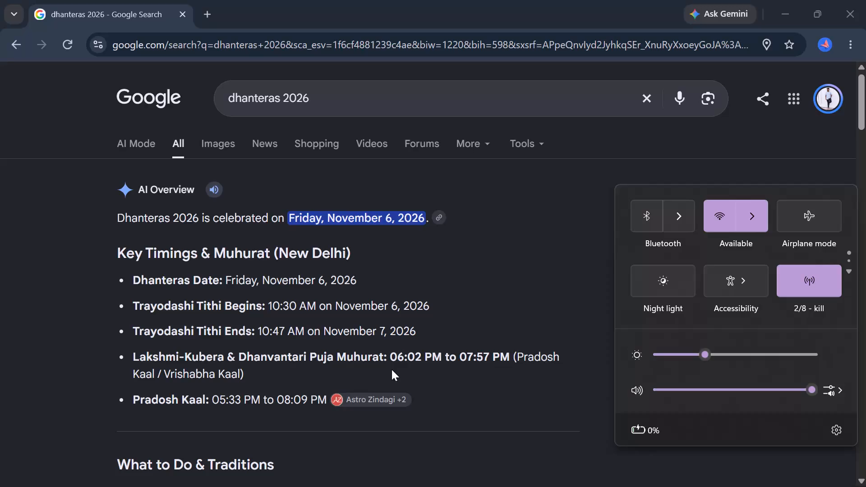
Dismiss the quick settings and minimize the browser window showing the Dhanteras search to reach the desktop.
click(519, 283)
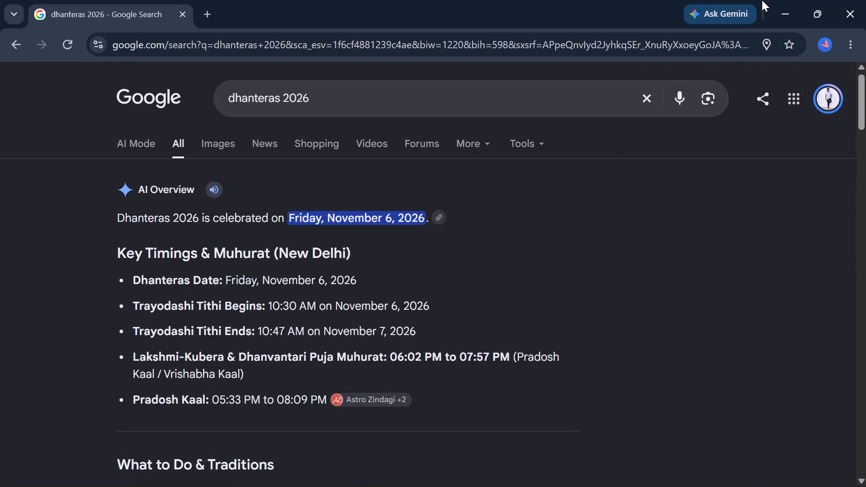
click(775, 19)
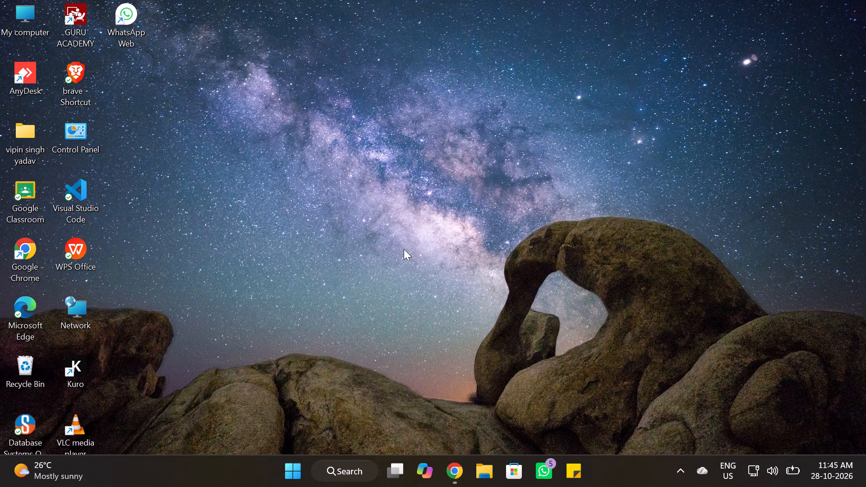
Open the Word document "CodeSphere_AI_Code_Editor_Synopsis.pdf boss" from the major project folder on Local Disk (D:) in File Explorer.
double_click(489, 473)
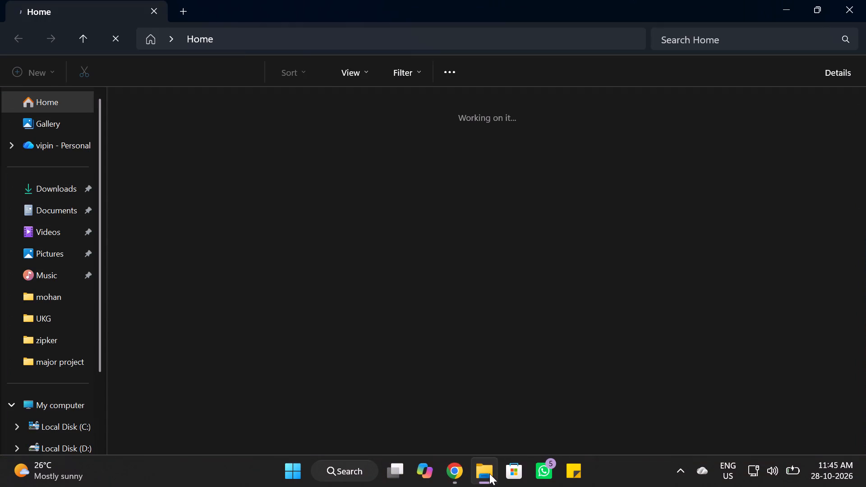
click(74, 445)
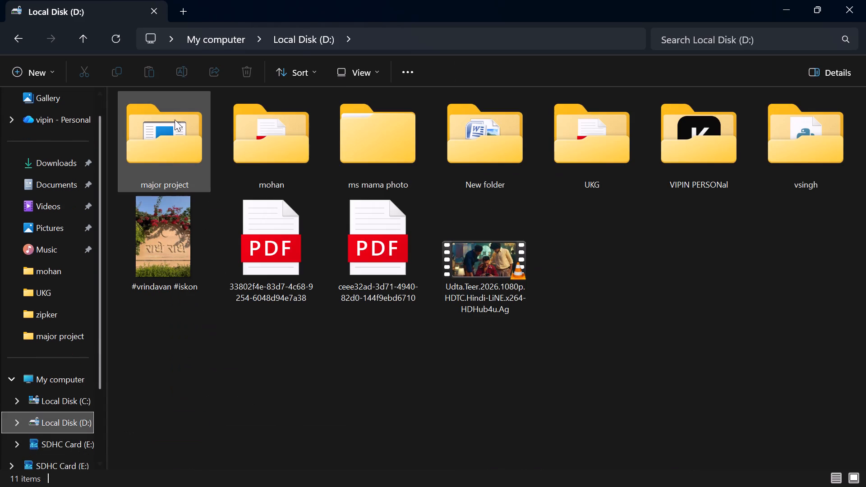
double_click(162, 119)
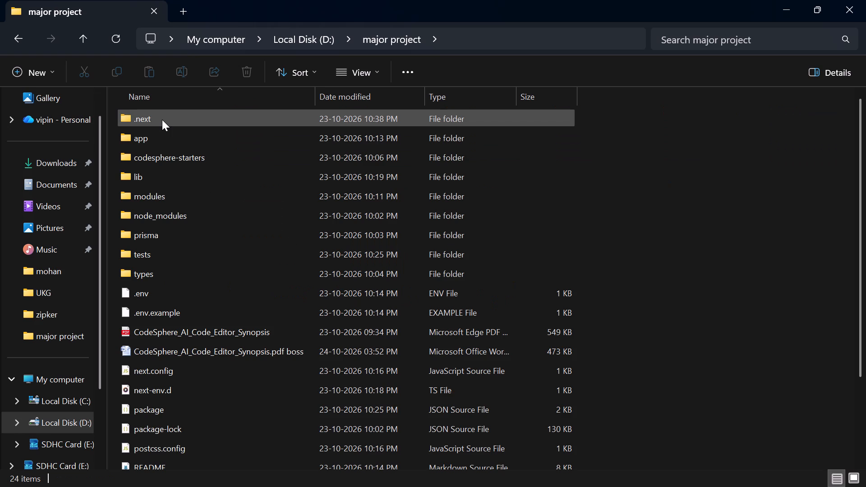
scroll(162, 119, down, 1)
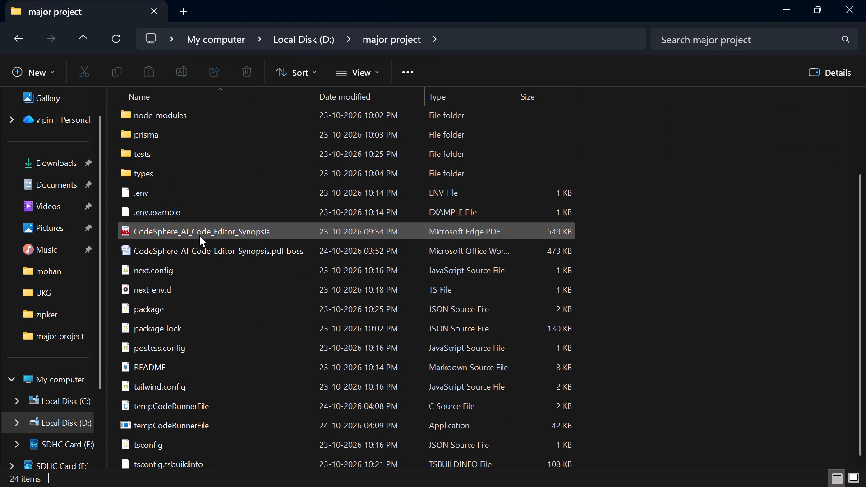
double_click(206, 245)
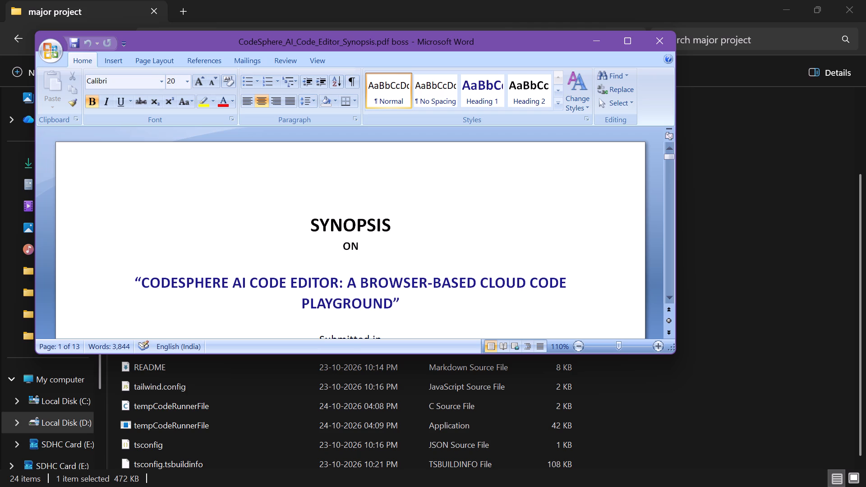
Maximize the window of the CodeSphere AI Code Editor synopsis document.
click(623, 46)
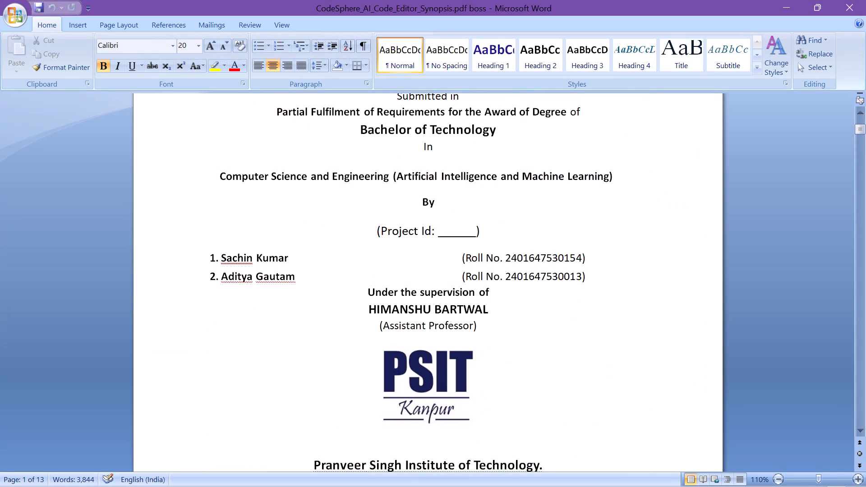
Look through the synopsis from the cover page to the end of page 4, and return to the SYNOPSIS title.
scroll(424, 272, down, 3)
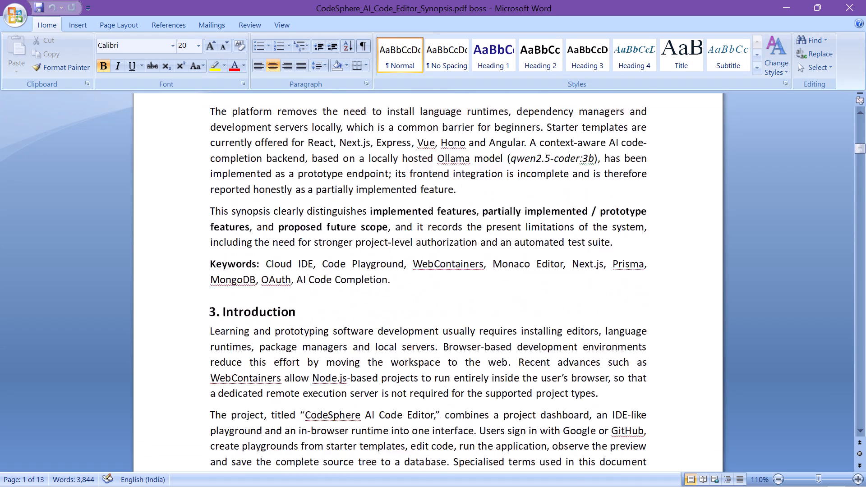
scroll(424, 272, down, 3)
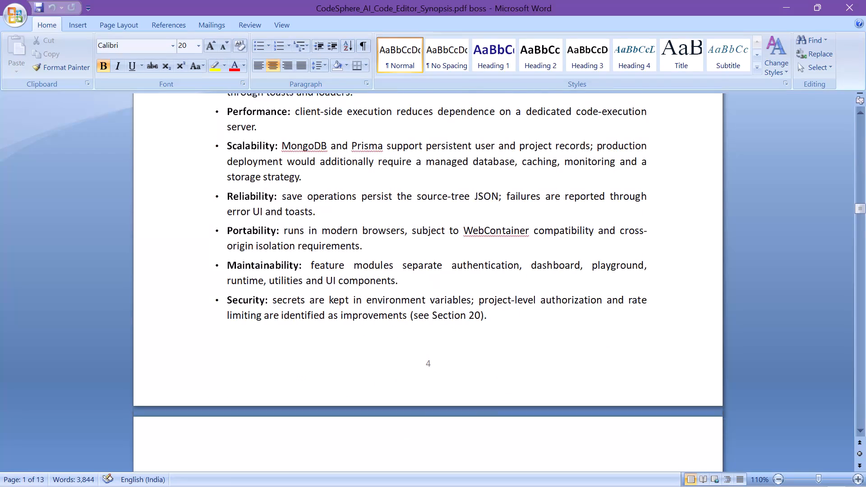
scroll(424, 272, up, 1)
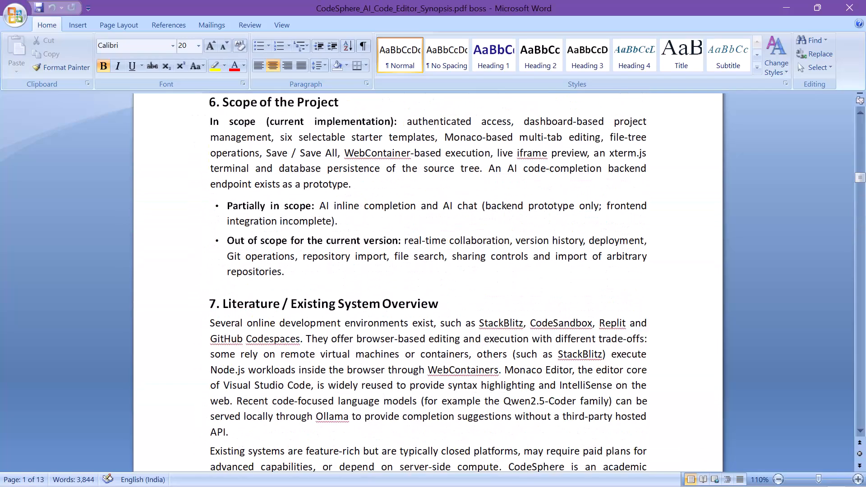
scroll(424, 272, up, 2)
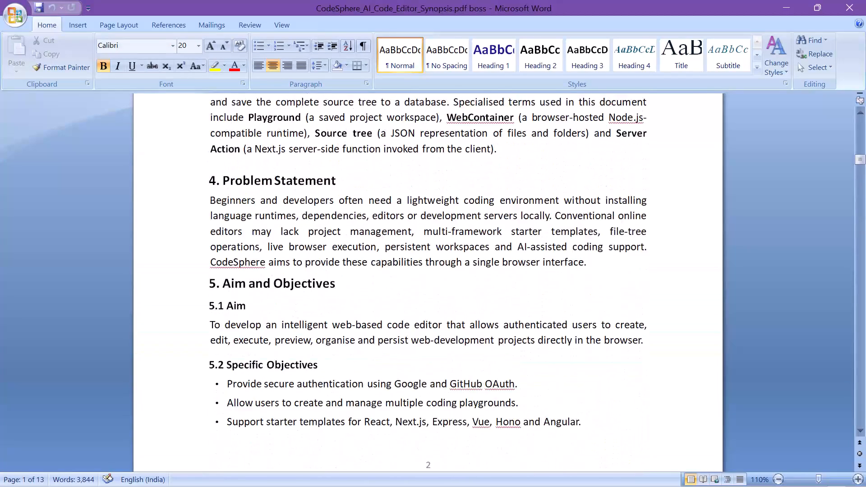
scroll(424, 272, up, 2)
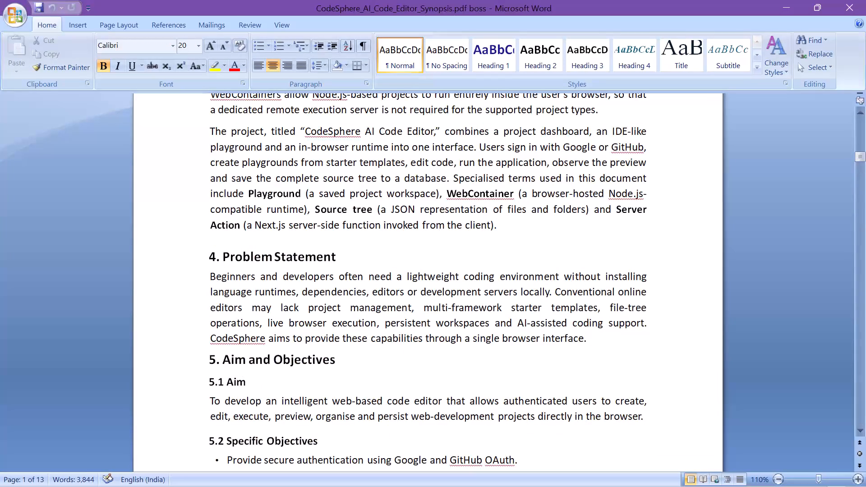
scroll(424, 272, up, 1)
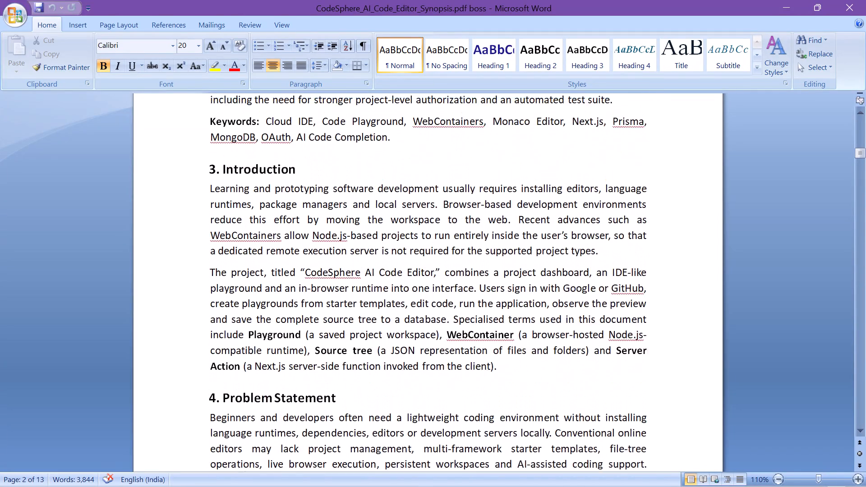
scroll(424, 272, up, 3)
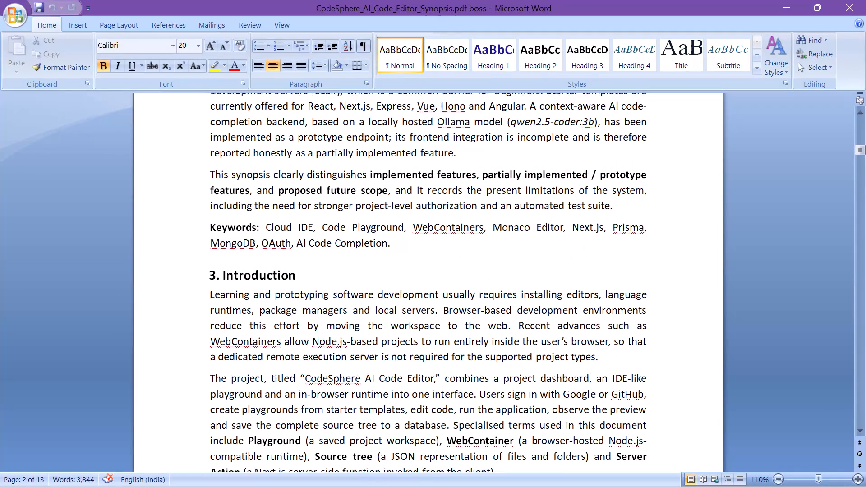
scroll(424, 272, up, 1)
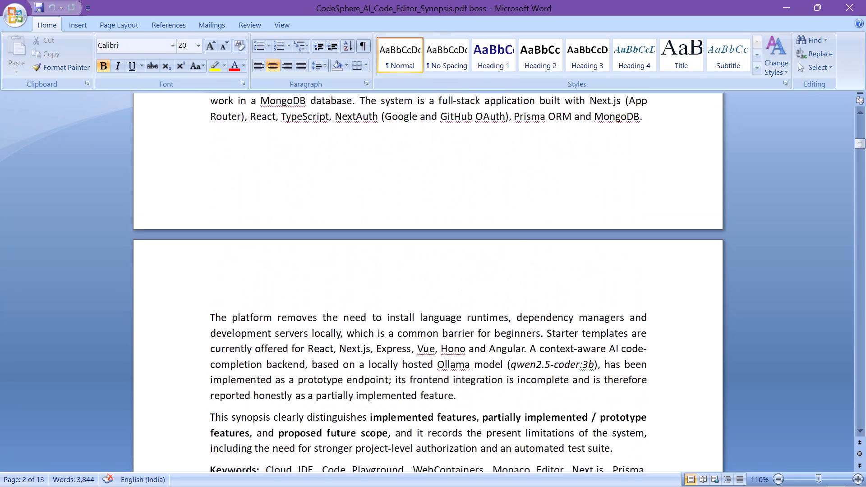
scroll(424, 272, up, 3)
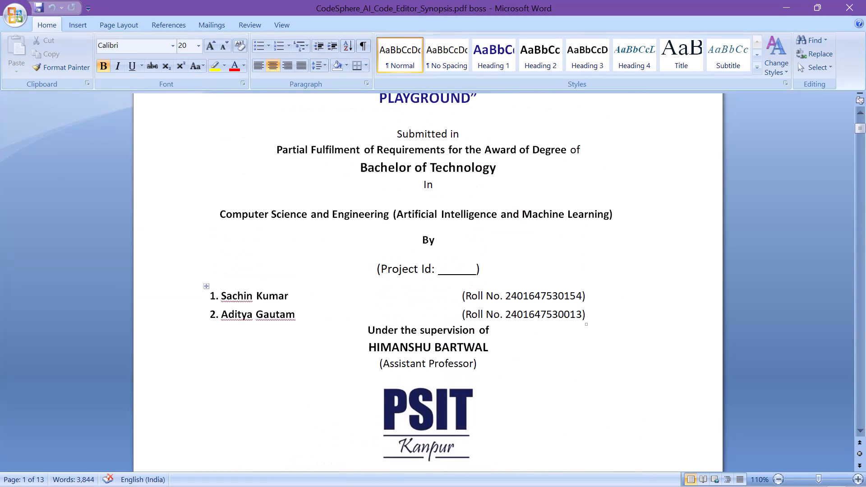
scroll(424, 272, up, 2)
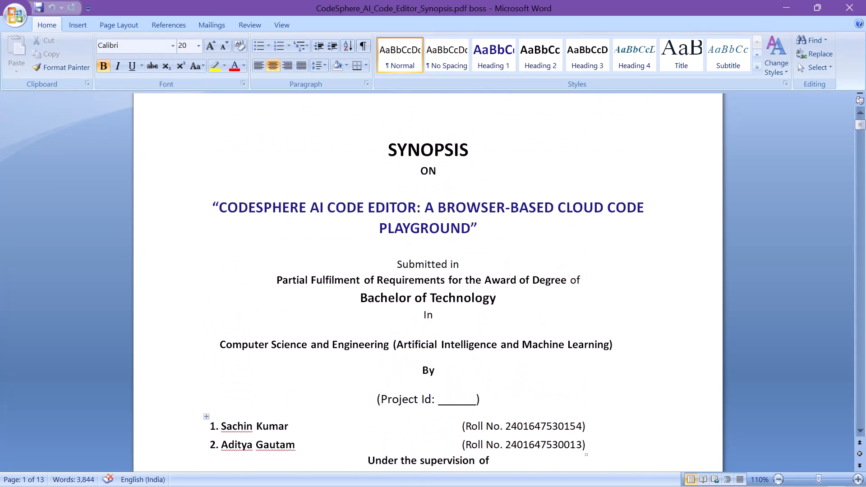
Try the Heading 1, Heading 3 and Heading 2 styles on the cover page's SYNOPSIS title, settling on Heading 1.
click(490, 69)
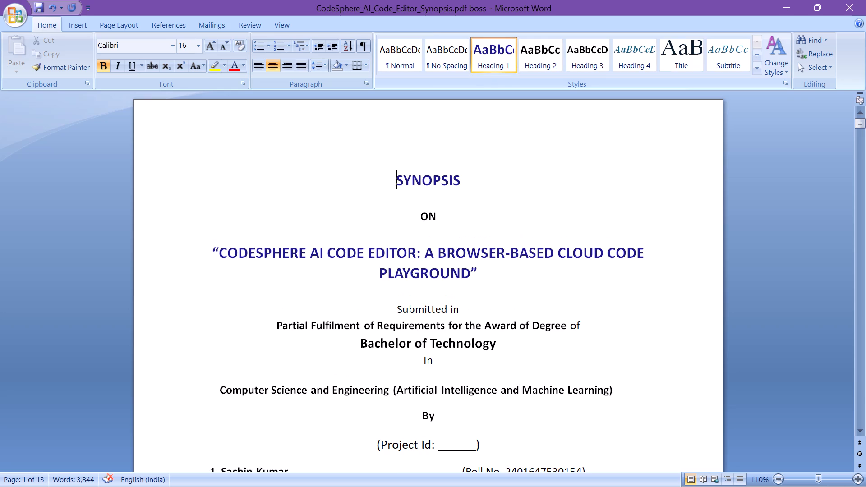
scroll(457, 119, down, 1)
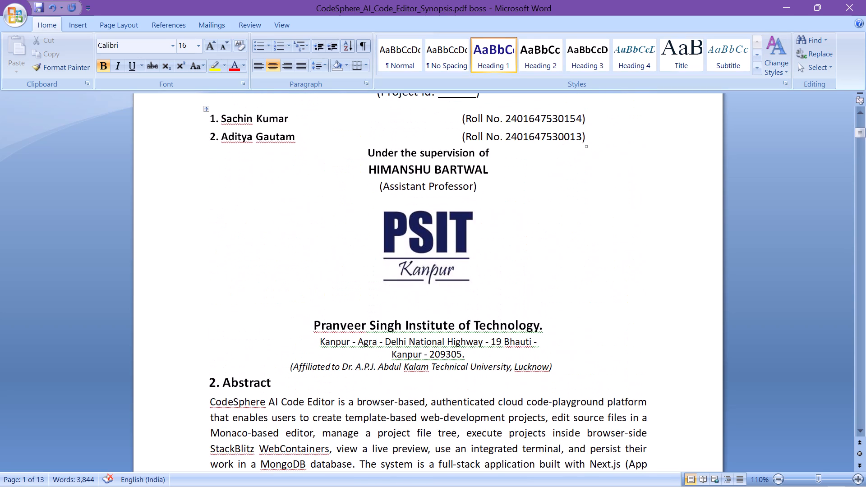
click(580, 55)
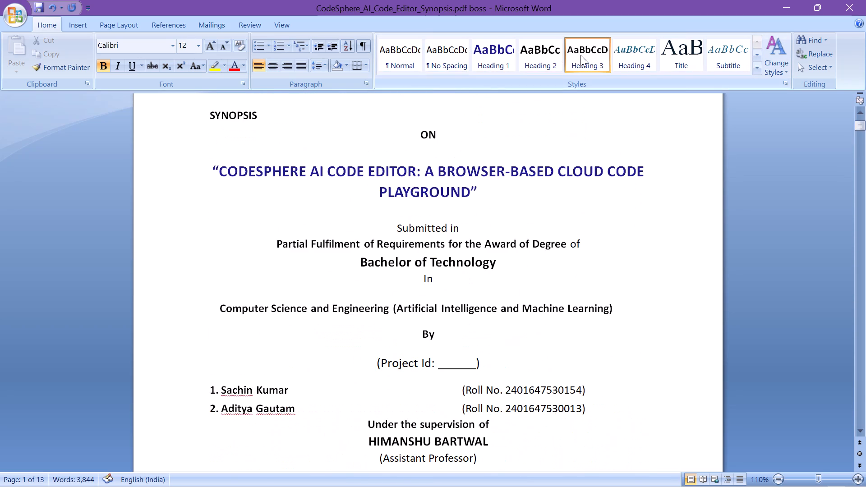
click(547, 55)
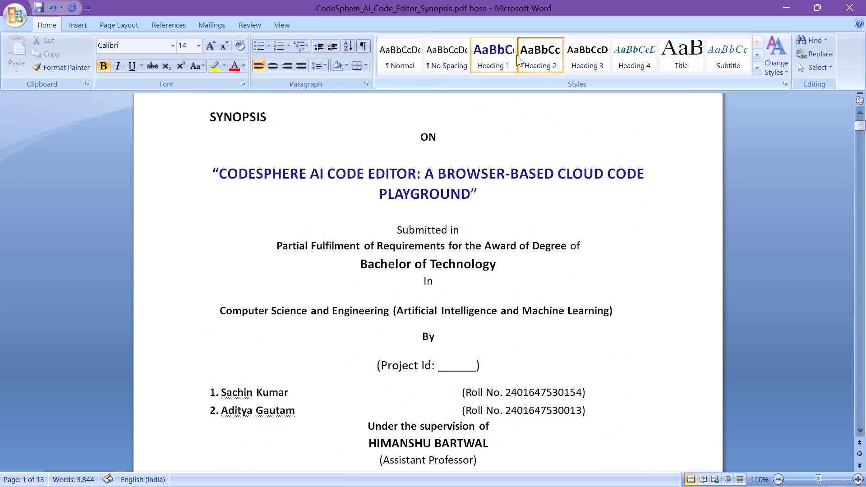
click(516, 55)
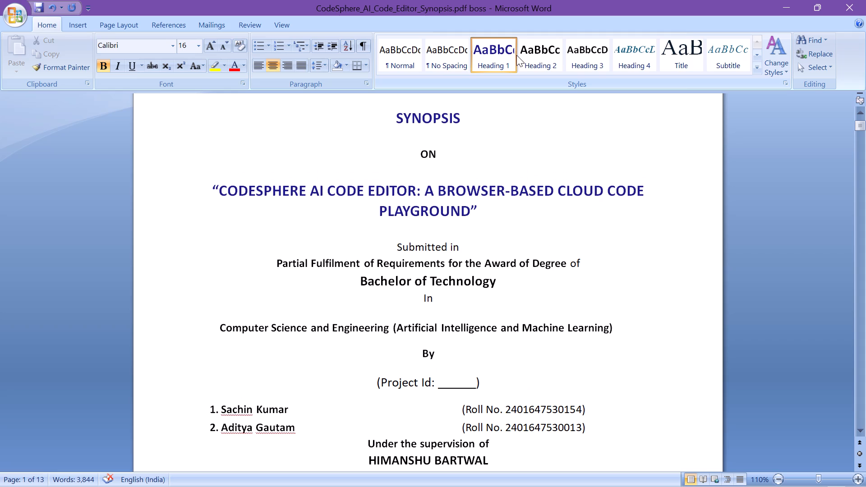
Try the No Spacing style on the cover page's SYNOPSIS title, settling on the Normal style.
click(447, 46)
click(416, 51)
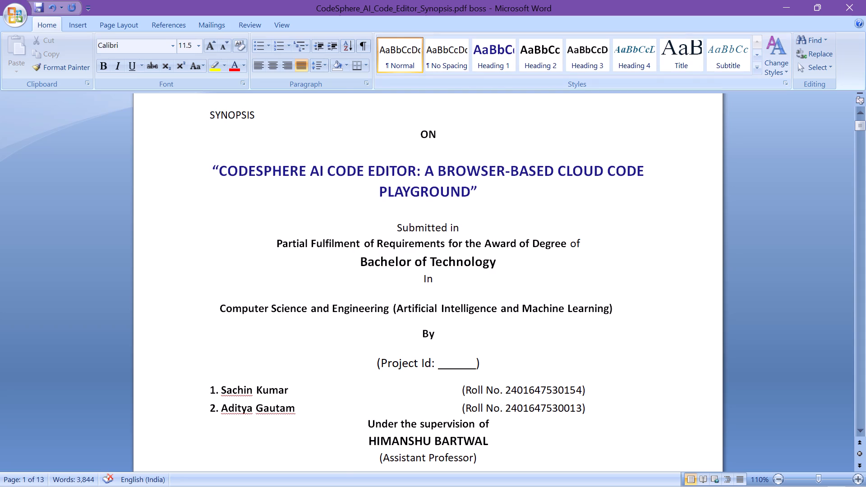
Look through the synopsis from the cover page to the end of the reference list on page 13.
scroll(395, 251, down, 10)
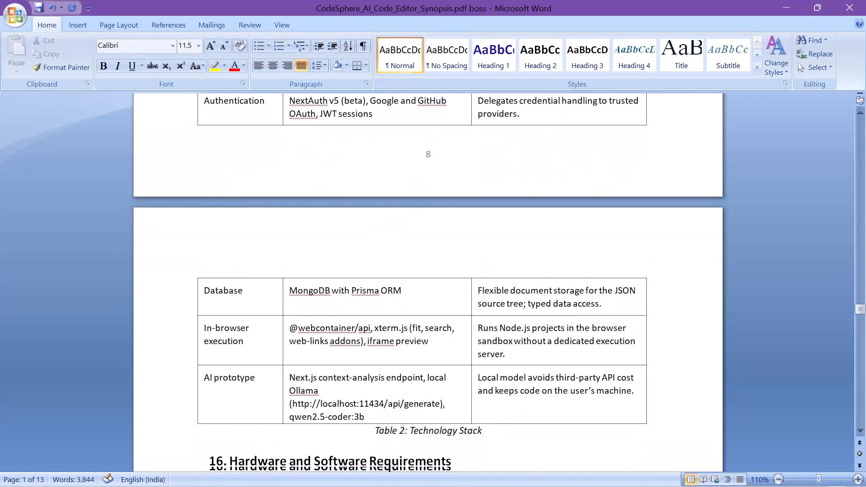
scroll(395, 251, down, 3)
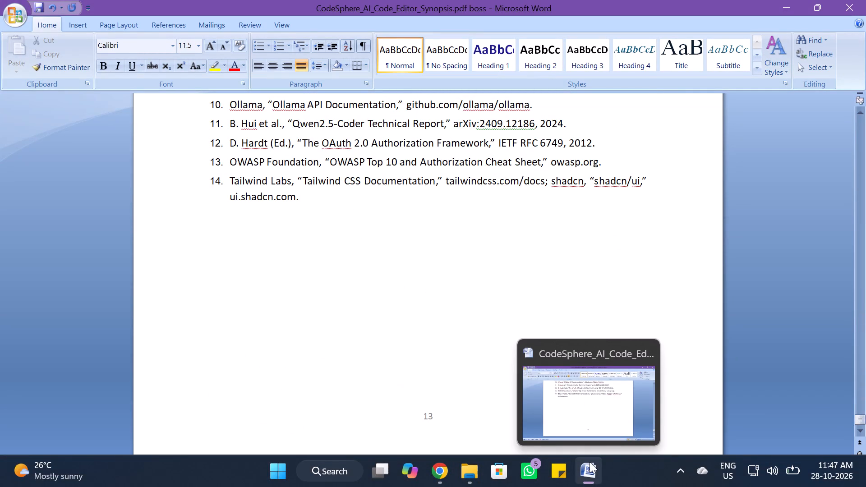
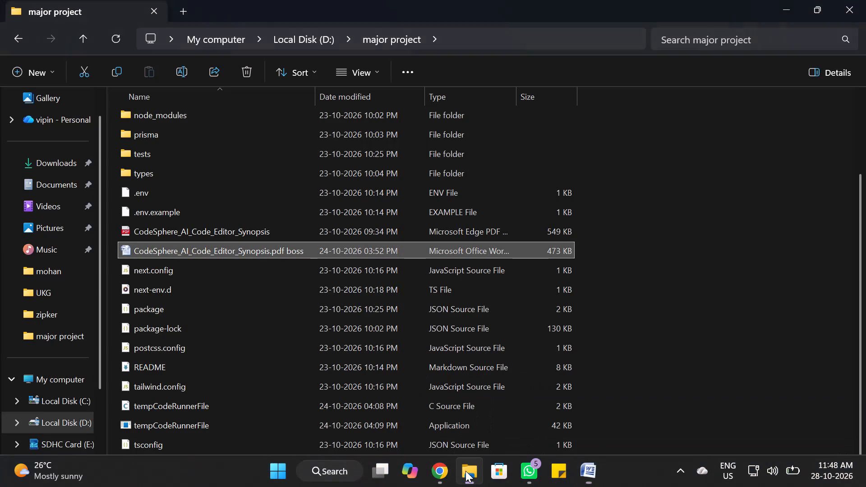
Open the Major Project Synopsis_Format 2026-27 document from the Downloads folder.
click(54, 170)
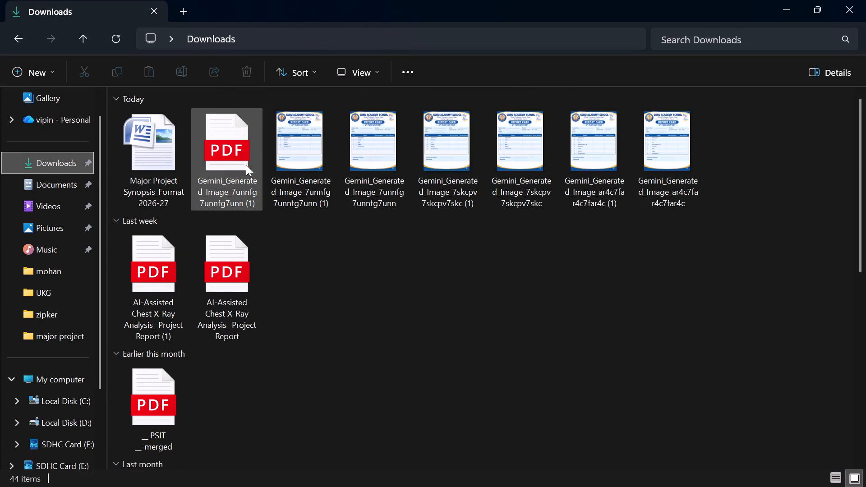
double_click(165, 169)
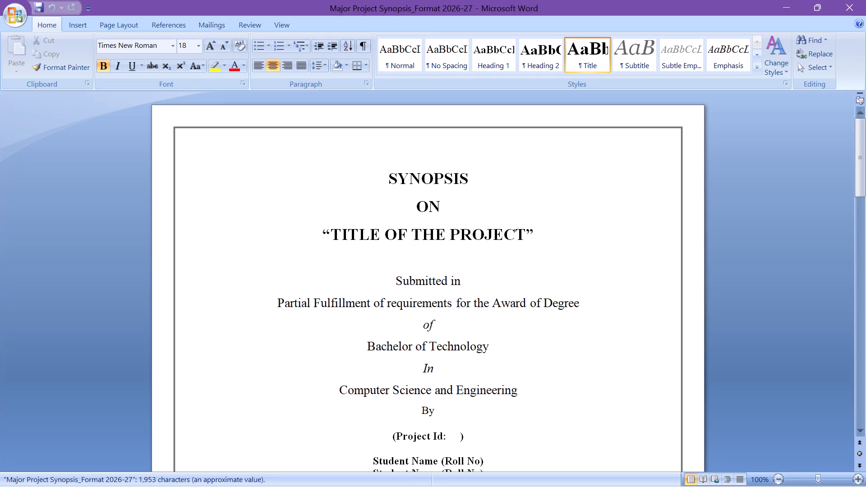
Look through the Major Project Synopsis_Format template, examining its cover page, section headings, and submission guidelines.
click(403, 271)
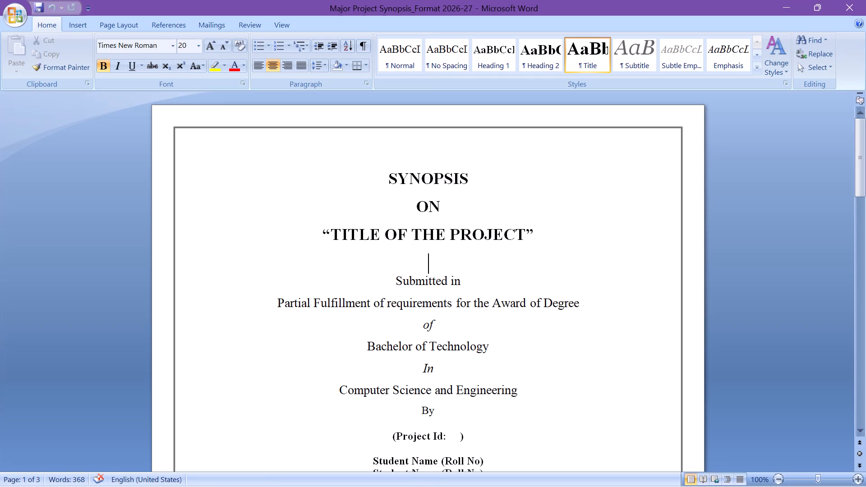
scroll(403, 271, down, 1)
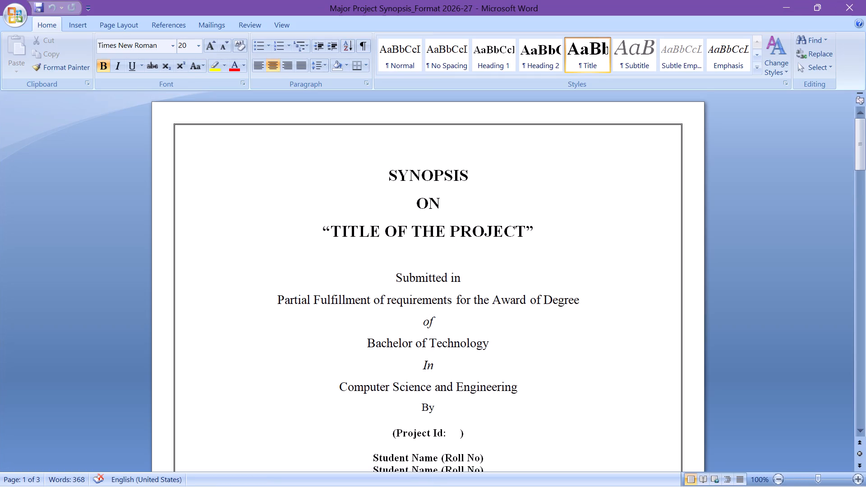
scroll(403, 271, down, 2)
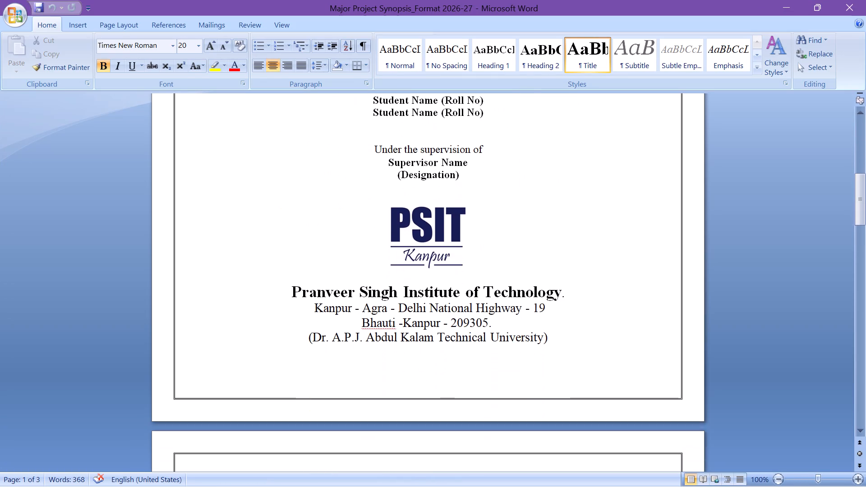
scroll(403, 271, down, 3)
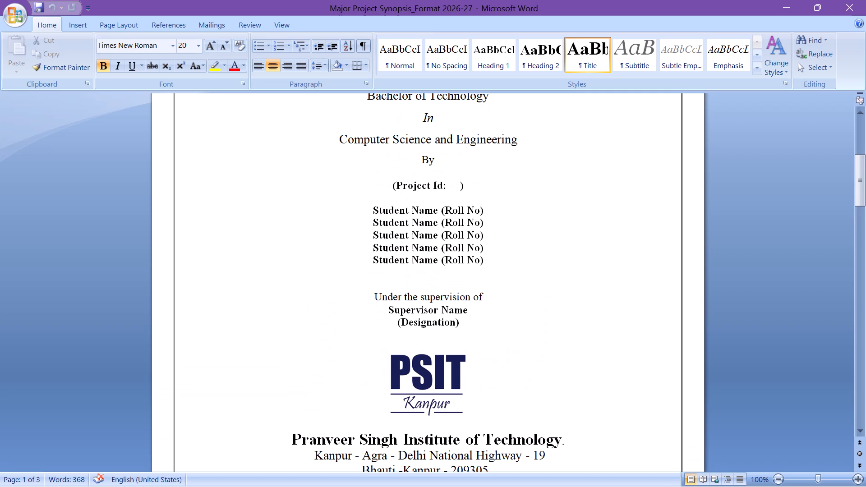
scroll(403, 271, down, 1)
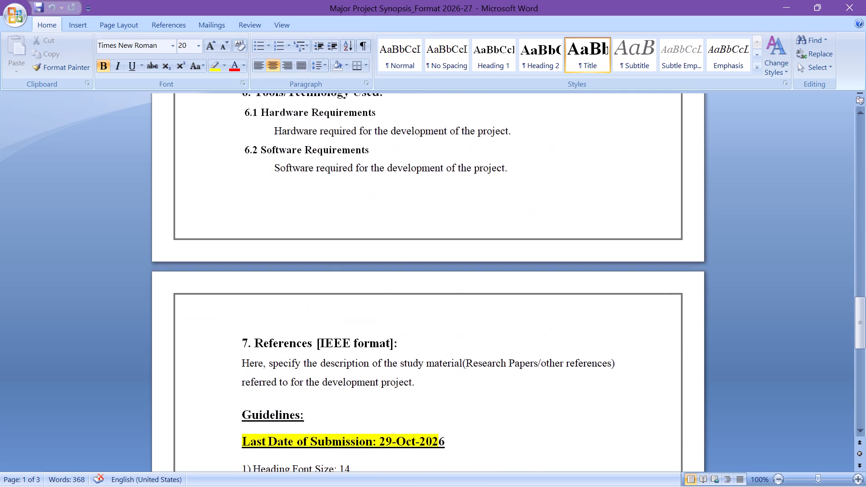
scroll(403, 271, down, 2)
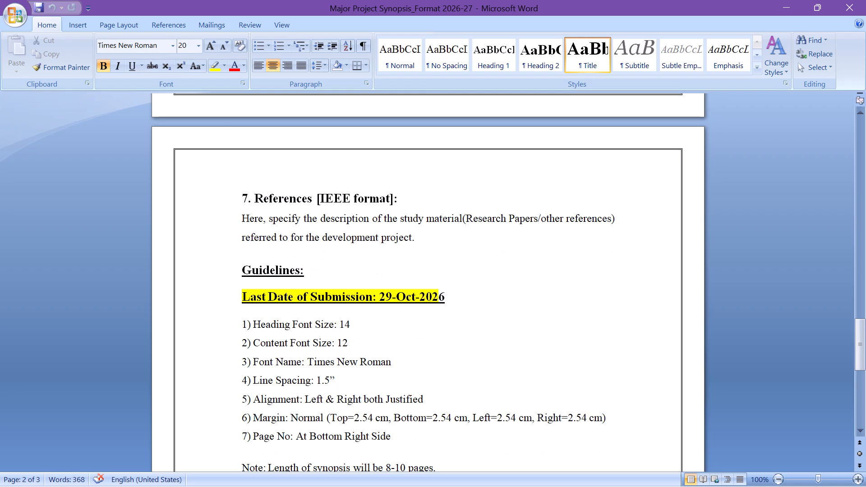
scroll(403, 271, up, 1)
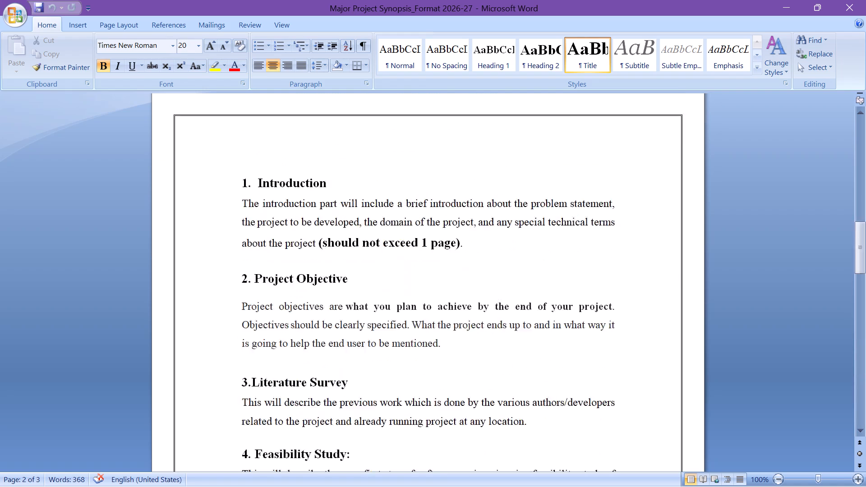
scroll(403, 271, up, 1)
scroll(403, 271, right, 1)
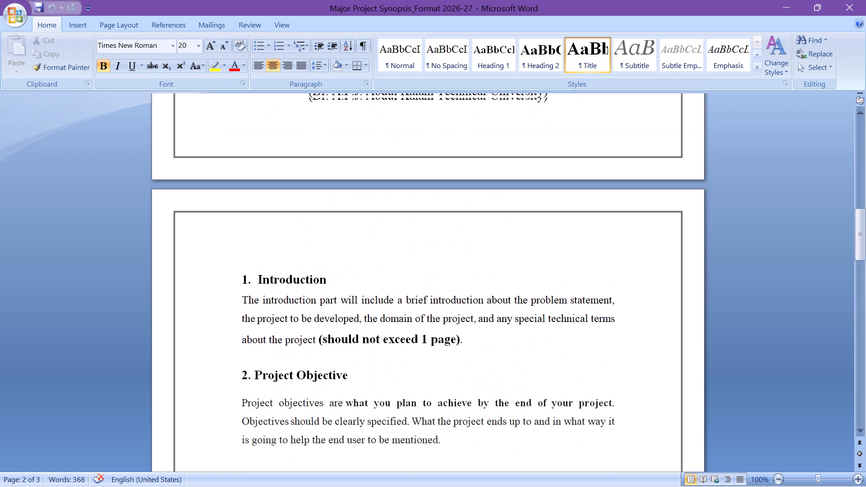
scroll(403, 271, right, 2)
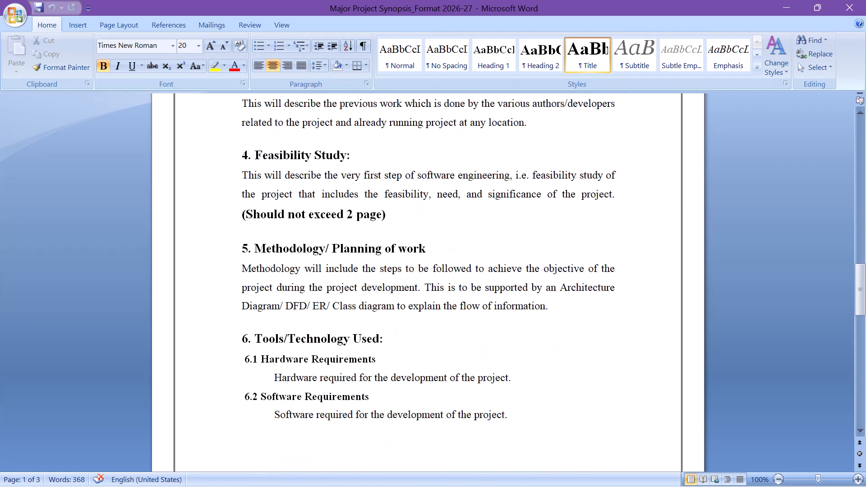
scroll(403, 271, right, 2)
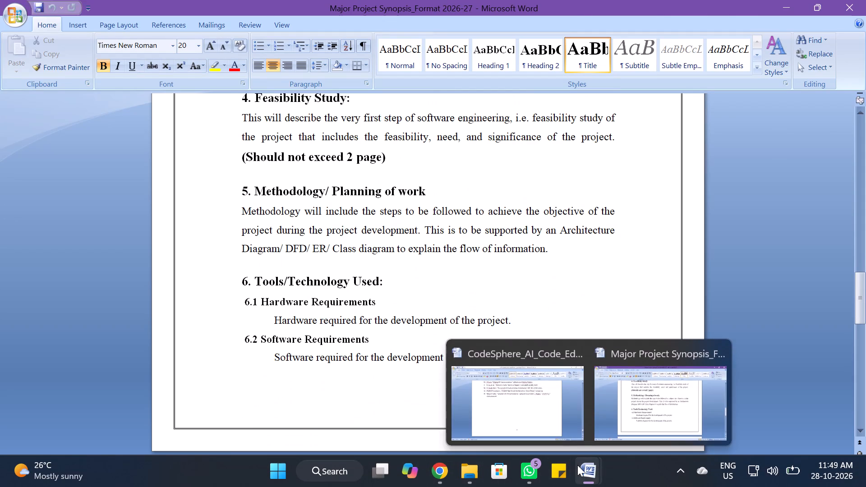
In the CodeSphere AI Code Editor synopsis, apply the Title style to the cover page's SYNOPSIS line.
click(525, 406)
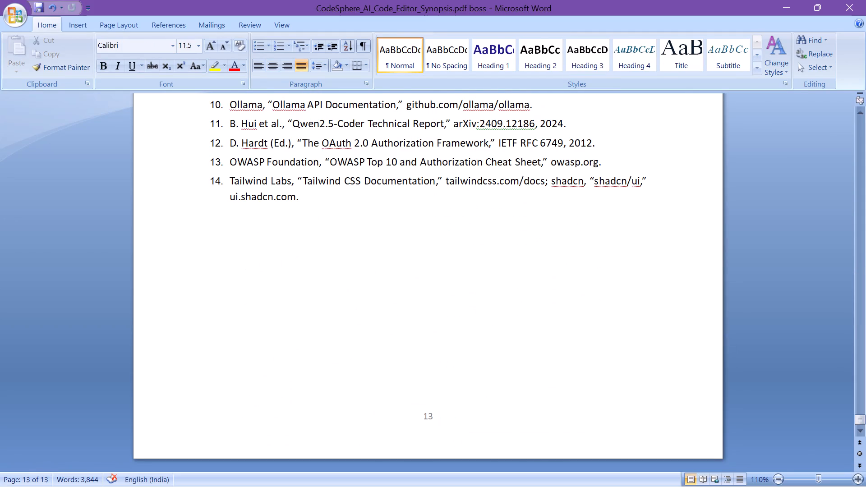
scroll(349, 195, up, 10)
scroll(349, 195, up, 11)
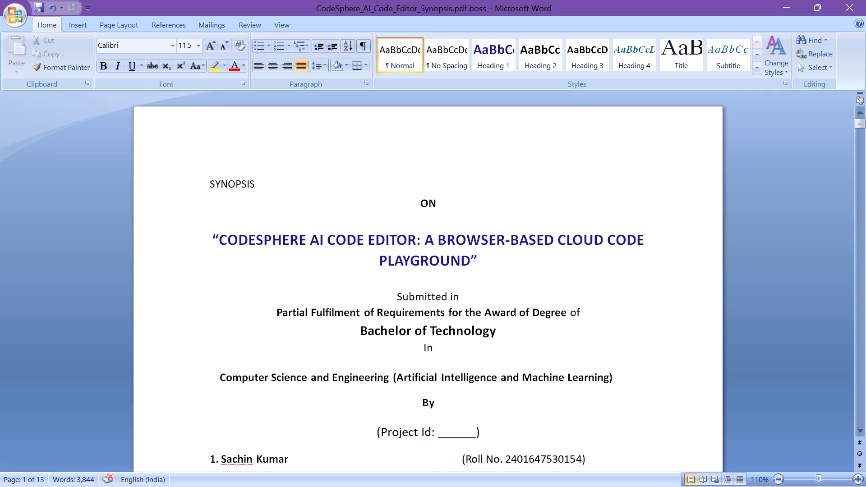
scroll(349, 195, down, 1)
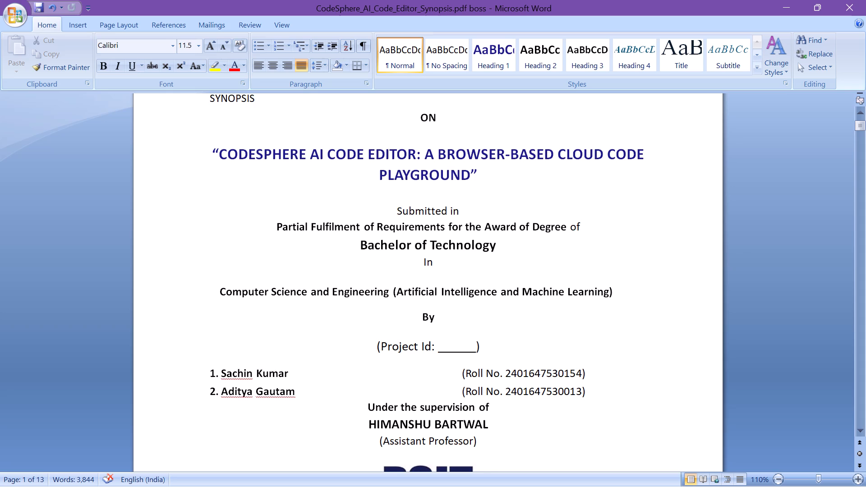
click(690, 58)
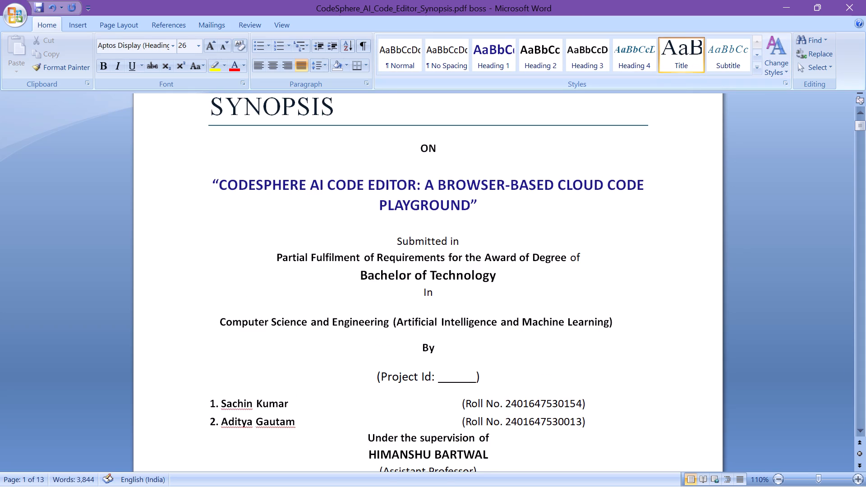
scroll(648, 37, left, 5)
scroll(601, 54, left, 4)
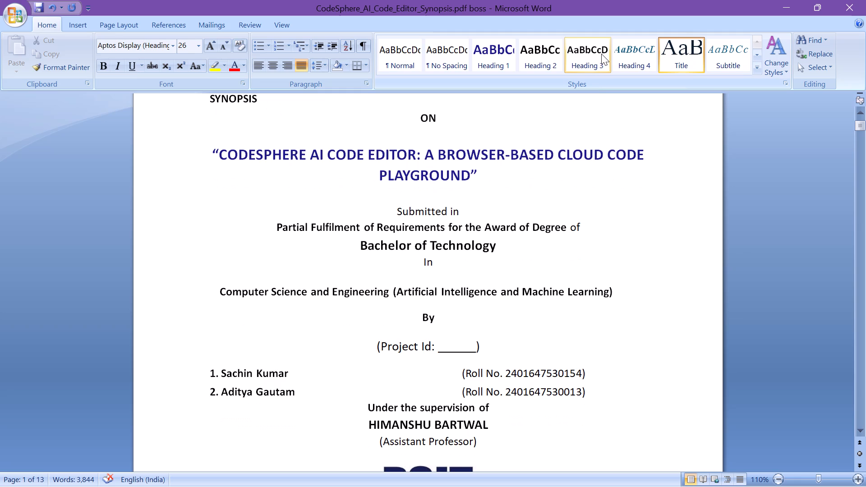
scroll(601, 54, left, 4)
Look through the CodeSphere synopsis from the cover page to section 18, Methodology / Development Process.
click(360, 352)
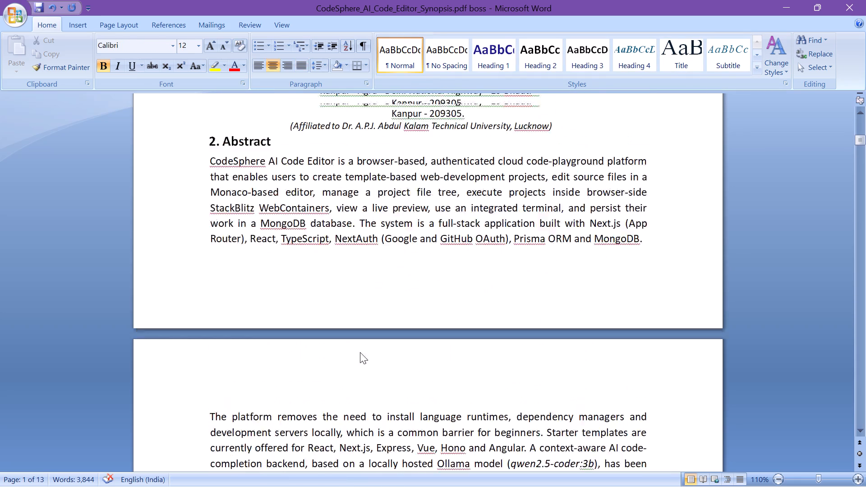
scroll(360, 352, down, 1)
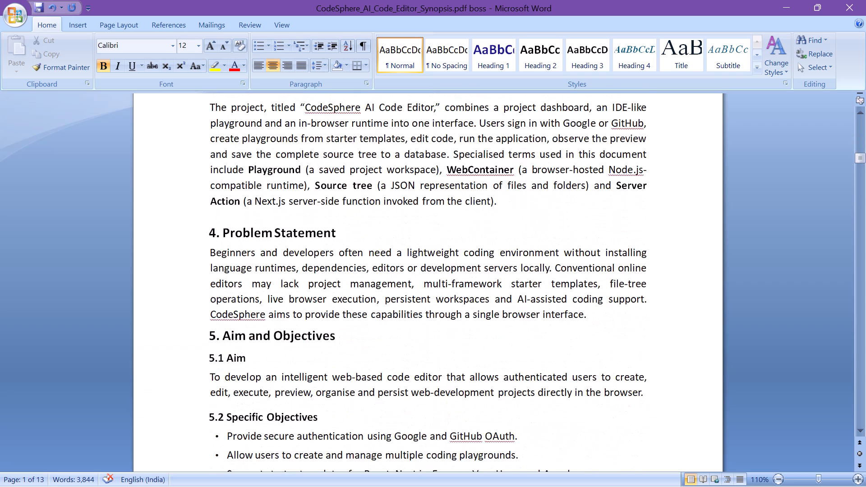
scroll(360, 352, down, 3)
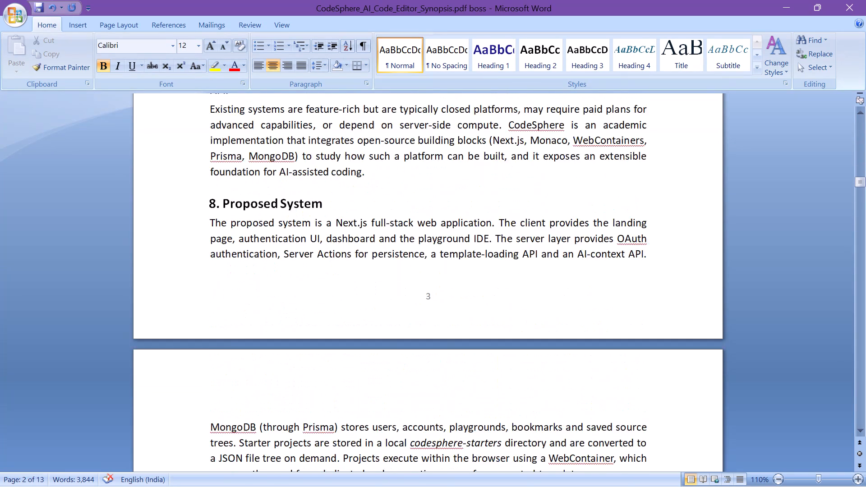
scroll(360, 352, down, 2)
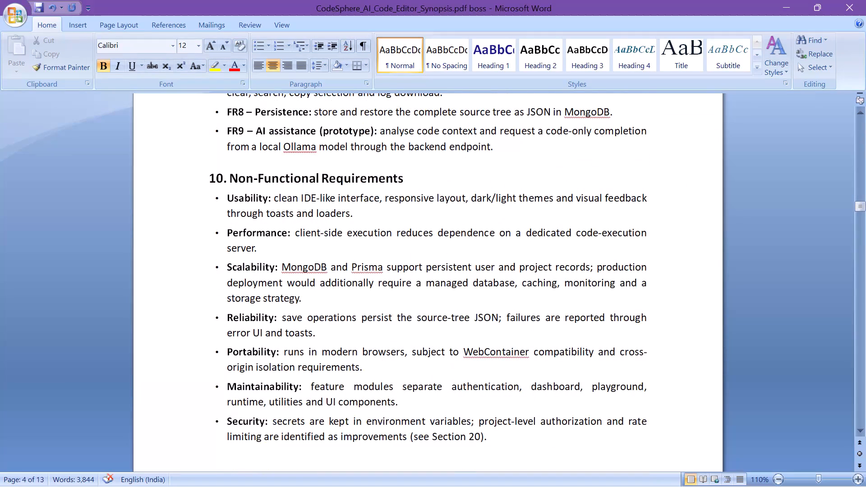
scroll(360, 352, down, 2)
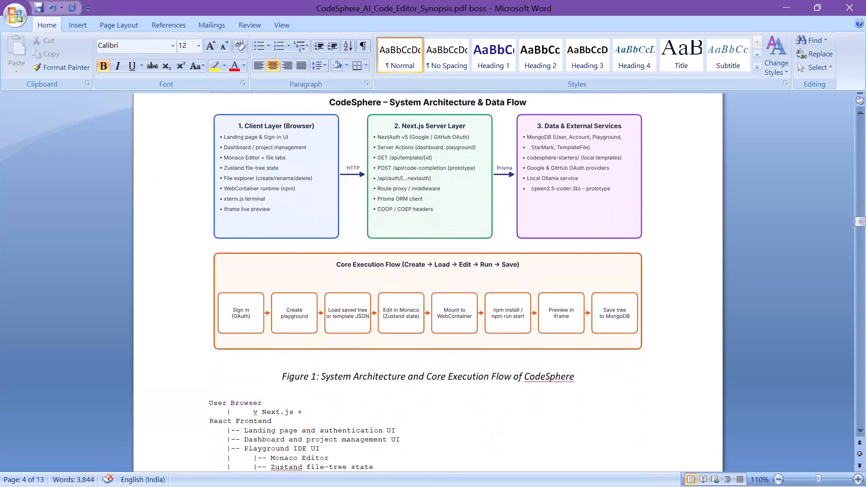
scroll(360, 352, down, 5)
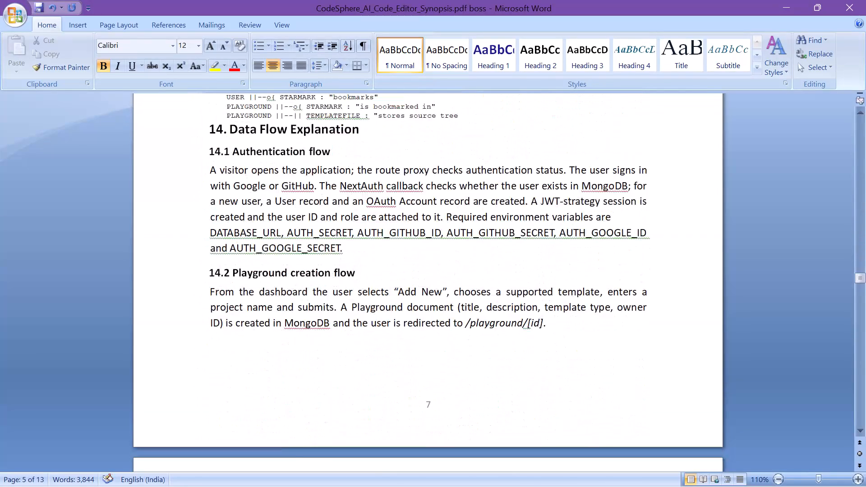
scroll(360, 352, down, 3)
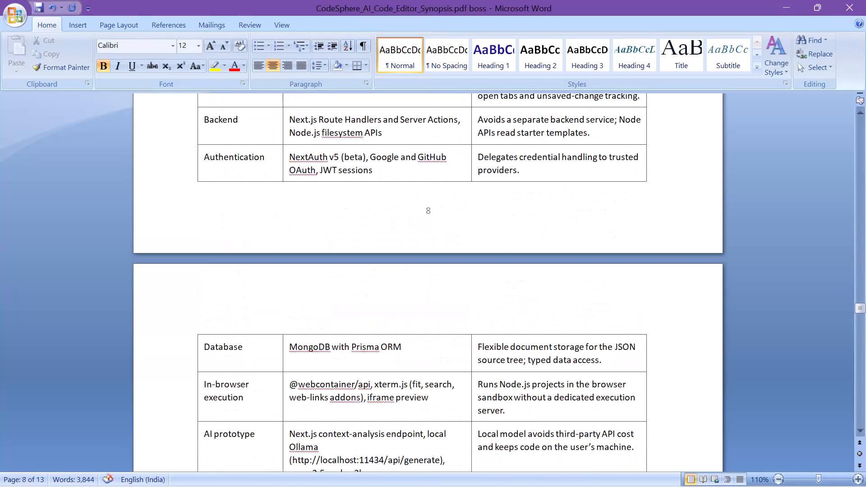
scroll(360, 352, down, 1)
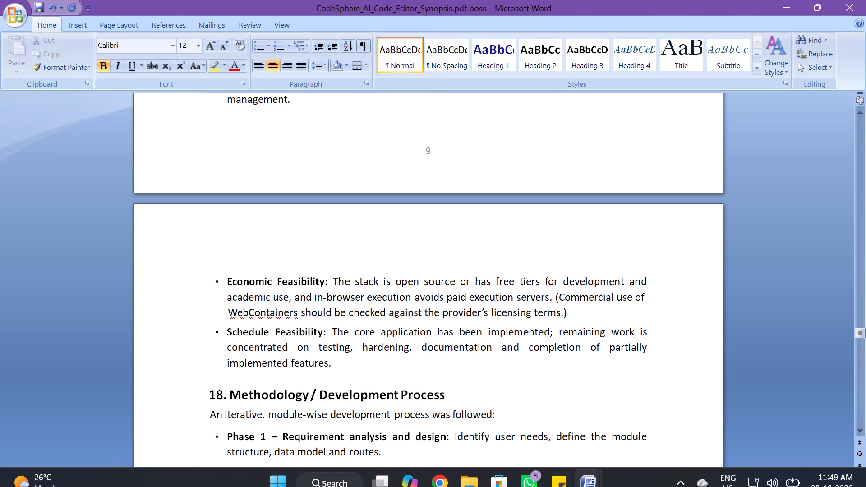
In the Major Project Synopsis_Format document, delete the placeholder TITLE OF THE PROJECT on the cover page, keeping the quotation marks.
click(571, 486)
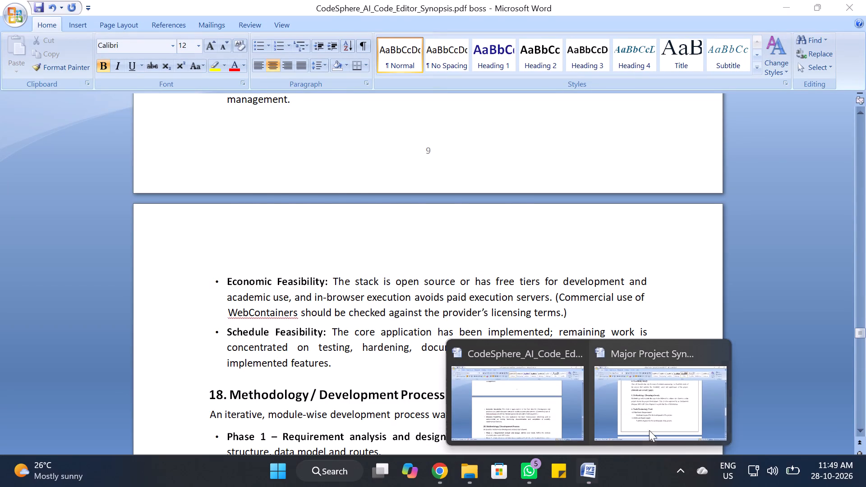
click(663, 418)
scroll(534, 329, up, 8)
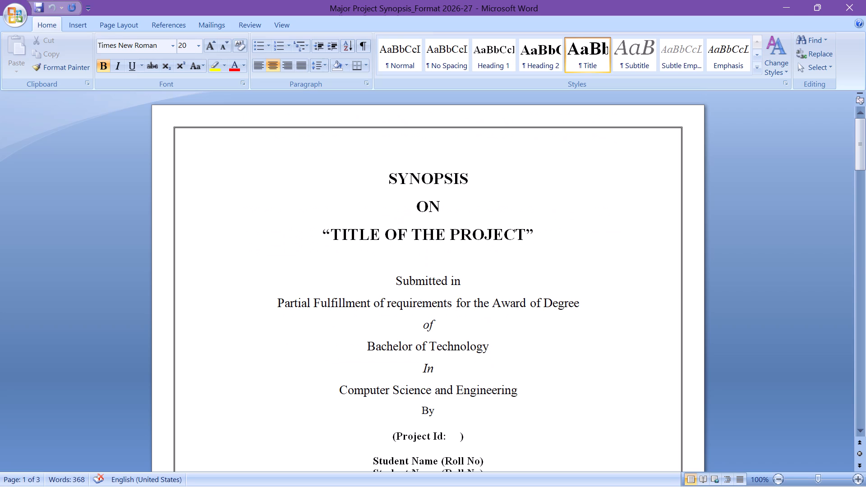
click(529, 233)
key(BackSpace)
key(BackSpace)
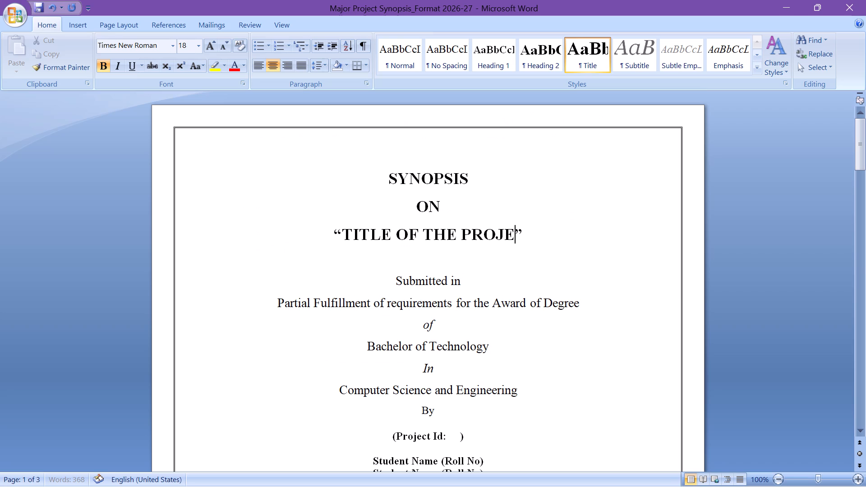
key(BackSpace)
key(BackSpace)
key(BackSpace)
key(BackSpace)
key(BackSpace)
key(BackSpace)
key(BackSpace)
key(BackSpace)
key(BackSpace)
key(BackSpace)
key(BackSpace)
key(BackSpace)
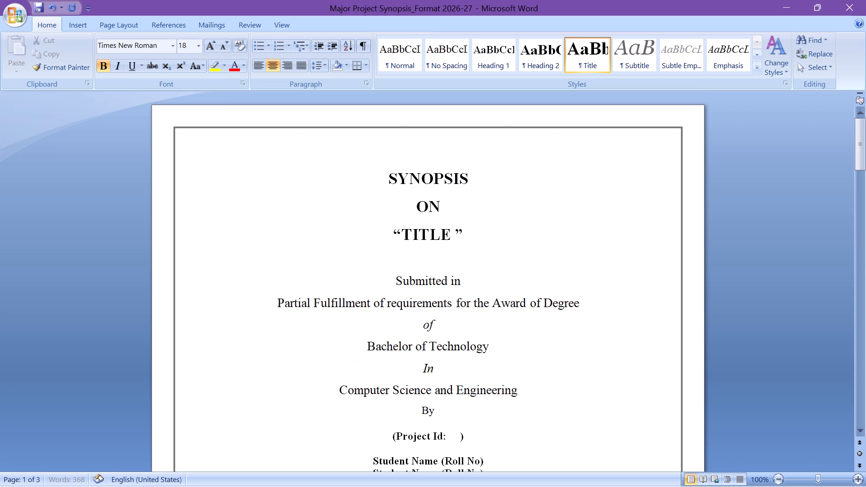
key(BackSpace)
key(BackSpace)
key(BackSpace)
key(BackSpace)
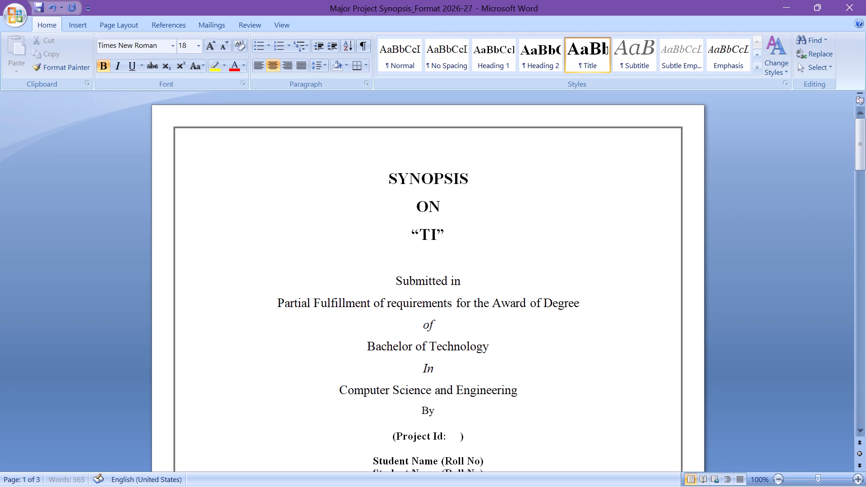
key(BackSpace)
key(BackSpace)
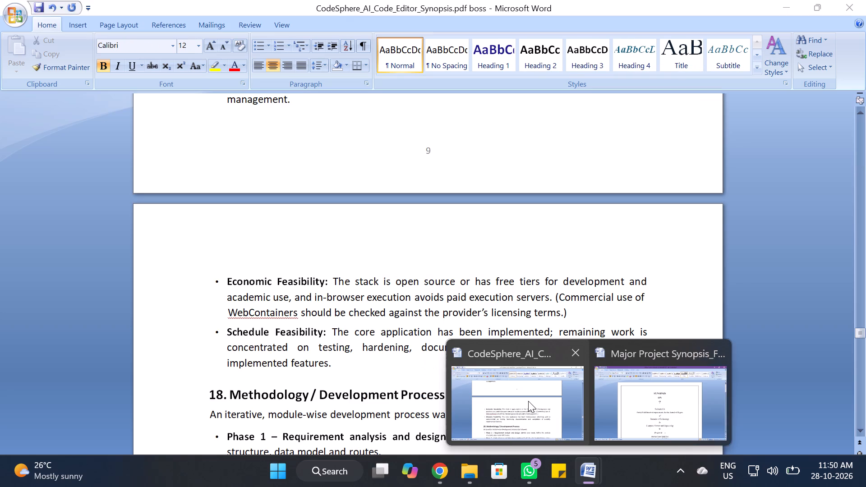
Copy the title "CODESPHERE AI CODE EDITOR: A BROWSER-BASED CLOUD CODE PLAYGROUND" from the CodeSphere synopsis into the format document's empty cover-page quotation marks.
click(528, 401)
scroll(408, 264, up, 14)
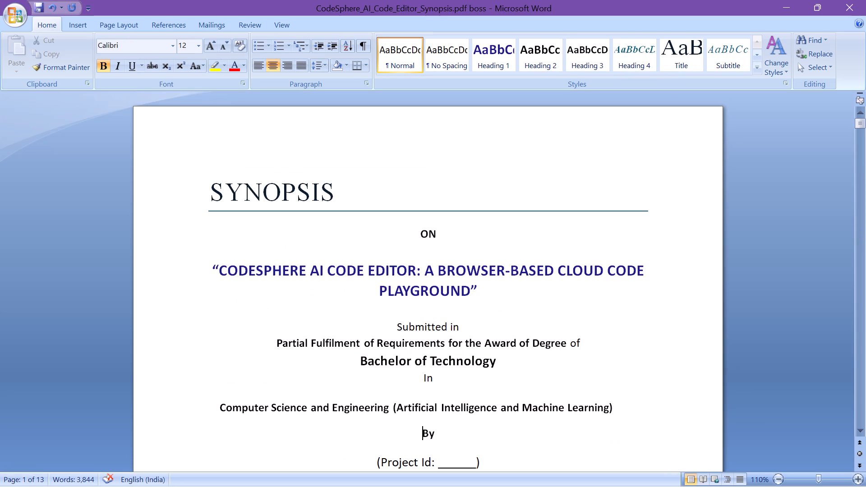
drag(470, 292, 340, 273)
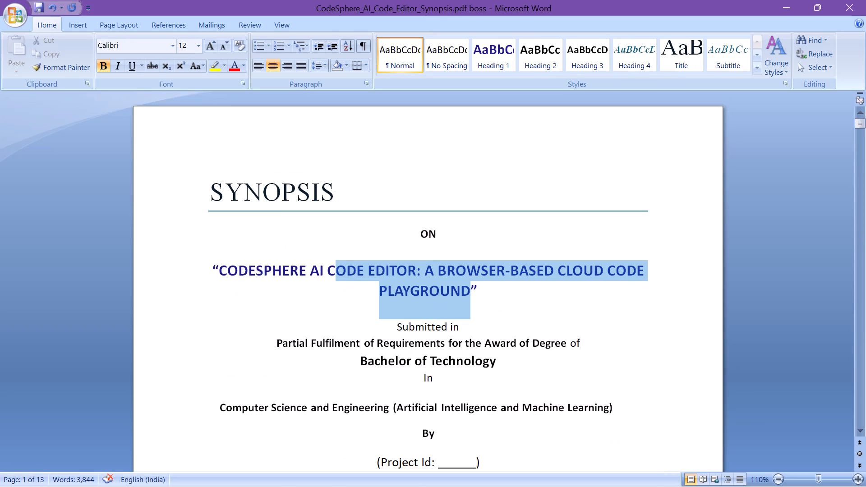
drag(340, 273, 271, 273)
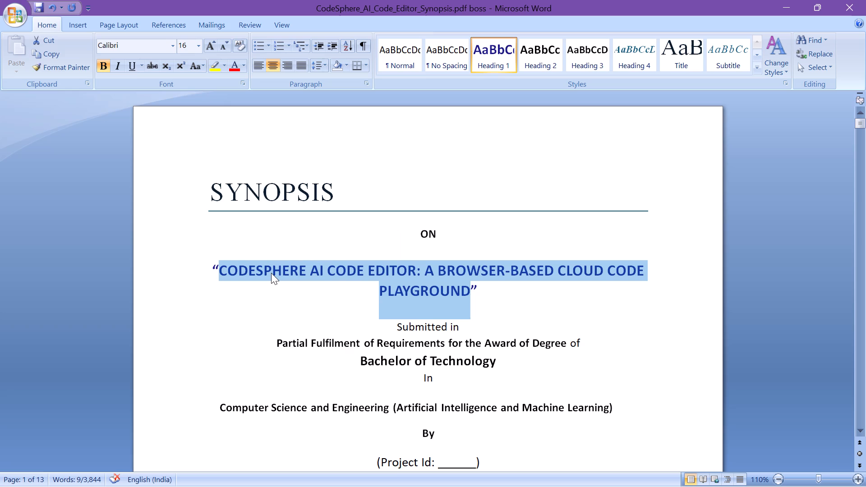
key(ctrl+c)
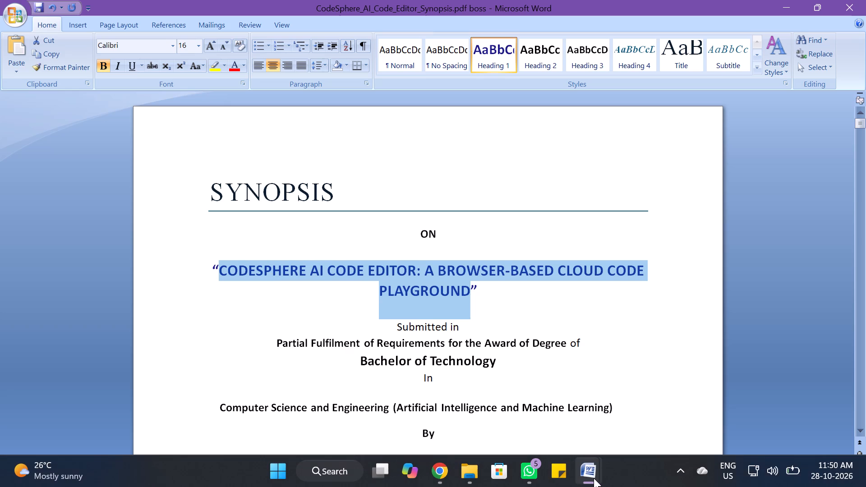
click(664, 411)
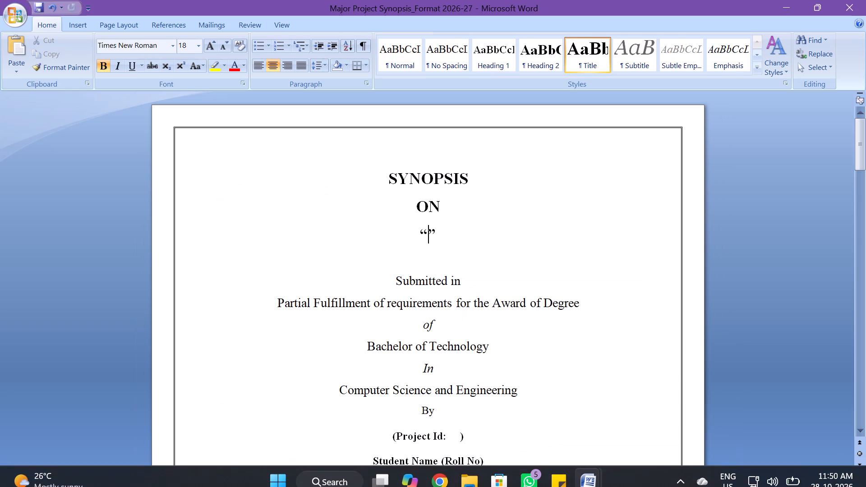
key(ctrl+v)
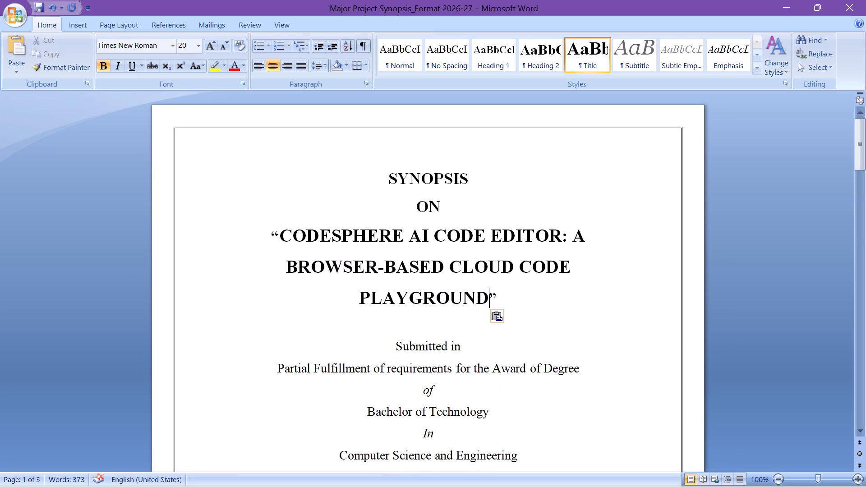
Select the blank space after "Project Id:" inside the parentheses on the format document's cover page.
click(350, 178)
scroll(350, 178, down, 1)
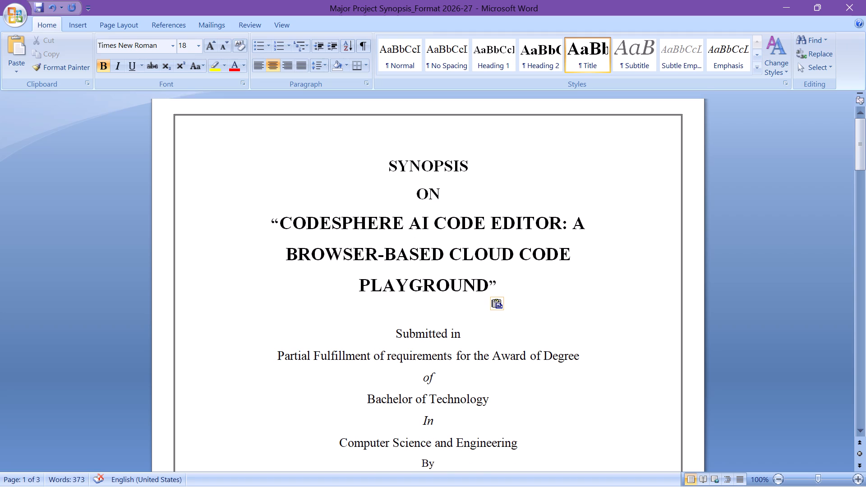
scroll(350, 178, down, 2)
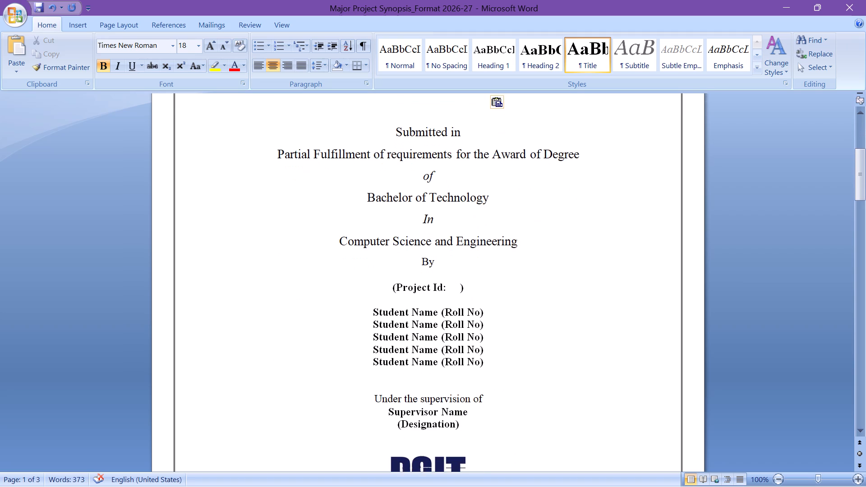
scroll(350, 178, down, 2)
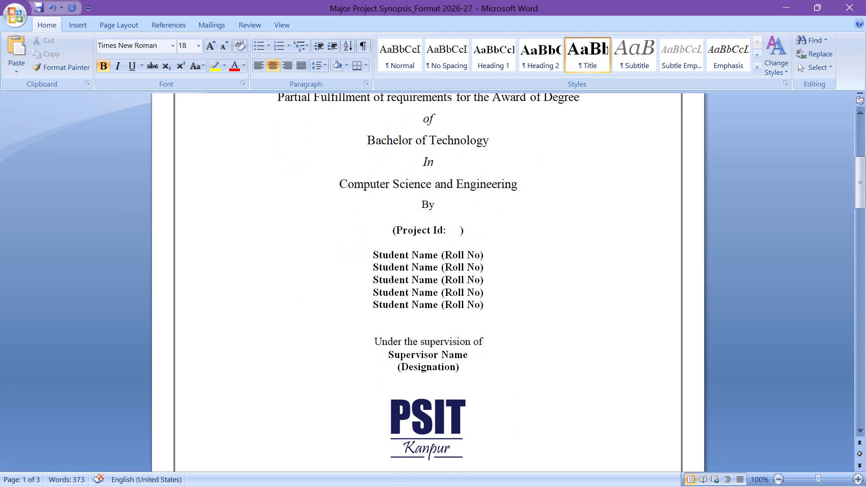
scroll(350, 178, down, 2)
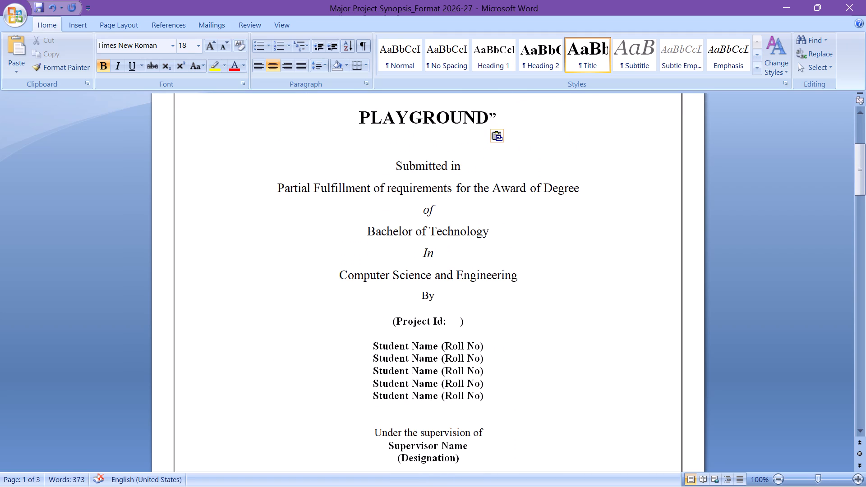
double_click(451, 321)
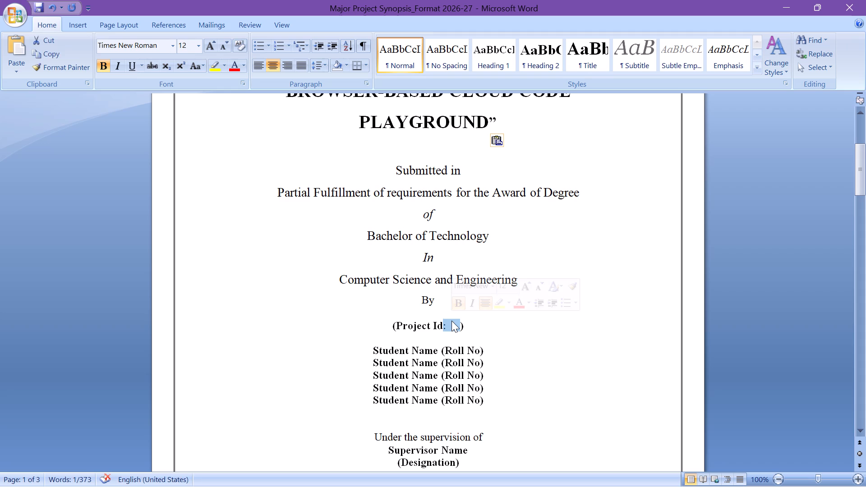
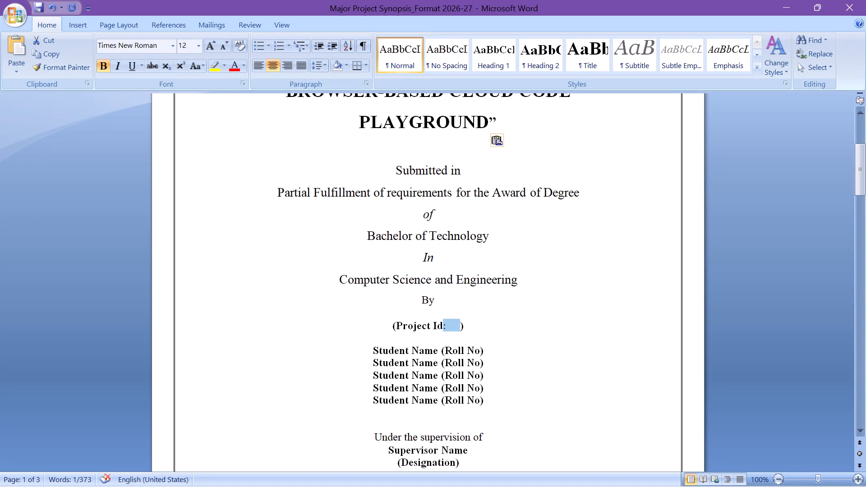
Delete the first "Student Name (Roll No)" placeholder below the Project Id on the cover page, from after its initial S.
click(380, 351)
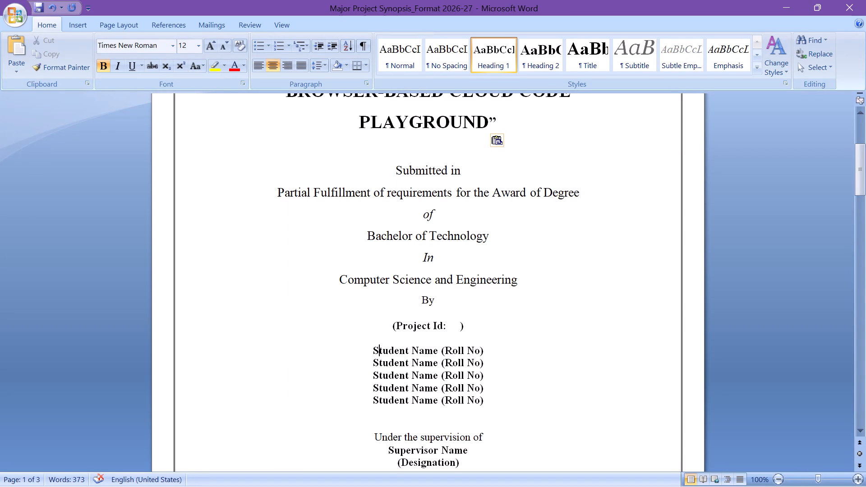
key(Delete)
key(Delete)
key(Delete)
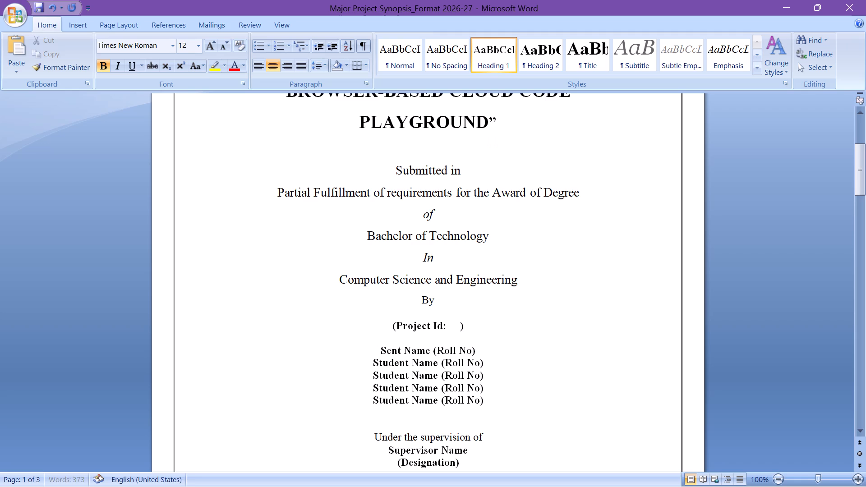
key(Delete)
key(Delete)
key(Delete)
key(Delete)
key(Delete)
key(Delete)
key(Delete)
key(Delete)
key(Delete)
key(Delete)
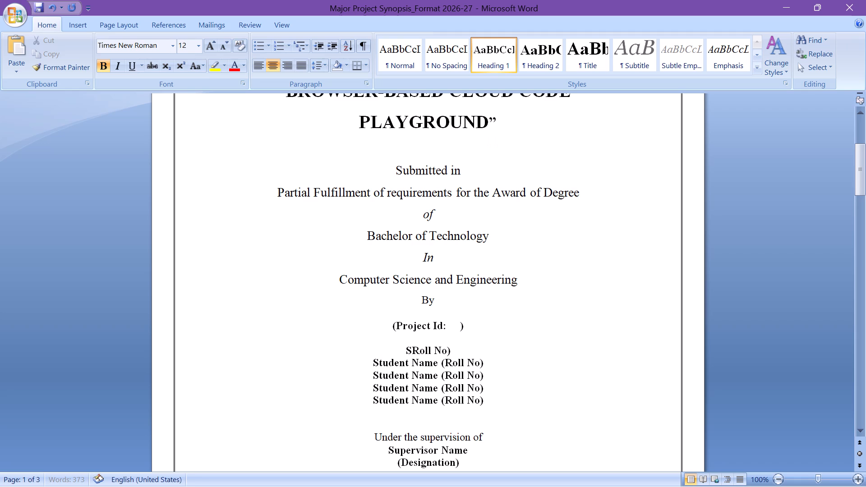
key(Delete)
key(Delete)
key(Delete)
key(Delete)
key(Delete)
key(Delete)
key(Delete)
key(Delete)
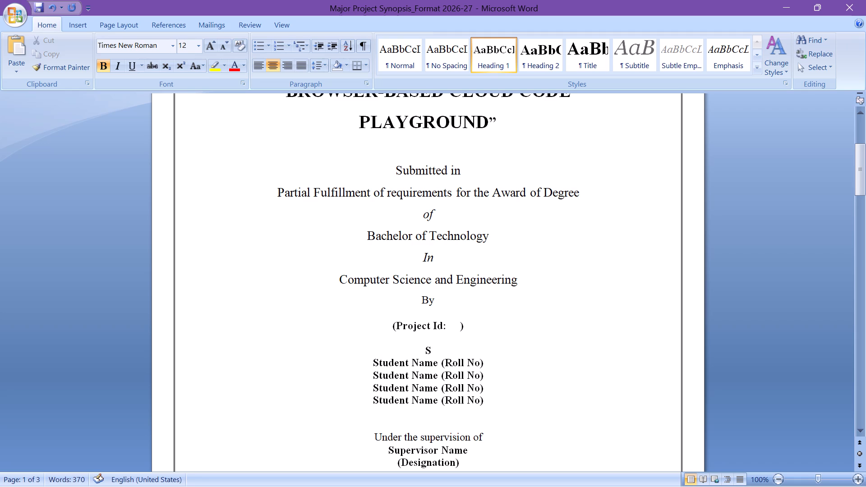
Enter the first student's full name on the cleared line and remove the leftover S in front of it.
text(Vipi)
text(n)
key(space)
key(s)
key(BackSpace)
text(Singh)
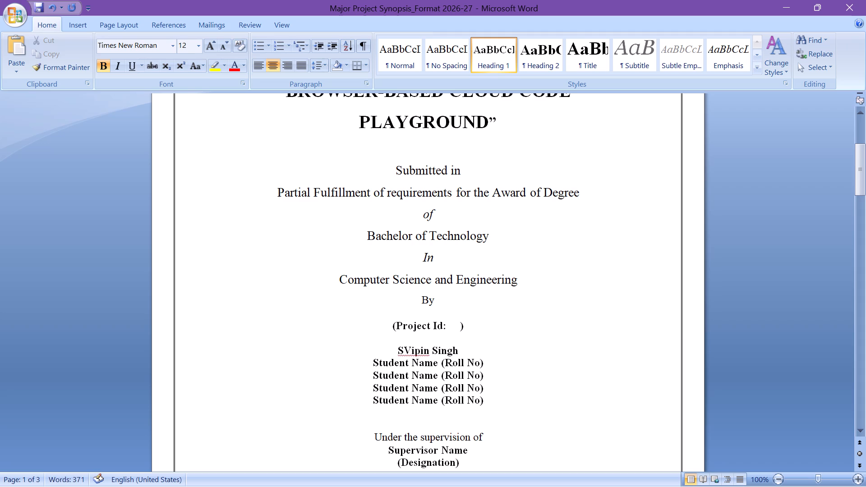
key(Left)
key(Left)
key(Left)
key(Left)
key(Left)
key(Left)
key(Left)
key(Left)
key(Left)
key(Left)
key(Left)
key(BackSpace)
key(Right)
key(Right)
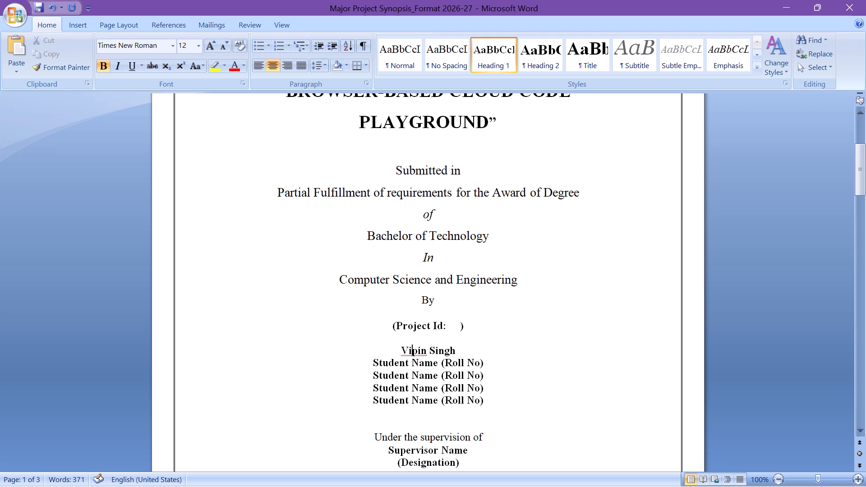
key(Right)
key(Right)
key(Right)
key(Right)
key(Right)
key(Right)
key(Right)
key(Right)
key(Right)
Add the first student's roll number in parentheses after the name.
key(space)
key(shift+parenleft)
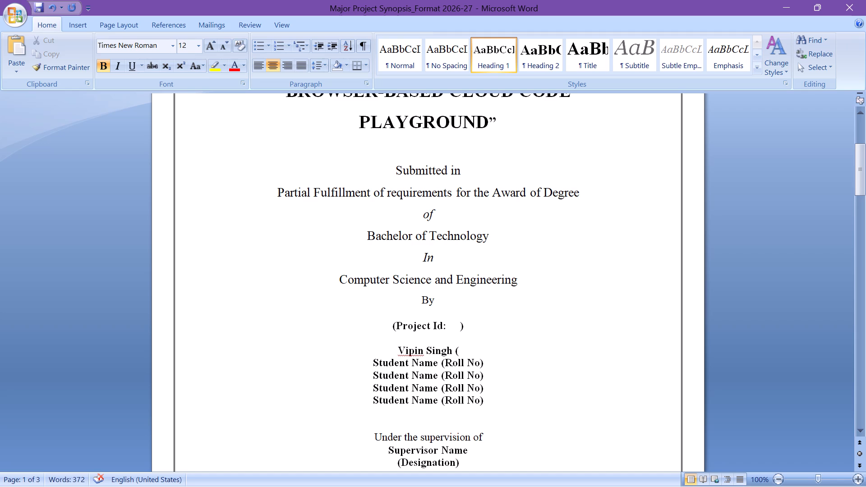
scroll(283, 221, up, 1)
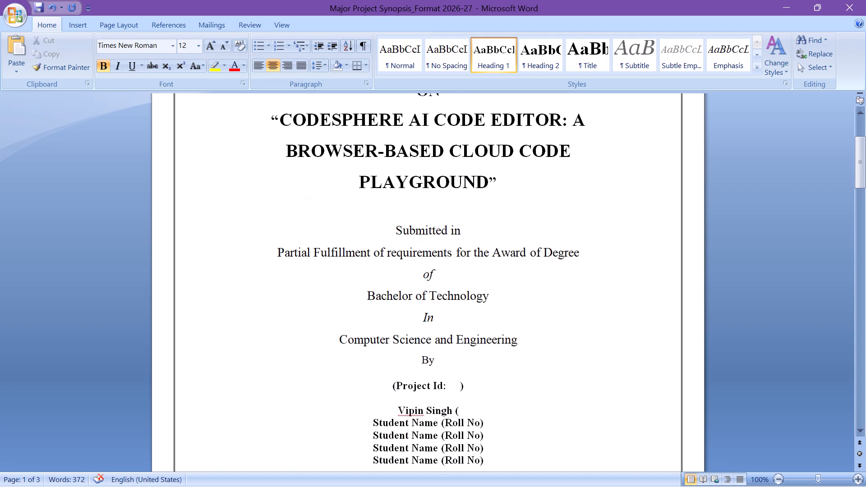
scroll(283, 221, up, 1)
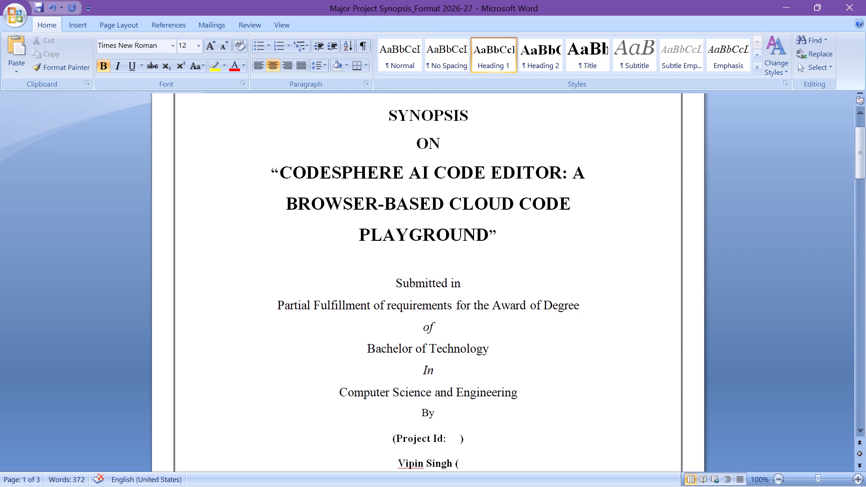
scroll(283, 221, down, 2)
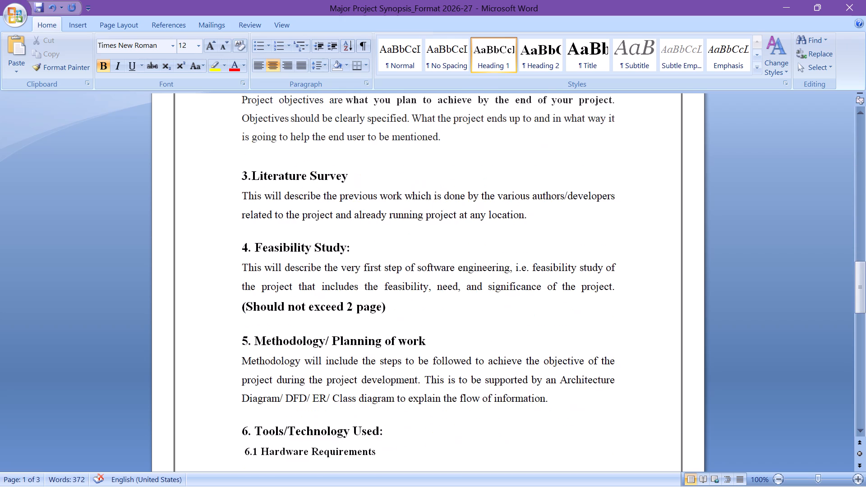
scroll(283, 221, up, 2)
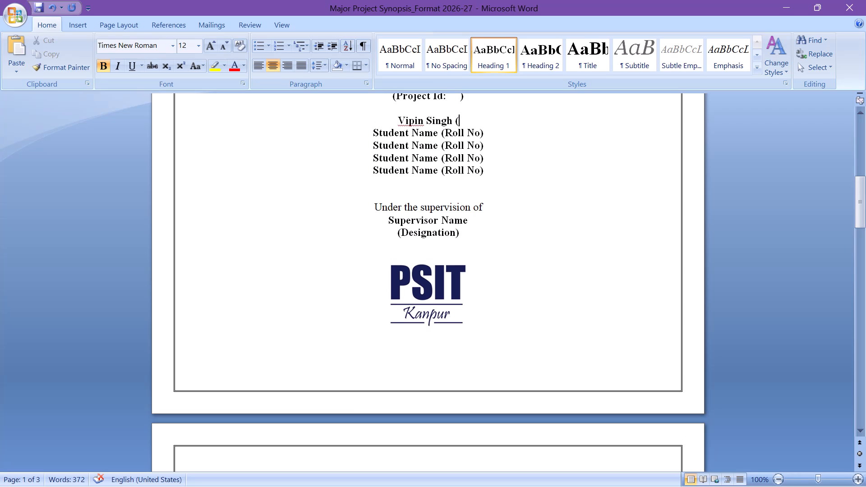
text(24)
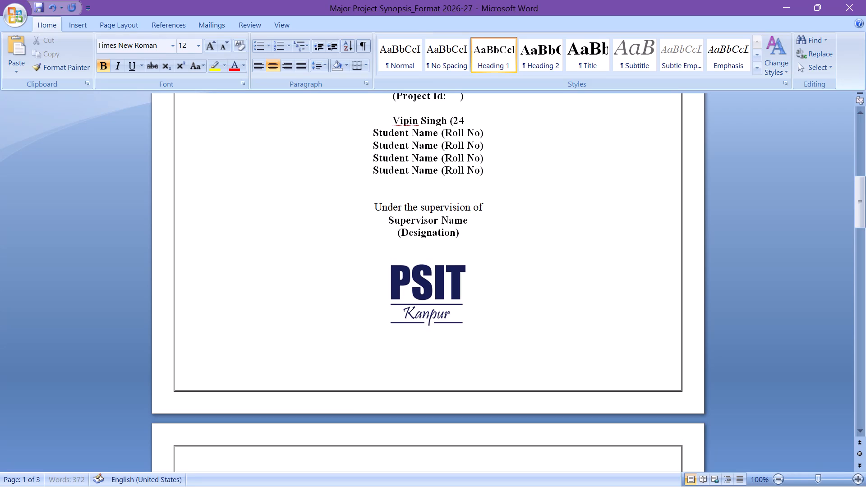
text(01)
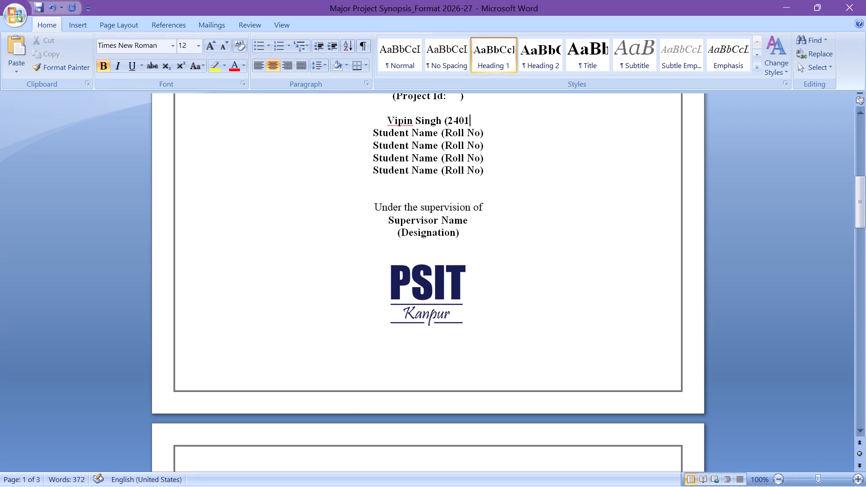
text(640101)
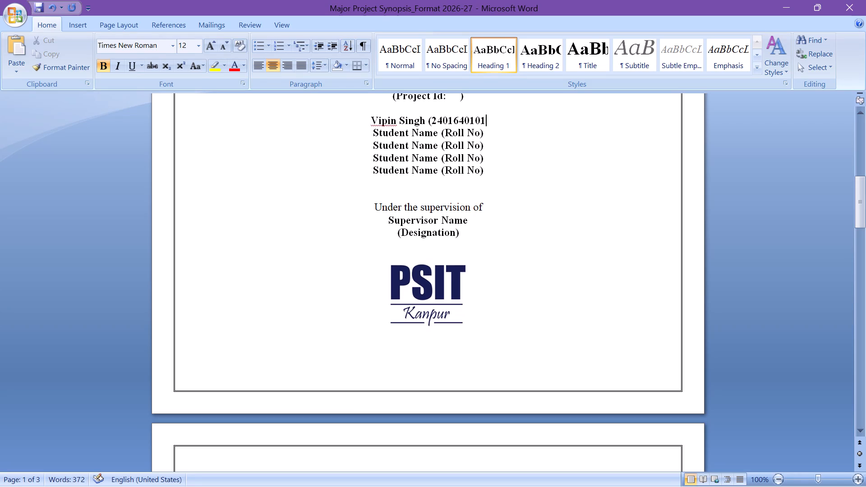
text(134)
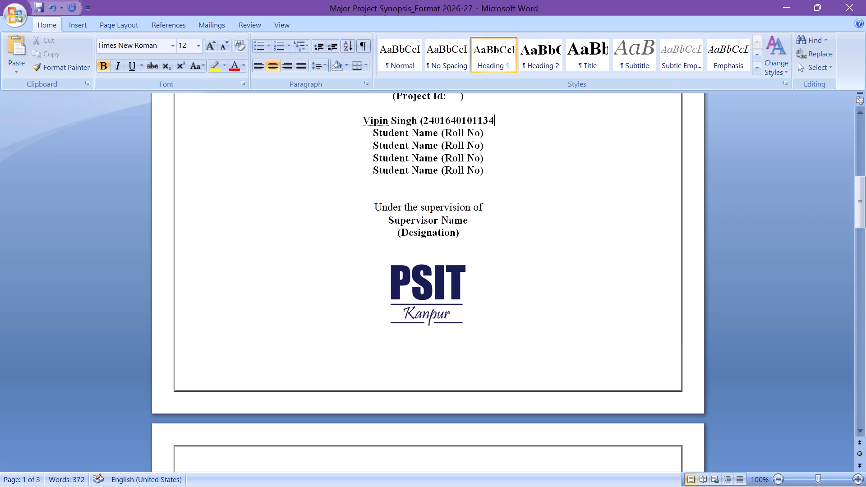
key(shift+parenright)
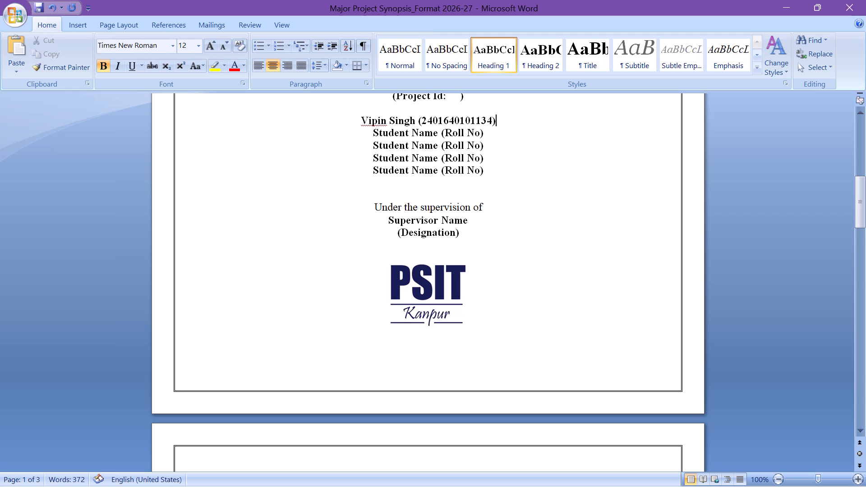
Replace "Roll No" in the second student line with the second student's roll number, keeping the parentheses.
click(479, 131)
key(BackSpace)
key(BackSpace)
key(BackSpace)
key(BackSpace)
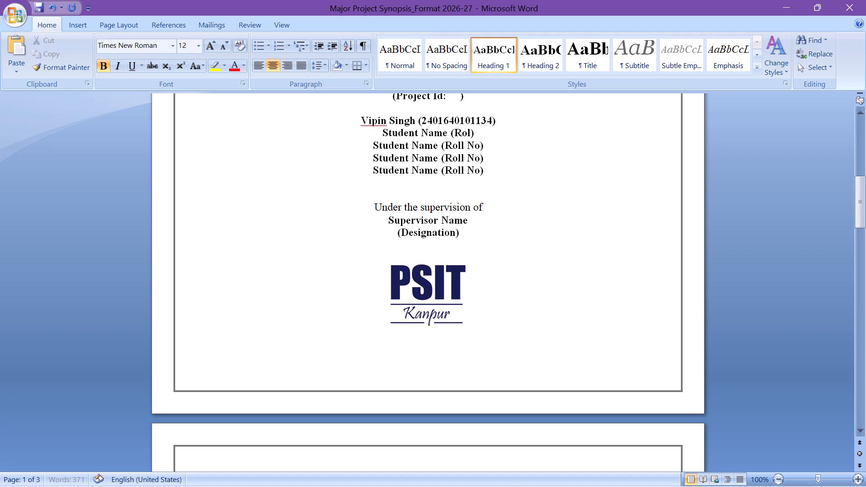
key(BackSpace)
key(BackSpace)
key(BackSpace)
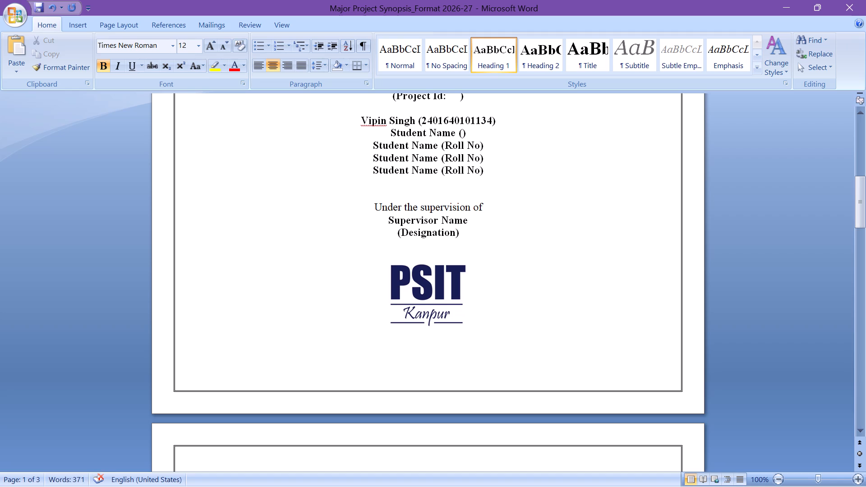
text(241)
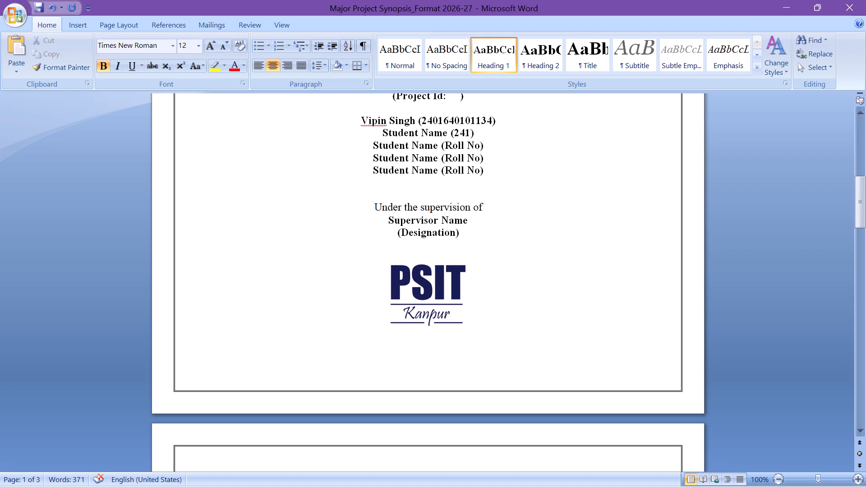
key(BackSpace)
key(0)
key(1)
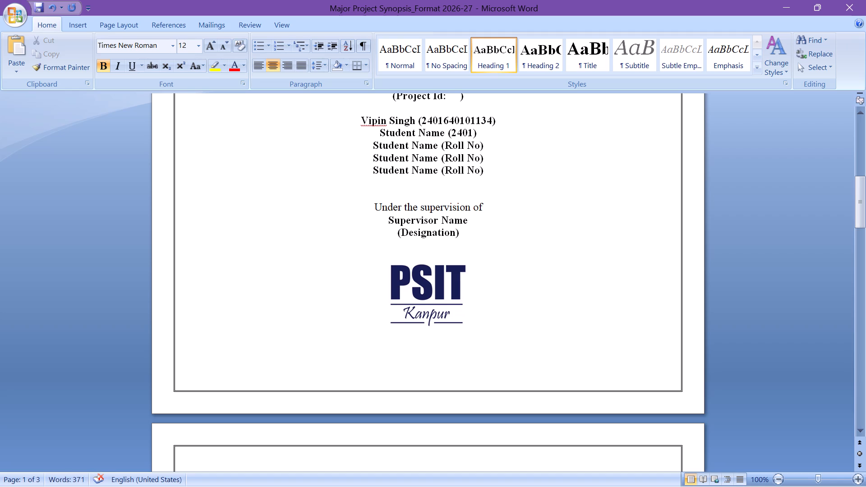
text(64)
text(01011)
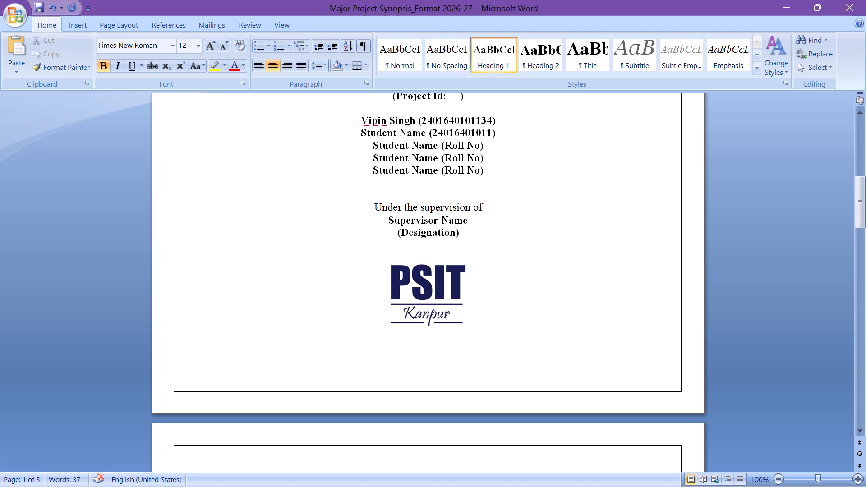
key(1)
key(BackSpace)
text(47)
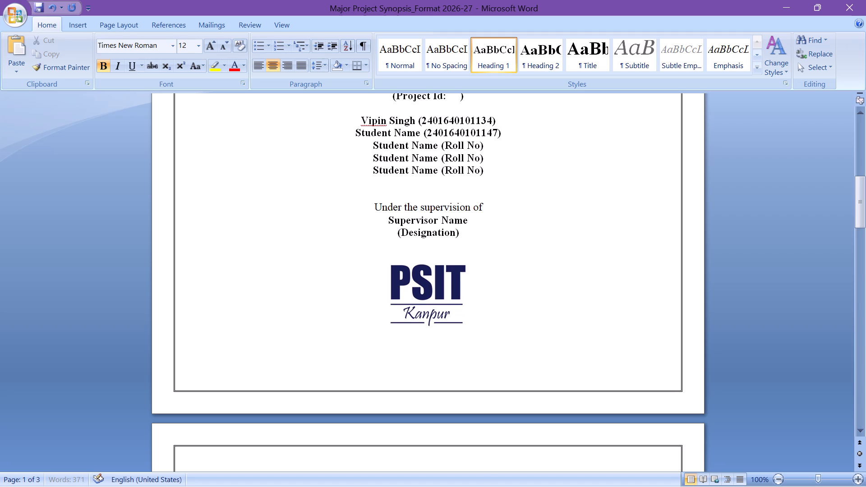
Replace the "Student Name" placeholder in the second student line with the second student's full name, keeping the roll number.
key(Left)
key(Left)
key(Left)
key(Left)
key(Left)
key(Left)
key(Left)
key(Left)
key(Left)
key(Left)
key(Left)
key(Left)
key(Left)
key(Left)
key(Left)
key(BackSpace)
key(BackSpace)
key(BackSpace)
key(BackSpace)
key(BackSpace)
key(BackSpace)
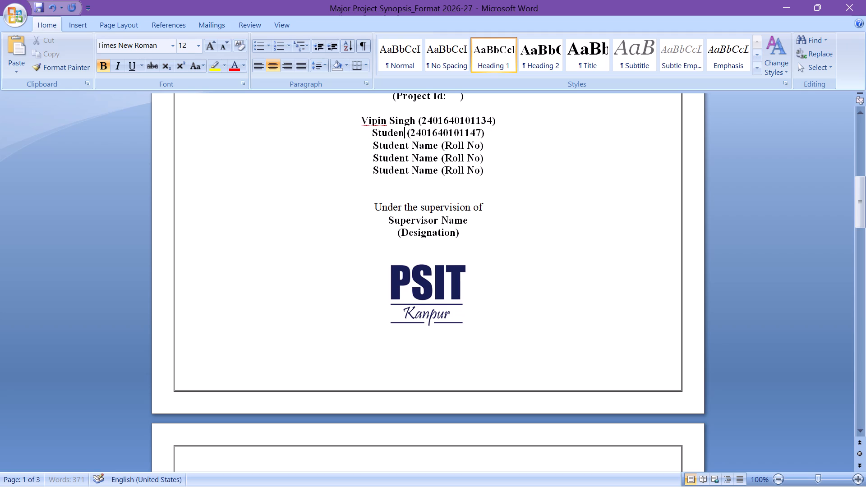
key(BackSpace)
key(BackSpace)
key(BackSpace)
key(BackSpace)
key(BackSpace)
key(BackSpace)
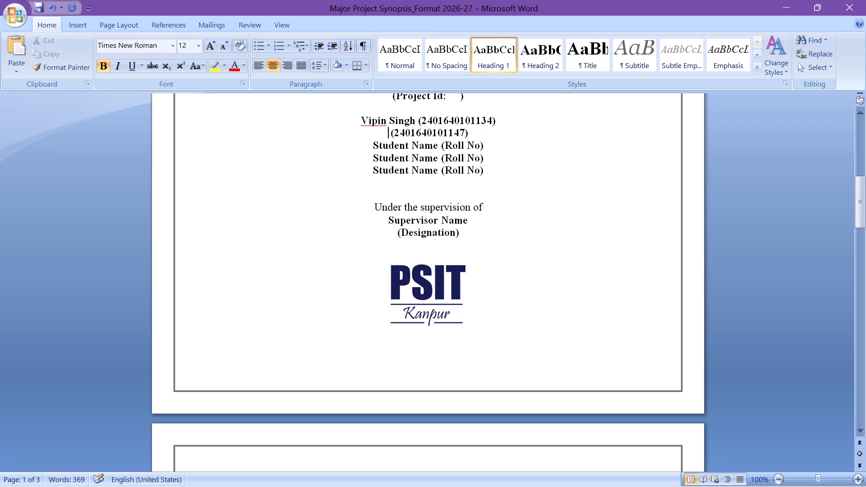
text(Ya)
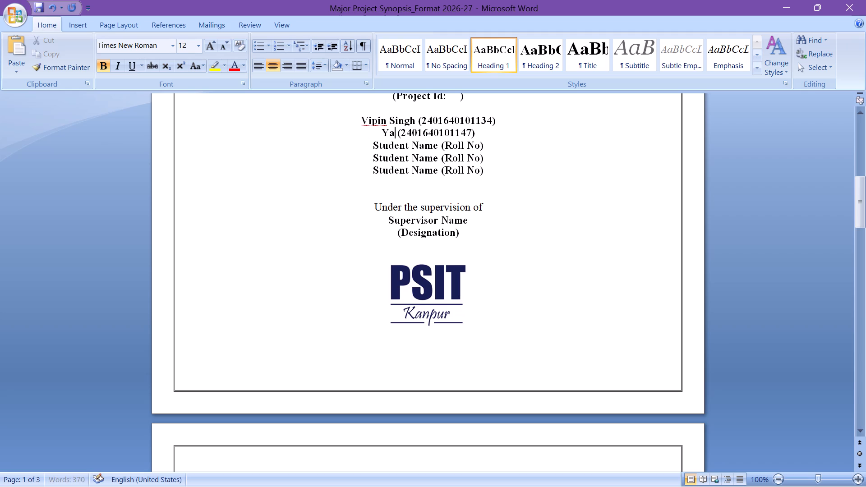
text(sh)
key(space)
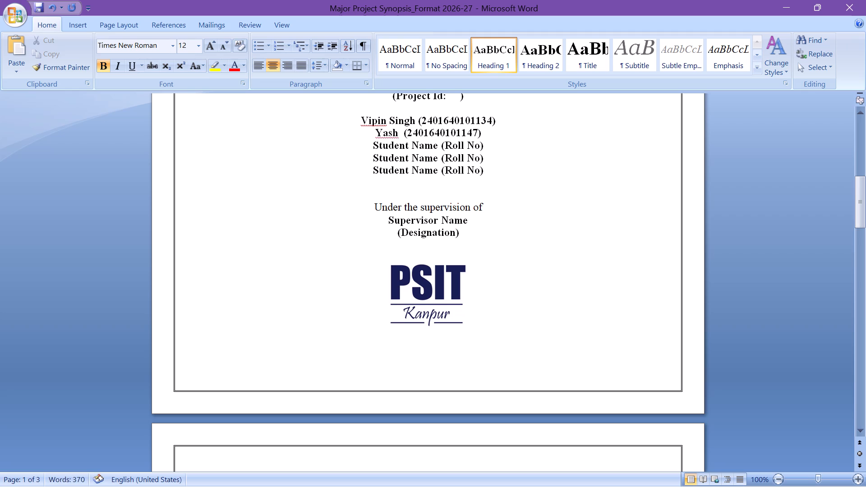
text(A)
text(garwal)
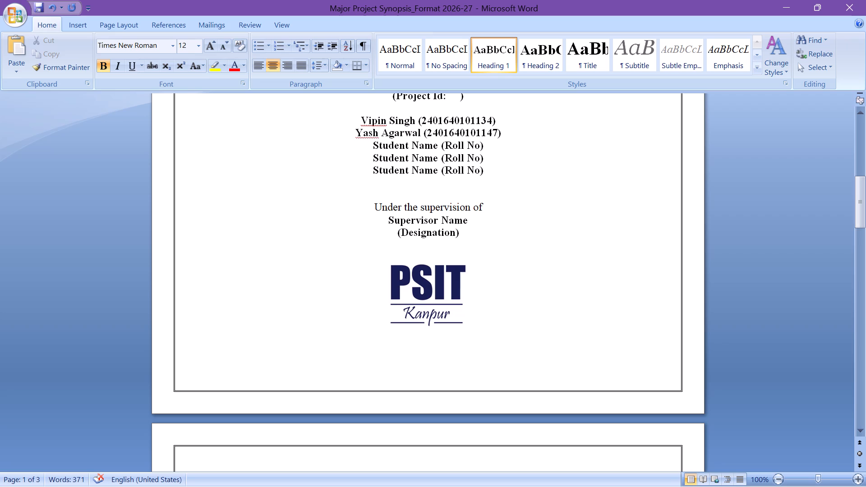
Replace the "Student Name" placeholder in the third student line with the third student's full name.
click(437, 147)
key(BackSpace)
key(BackSpace)
key(BackSpace)
key(BackSpace)
key(BackSpace)
key(BackSpace)
key(BackSpace)
key(BackSpace)
key(BackSpace)
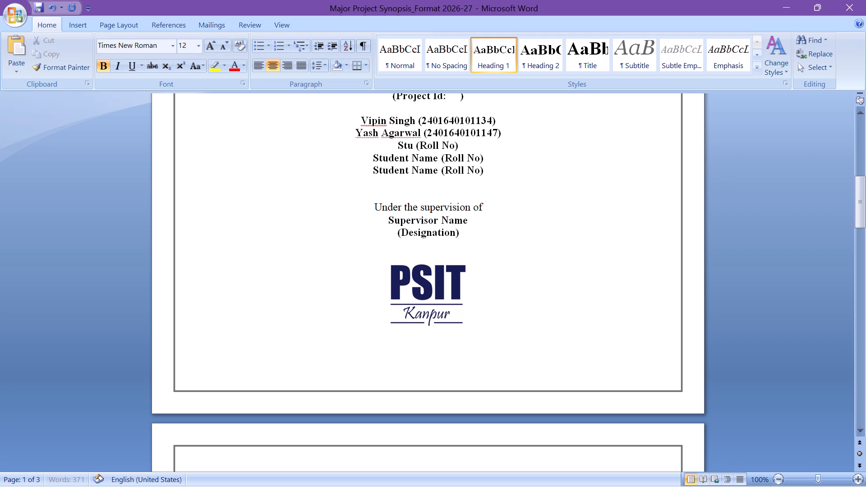
key(BackSpace)
key(BackSpace)
key(BackSpace)
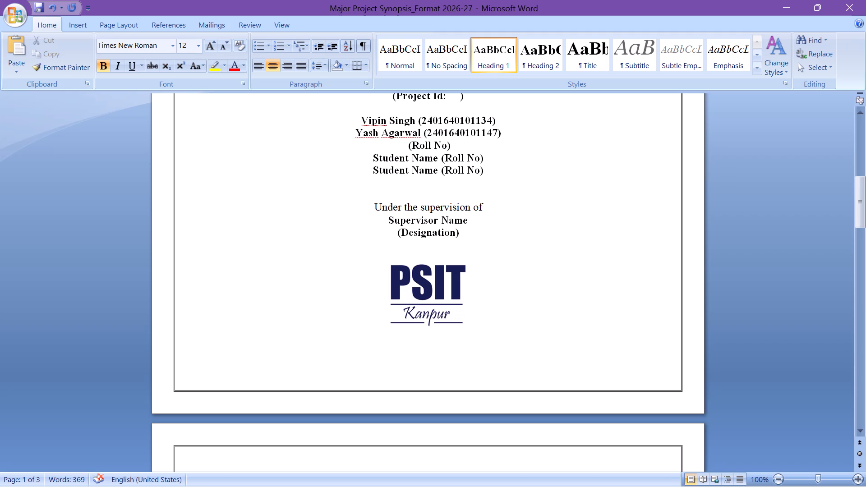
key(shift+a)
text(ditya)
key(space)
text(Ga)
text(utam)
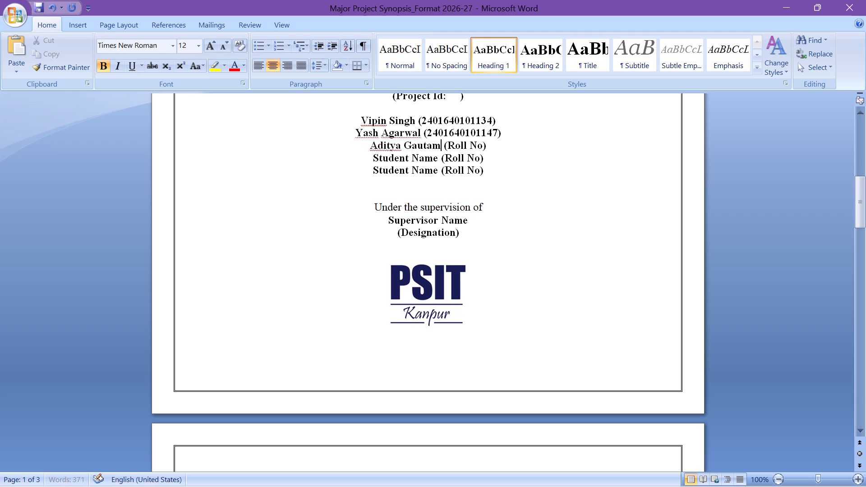
Replace "Roll No" in the third student line with the third student's roll number, keeping the parentheses.
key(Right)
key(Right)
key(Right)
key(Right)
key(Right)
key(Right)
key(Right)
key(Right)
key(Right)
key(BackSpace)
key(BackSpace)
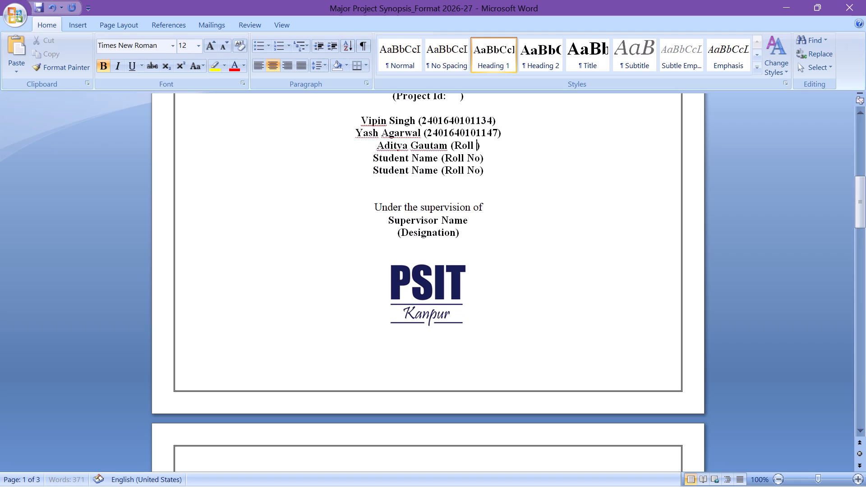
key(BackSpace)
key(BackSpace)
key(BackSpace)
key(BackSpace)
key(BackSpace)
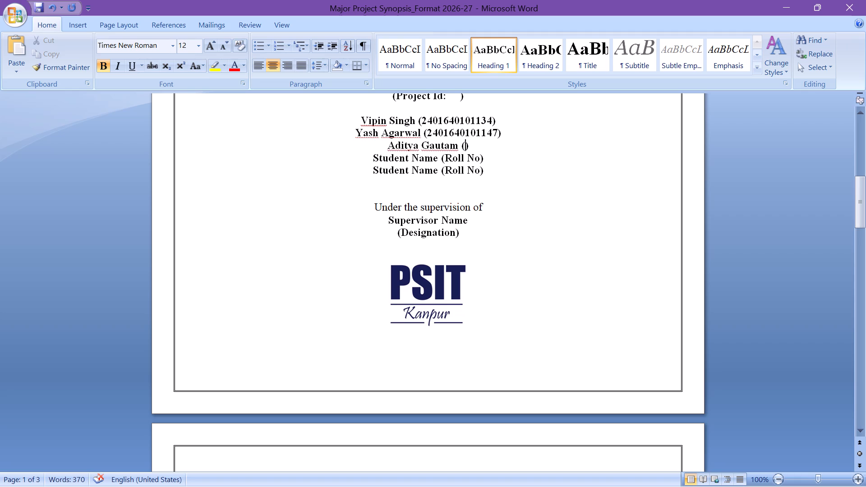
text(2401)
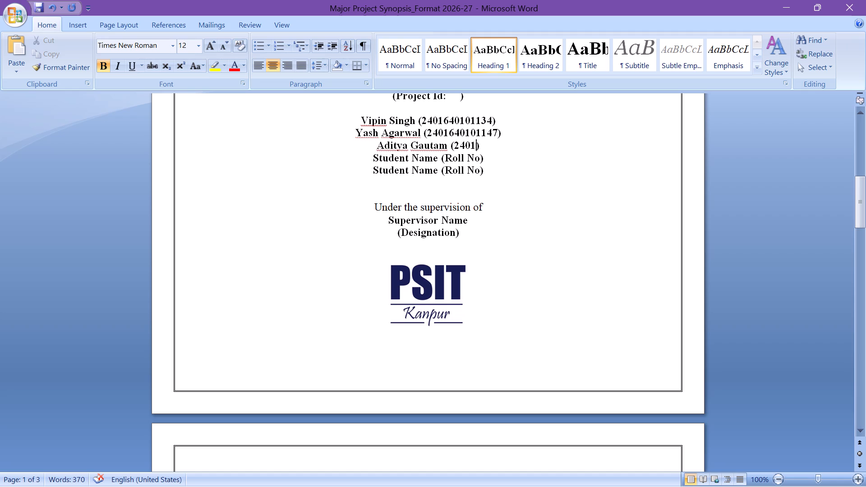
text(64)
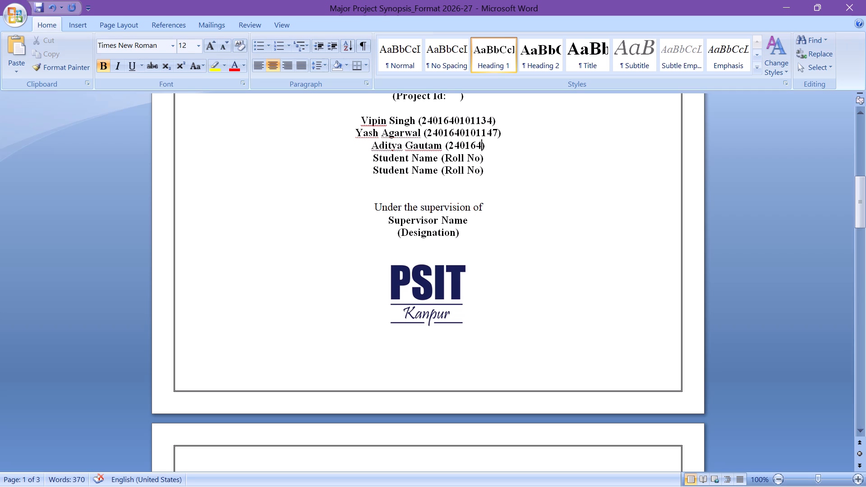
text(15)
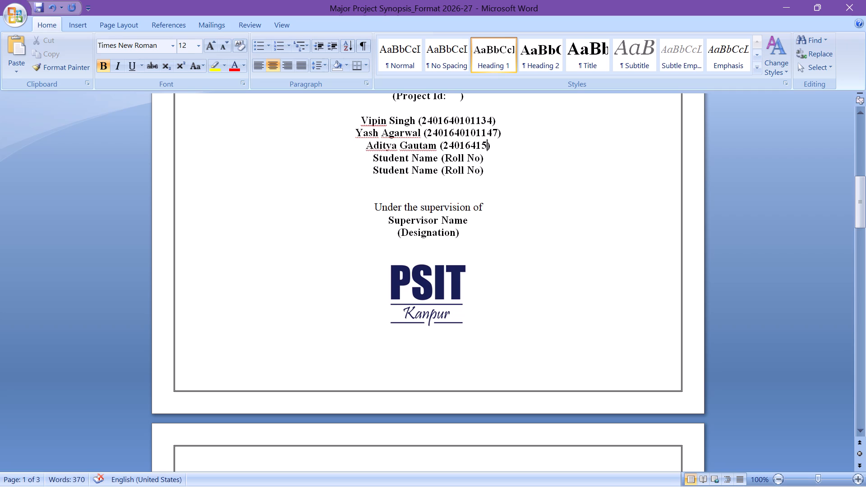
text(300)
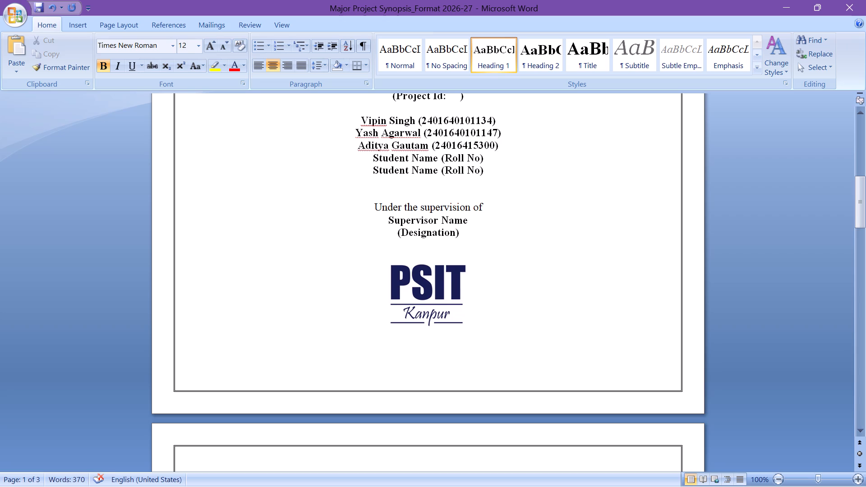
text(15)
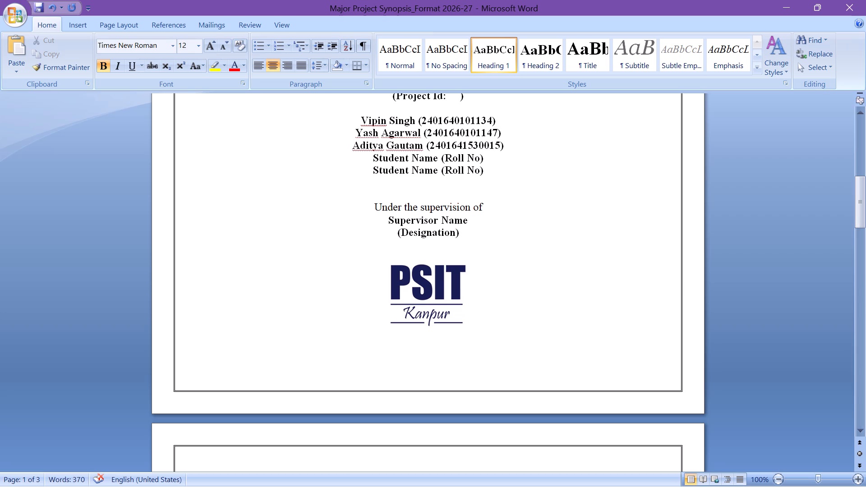
Replace "Roll No" in the fourth student line with the first six digits of the roll number, inside parentheses.
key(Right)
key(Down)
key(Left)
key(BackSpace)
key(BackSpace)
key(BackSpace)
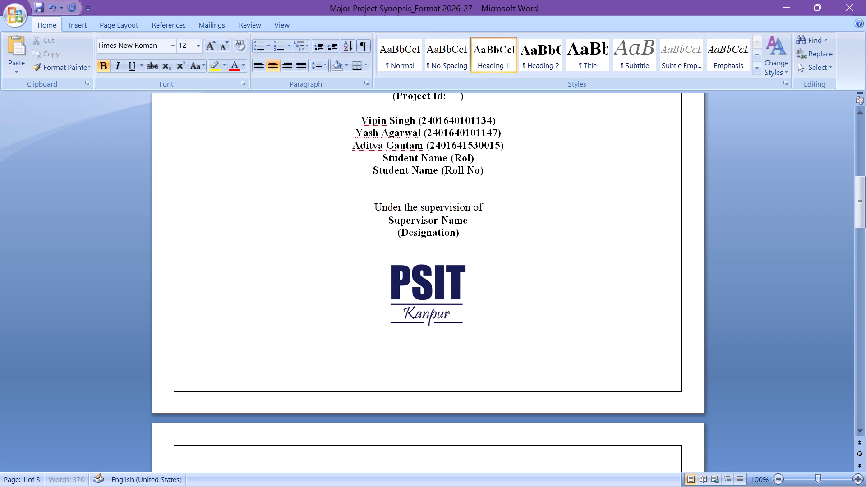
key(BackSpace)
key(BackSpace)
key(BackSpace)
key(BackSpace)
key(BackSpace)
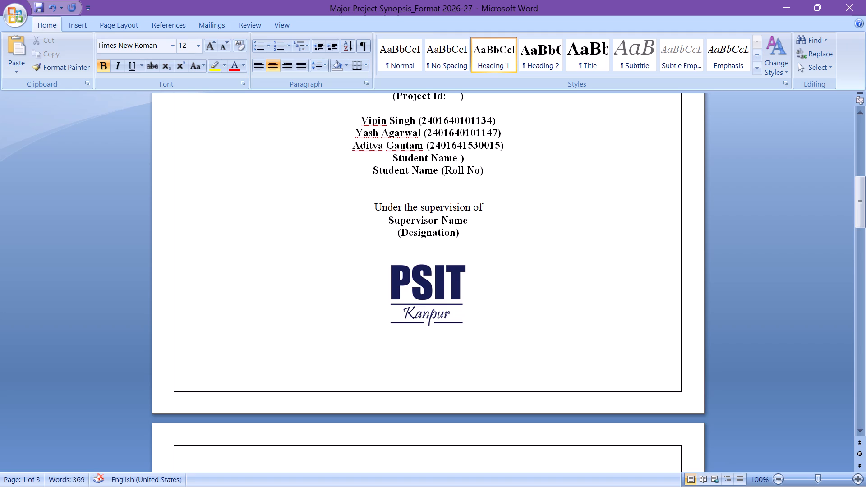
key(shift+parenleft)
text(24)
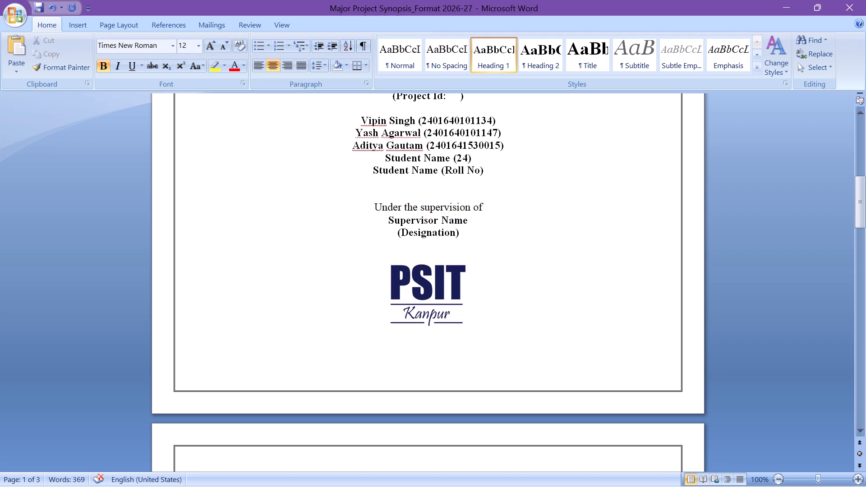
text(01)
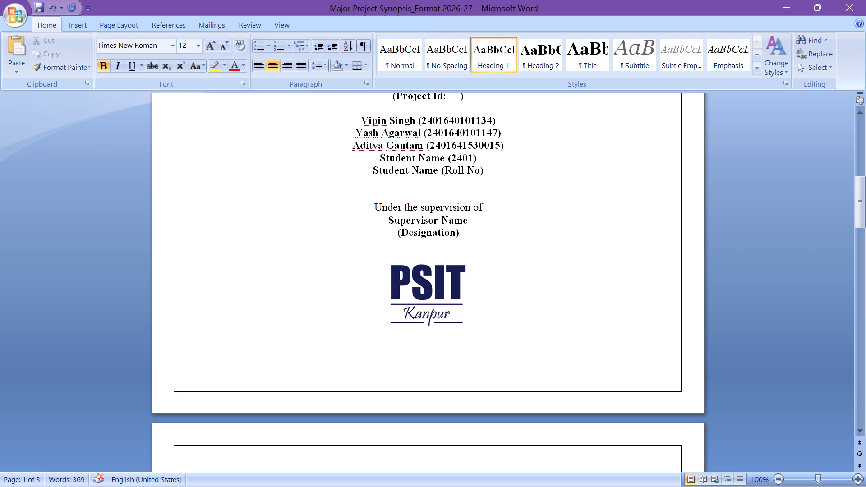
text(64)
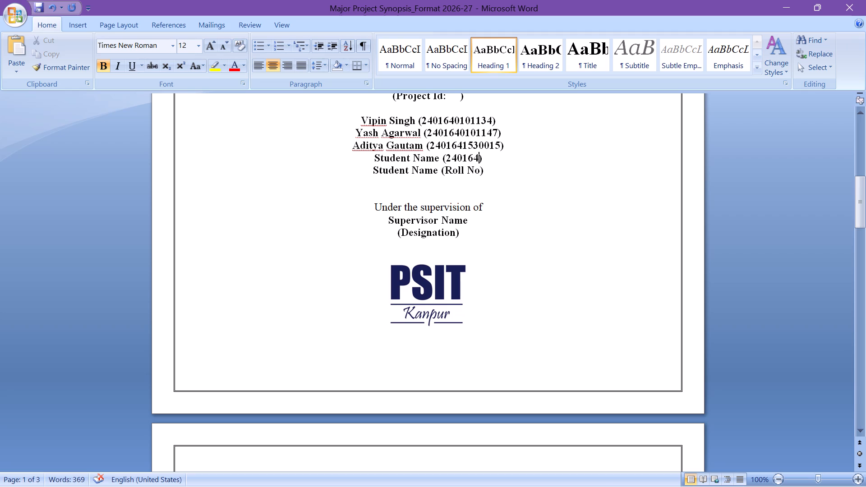
Minimize the synopsis document and close the Downloads folder window to reach the desktop.
click(780, 2)
click(780, 2)
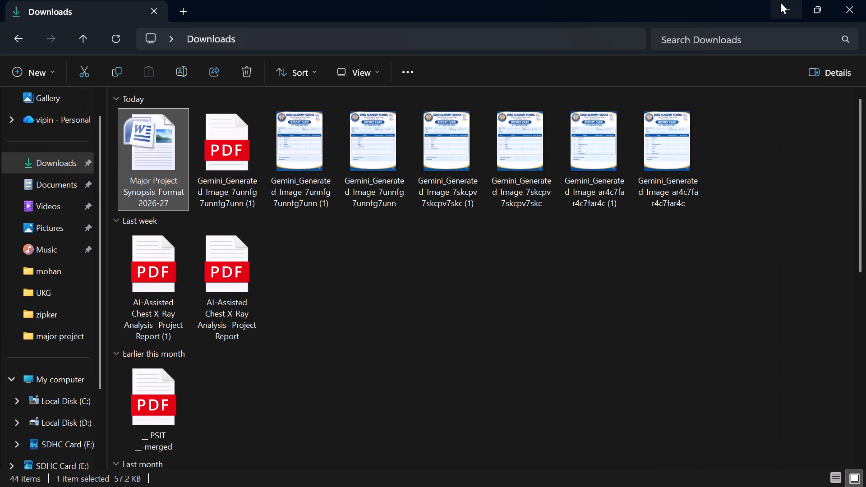
click(852, 3)
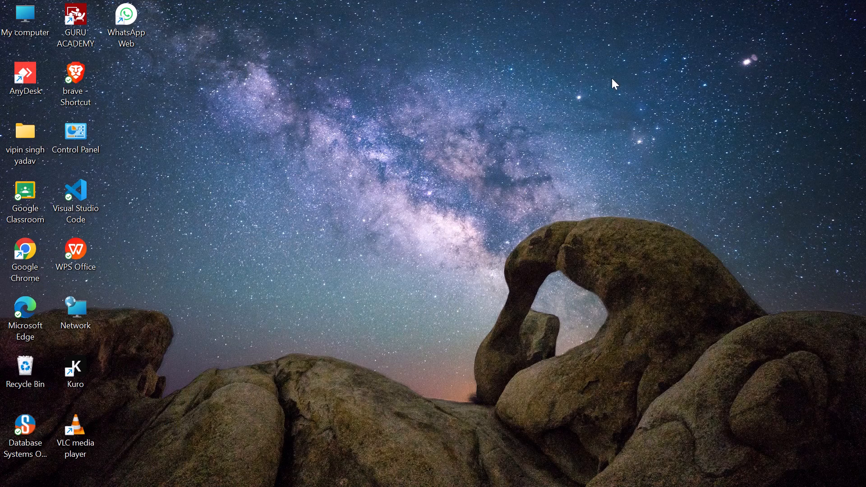
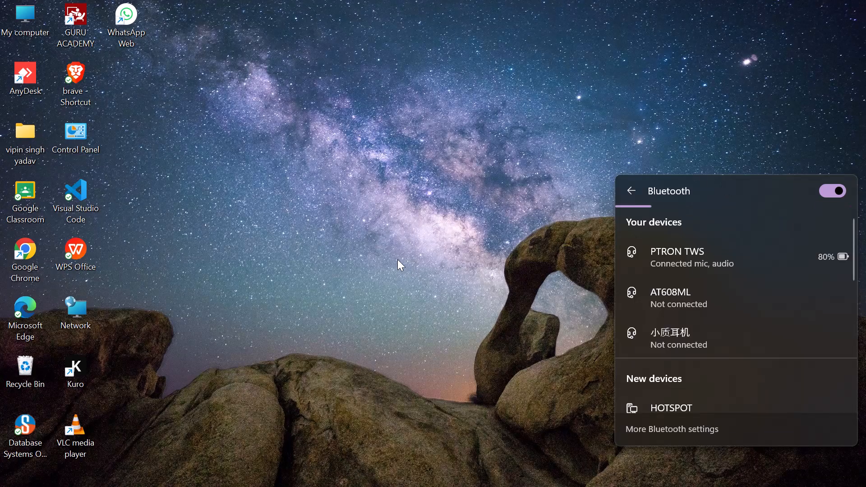
Open YouTube in Brave, search for "zaroori tha", play the Rahat Fateh Ali Khan video, and minimize the browser.
click(397, 259)
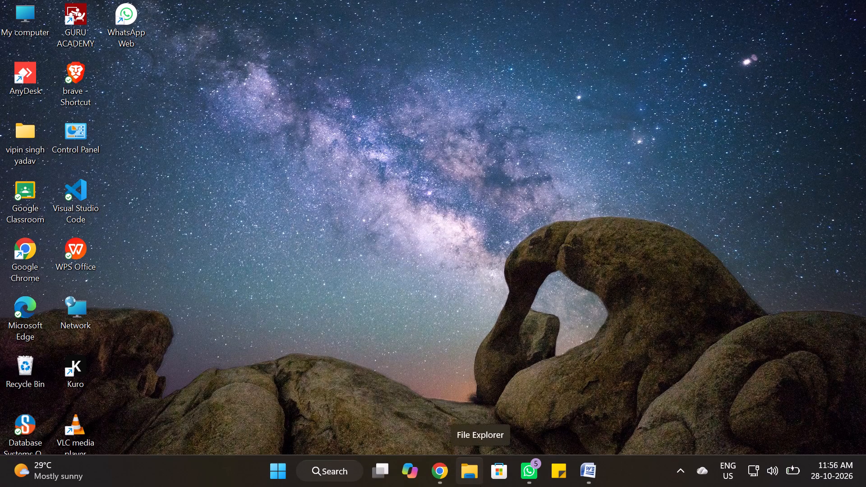
double_click(72, 74)
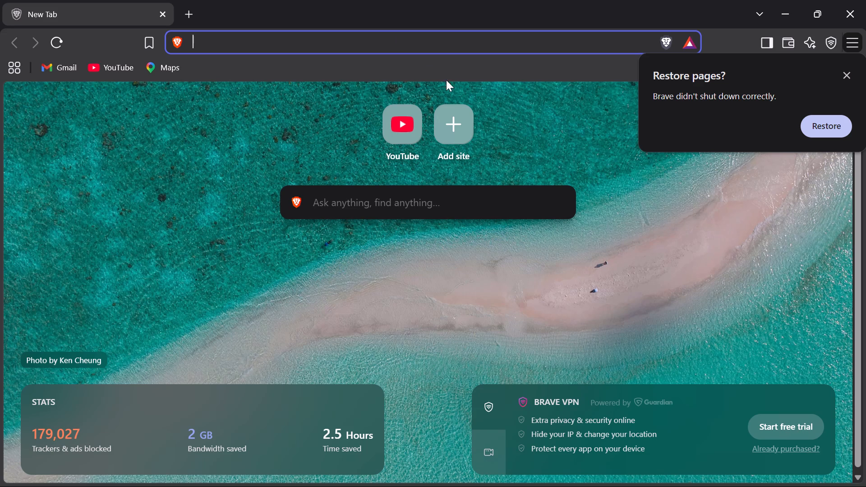
click(401, 129)
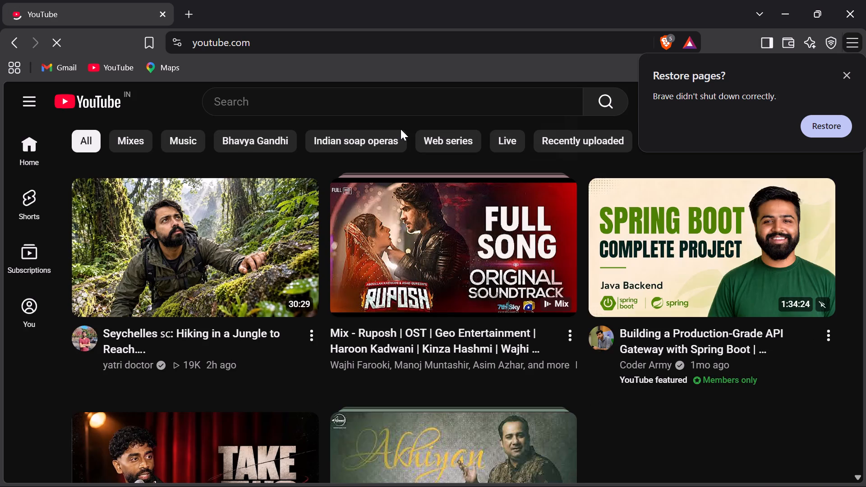
click(381, 109)
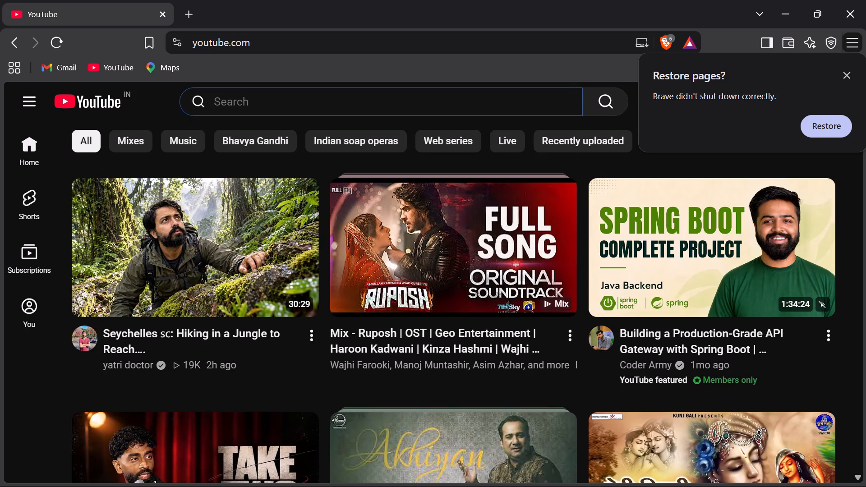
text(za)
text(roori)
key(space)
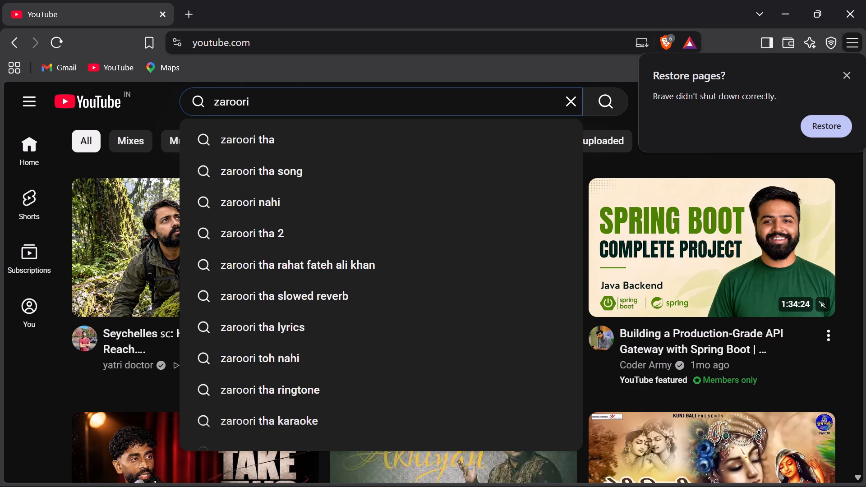
click(306, 133)
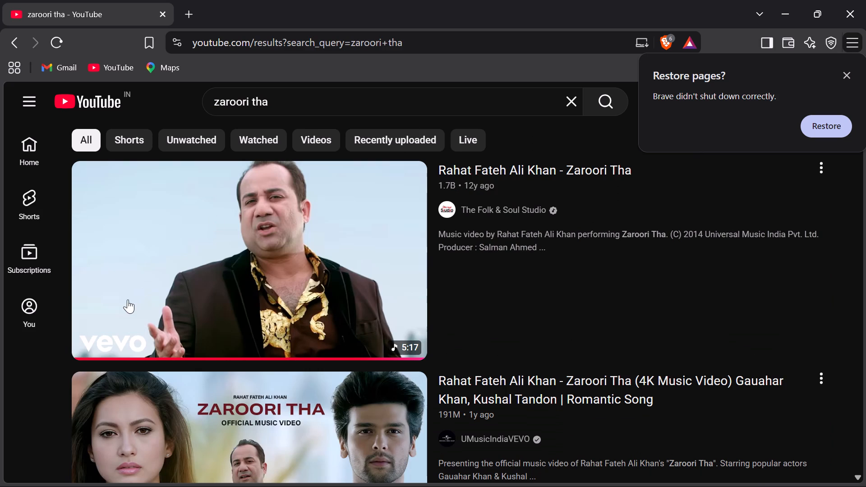
click(192, 294)
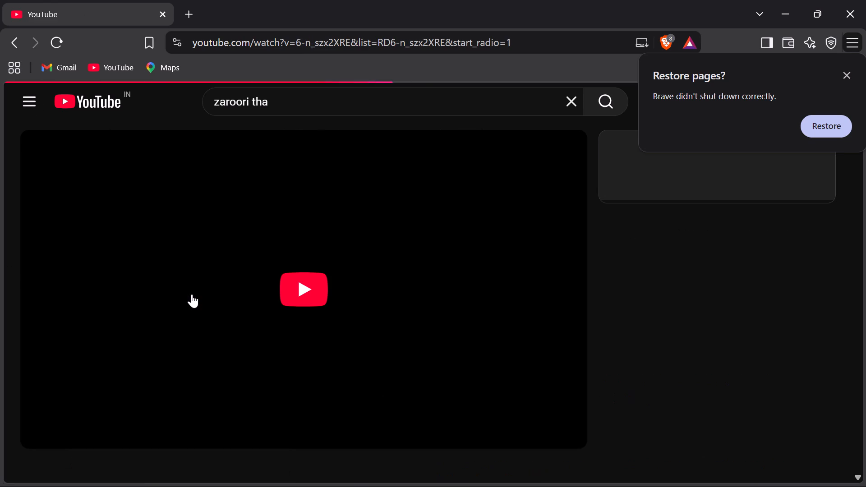
click(793, 14)
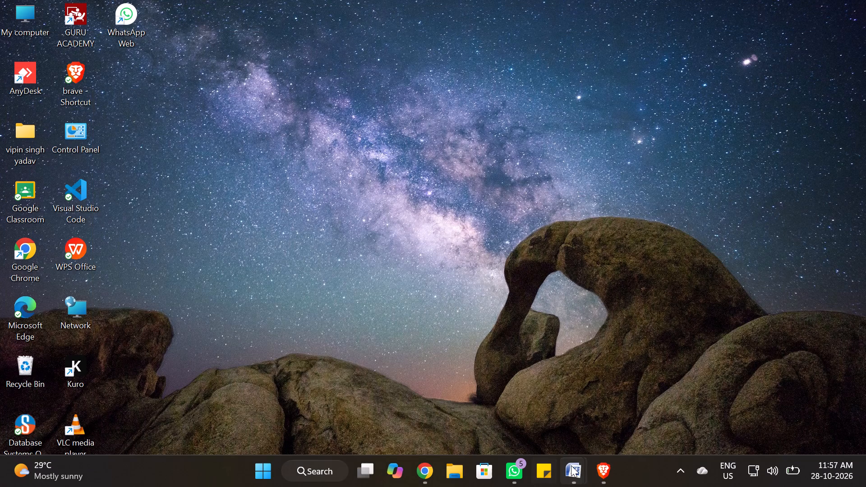
Switch to the CodeSphere_AI_Code_Editor_Synopsis document in Word and copy the second listed student's roll number from its cover page.
click(571, 465)
click(631, 405)
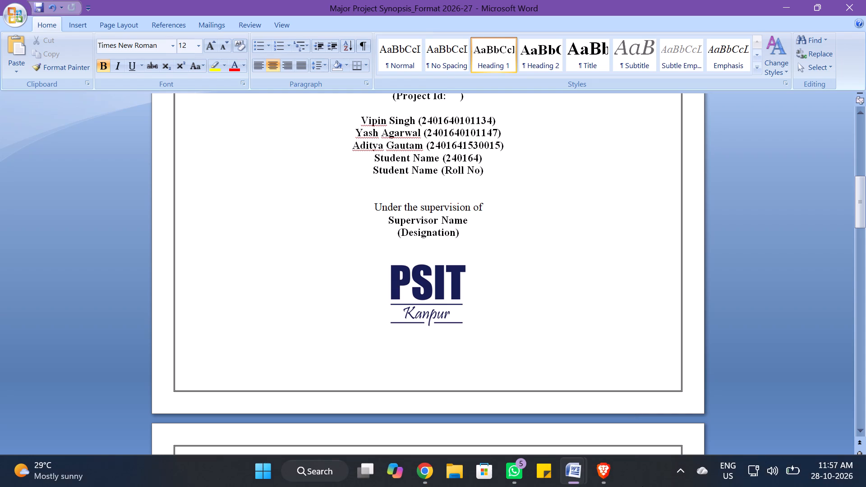
click(613, 471)
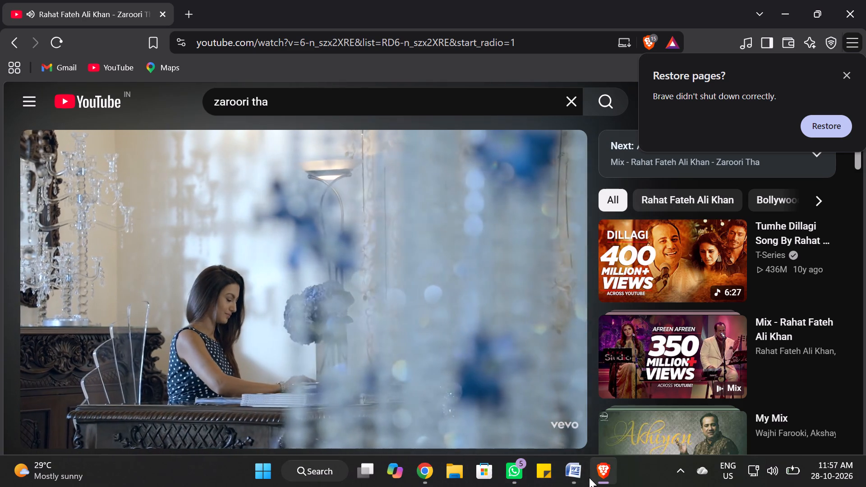
click(629, 416)
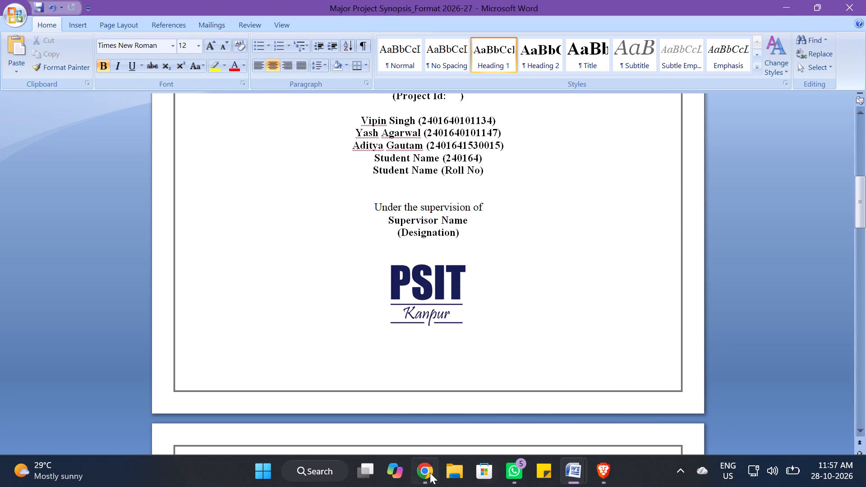
click(488, 351)
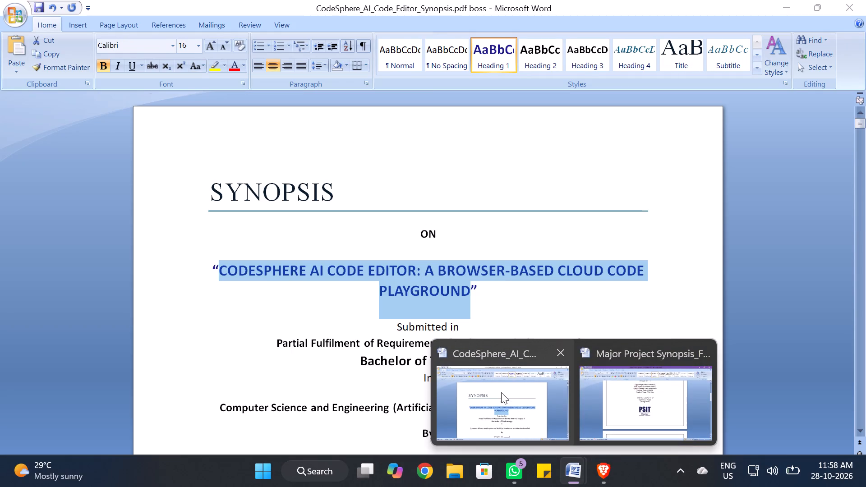
click(501, 392)
scroll(522, 254, down, 1)
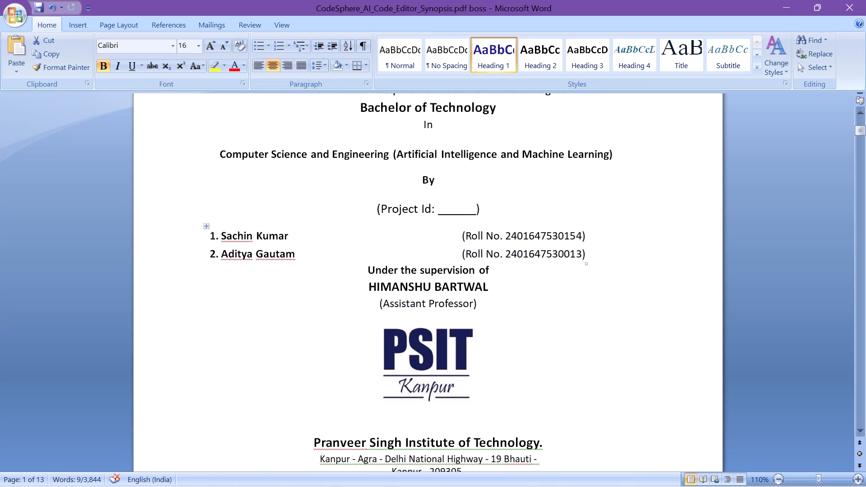
drag(580, 259, 552, 265)
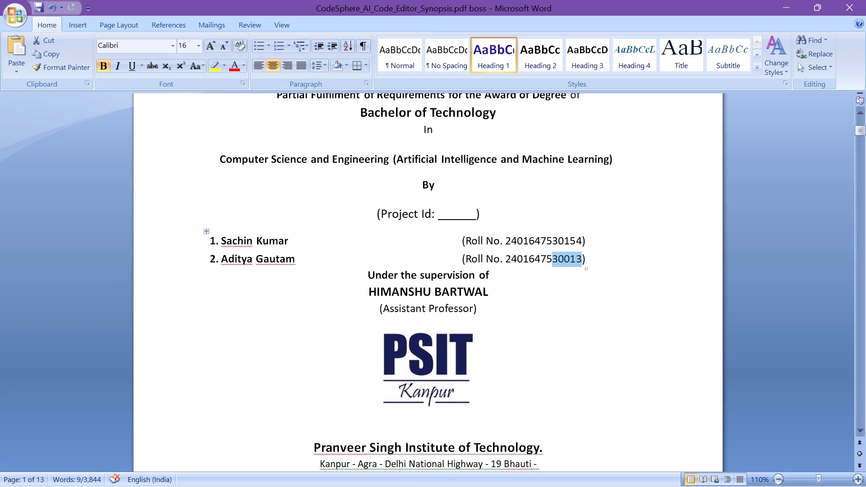
drag(552, 265, 507, 255)
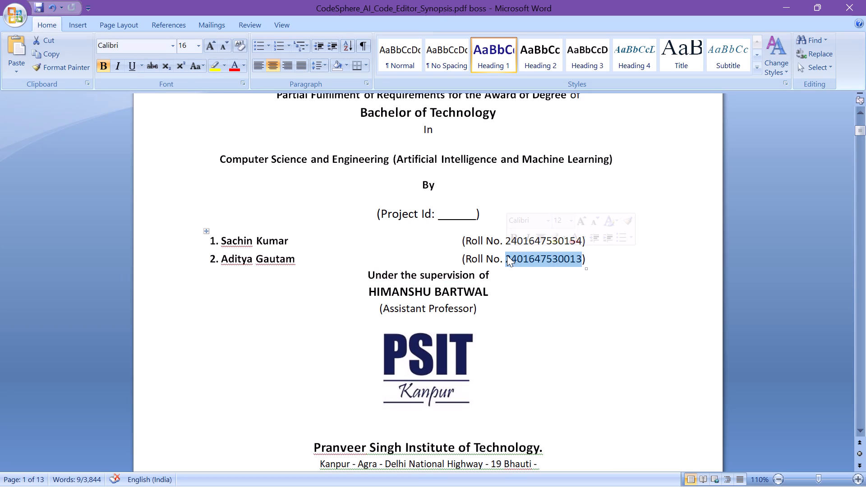
key(ctrl+c)
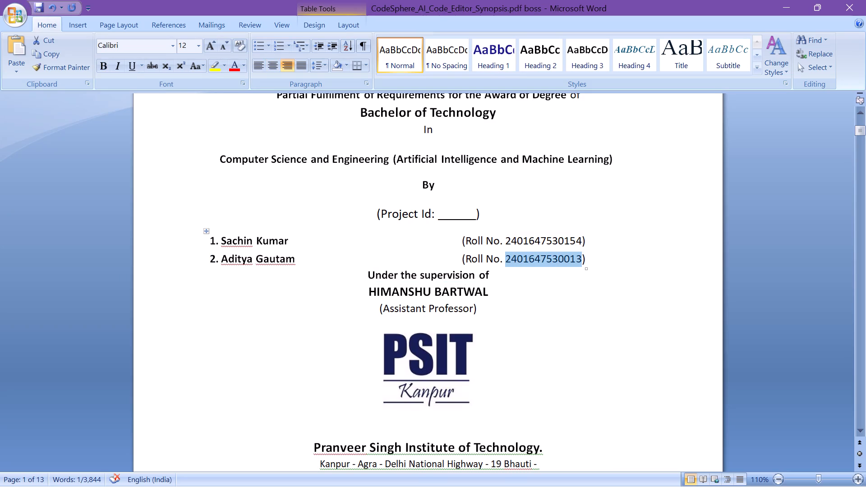
In the Major Project Synopsis_Format document, replace the fourth student's partial roll number with the copied one and change its seventh digit to 1.
click(444, 0)
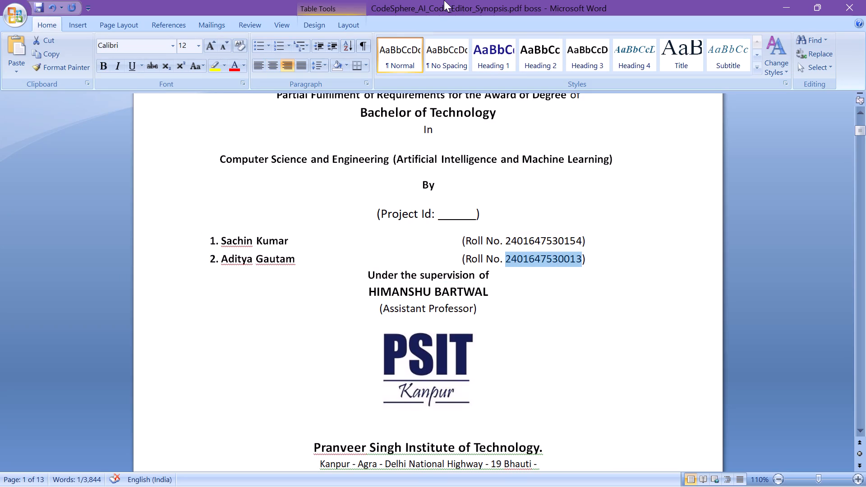
click(447, 3)
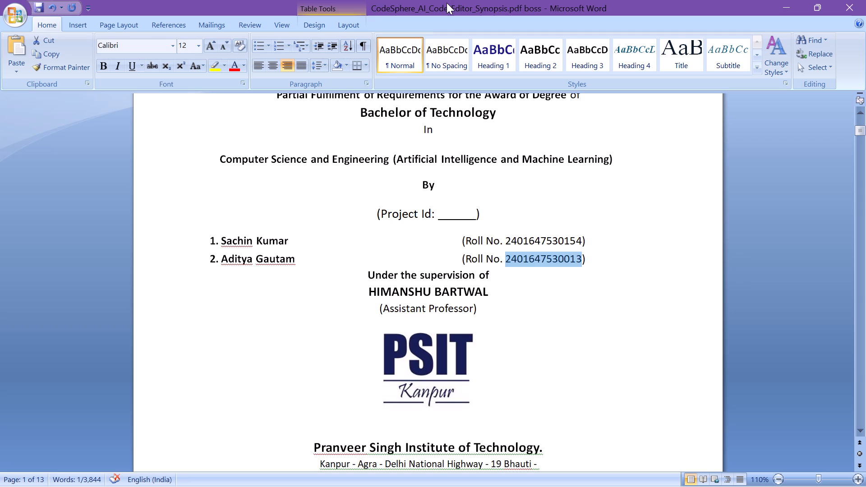
triple_click(447, 3)
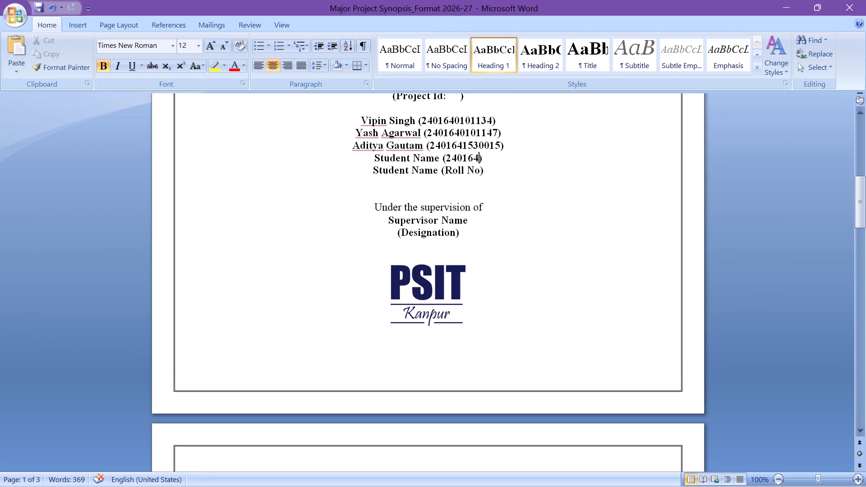
key(BackSpace)
key(BackSpace)
key(BackSpace)
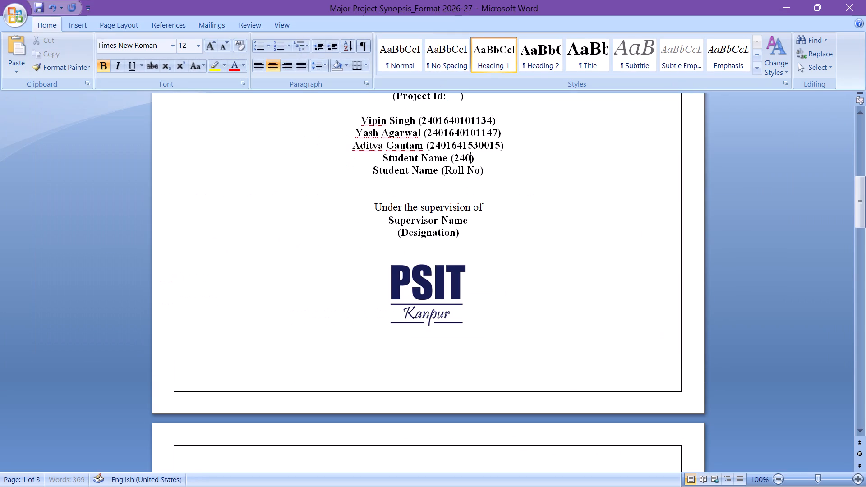
key(BackSpace)
key(BackSpace)
key(BackSpace)
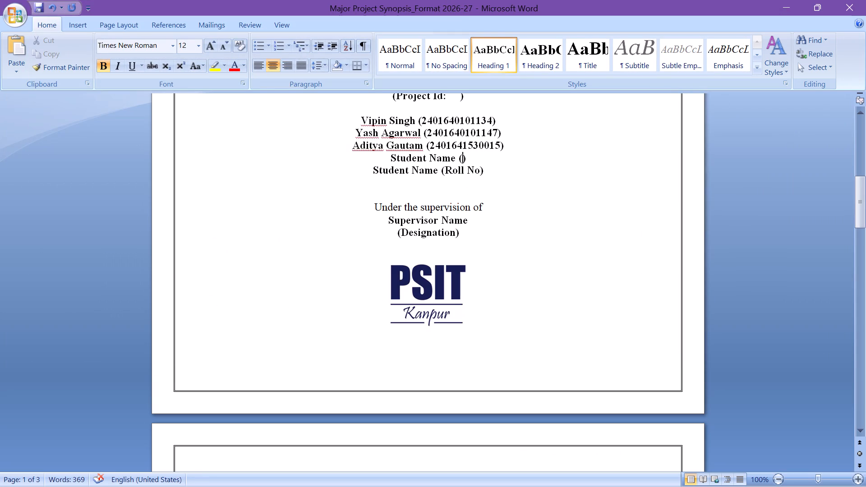
key(ctrl+v)
click(464, 154)
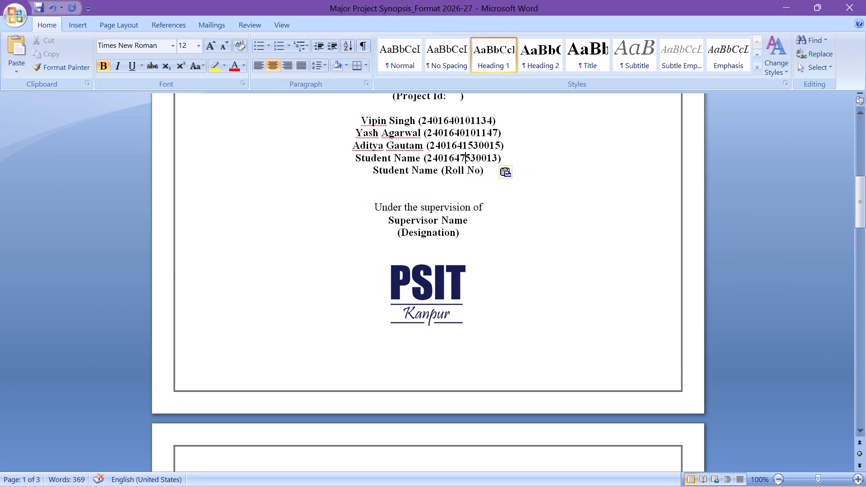
key(BackSpace)
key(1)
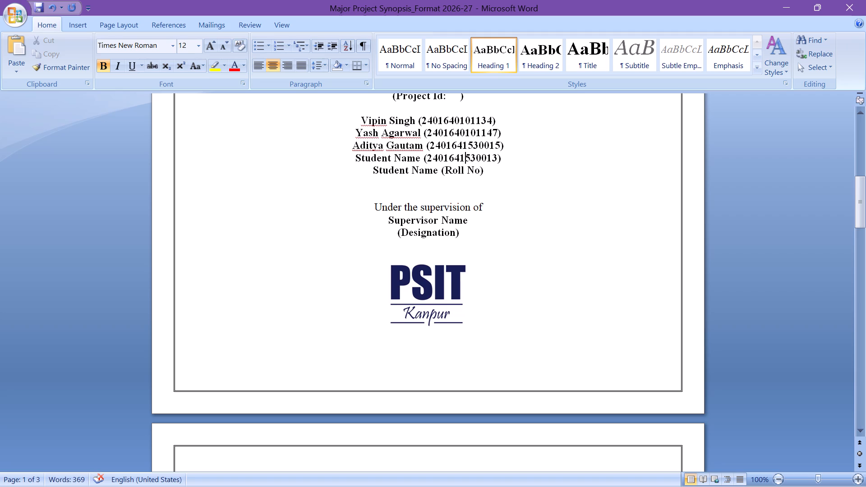
Replace the "Student Name" placeholder in the fourth student line with the fourth student's full name.
click(425, 156)
key(BackSpace)
key(BackSpace)
key(BackSpace)
key(BackSpace)
key(BackSpace)
key(BackSpace)
key(BackSpace)
key(BackSpace)
key(BackSpace)
key(BackSpace)
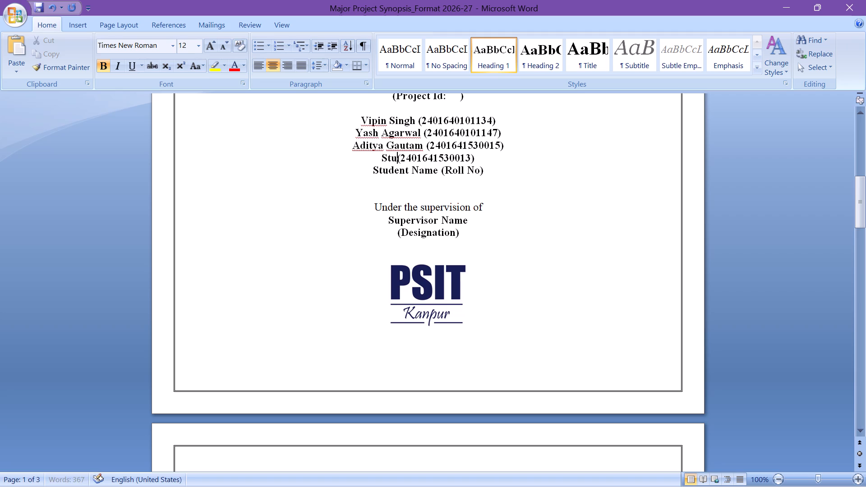
key(BackSpace)
key(BackSpace)
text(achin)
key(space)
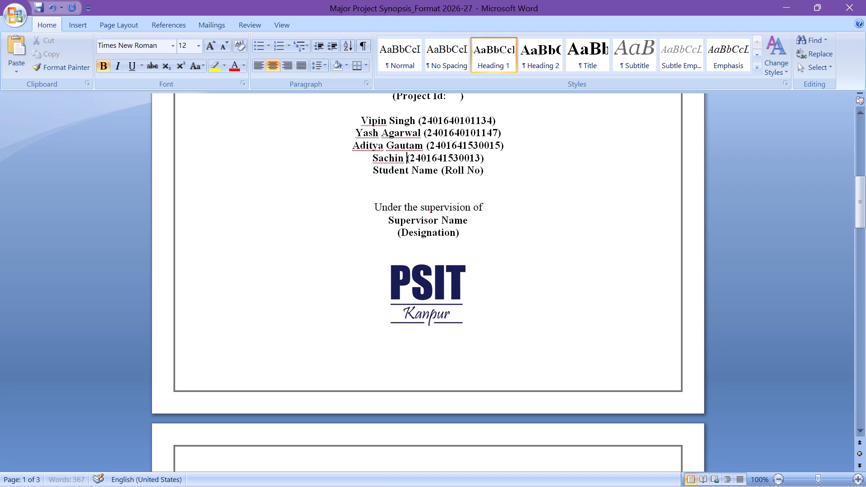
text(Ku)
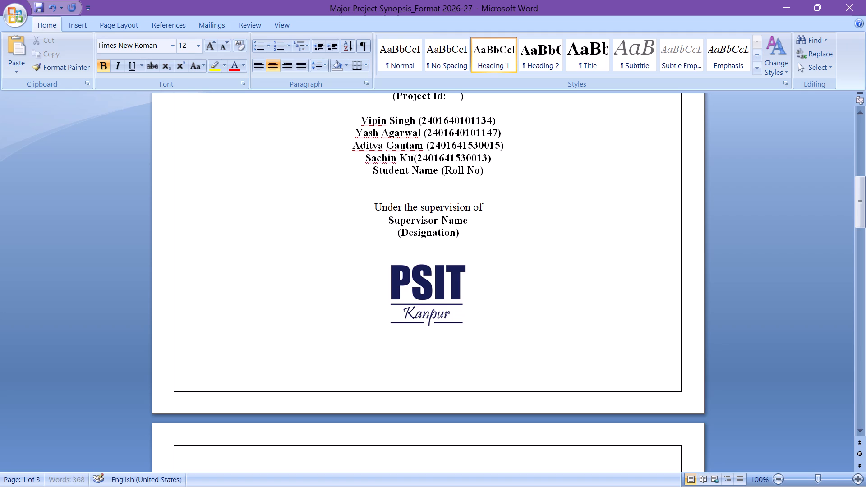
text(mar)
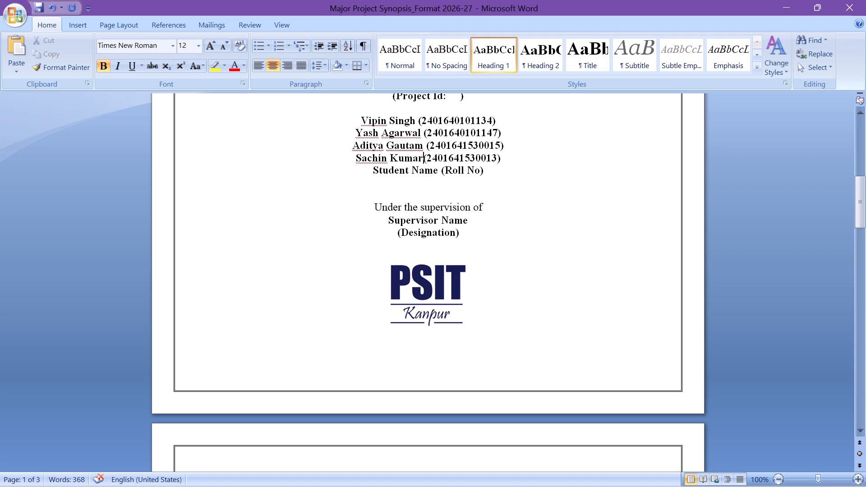
Delete the unused fifth "Student Name (Roll No)" line, including its empty paragraph.
click(485, 172)
key(BackSpace)
key(BackSpace)
key(BackSpace)
key(BackSpace)
key(BackSpace)
key(BackSpace)
key(BackSpace)
key(BackSpace)
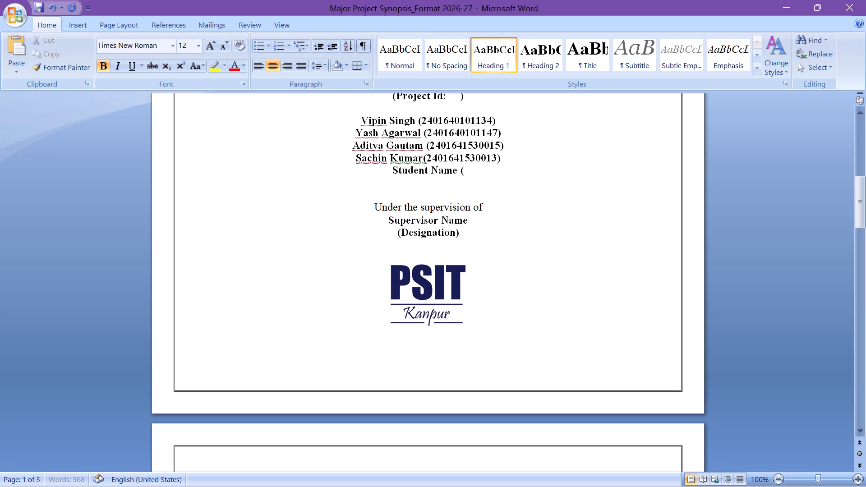
key(BackSpace)
key(BackSpace)
key(BackSpace)
key(BackSpace)
key(BackSpace)
key(BackSpace)
key(BackSpace)
key(BackSpace)
key(BackSpace)
key(BackSpace)
key(BackSpace)
key(BackSpace)
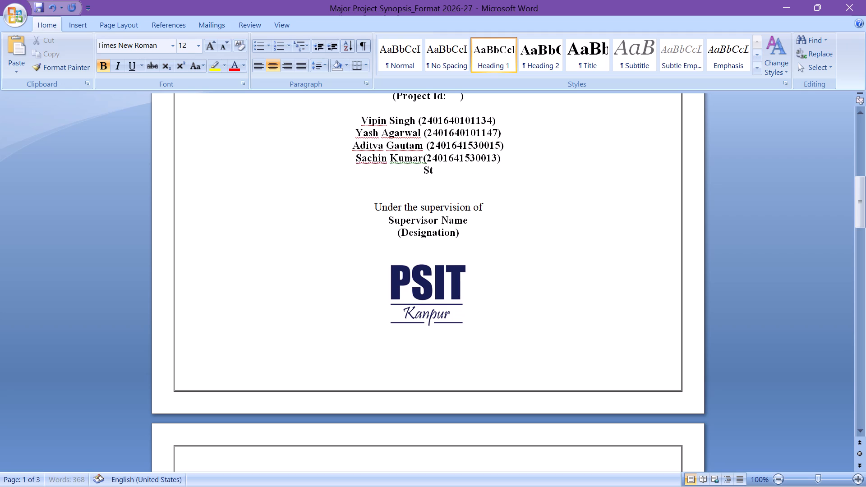
key(BackSpace)
key(BackSpace)
key(BackSpace)
key(BackSpace)
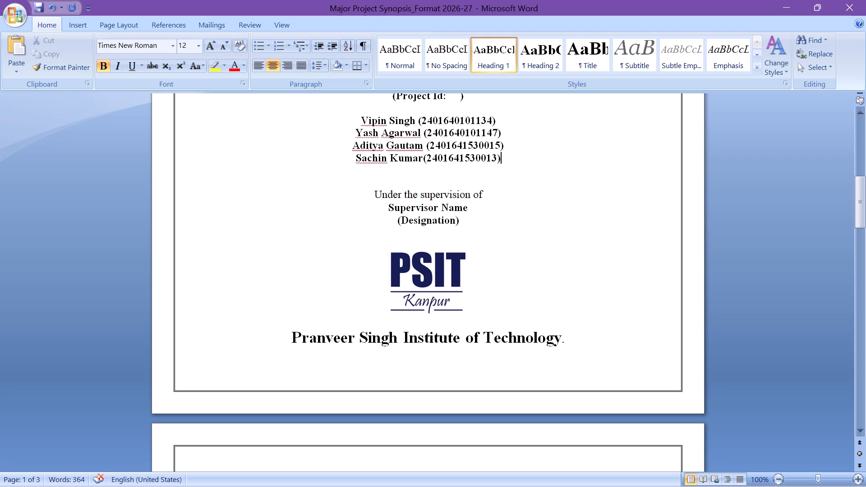
Fill in the cover page's project ID as 28_CS_4E_09, trimming the extra blanks behind it and adding a space before it.
scroll(403, 185, up, 1)
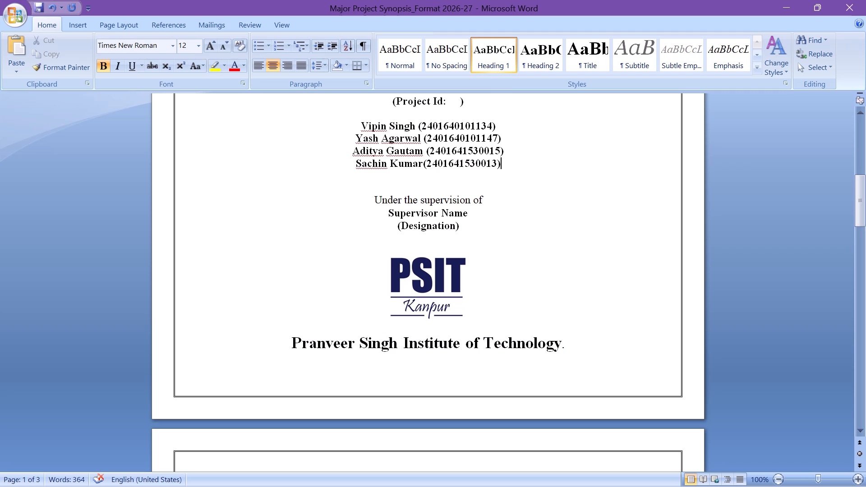
click(447, 98)
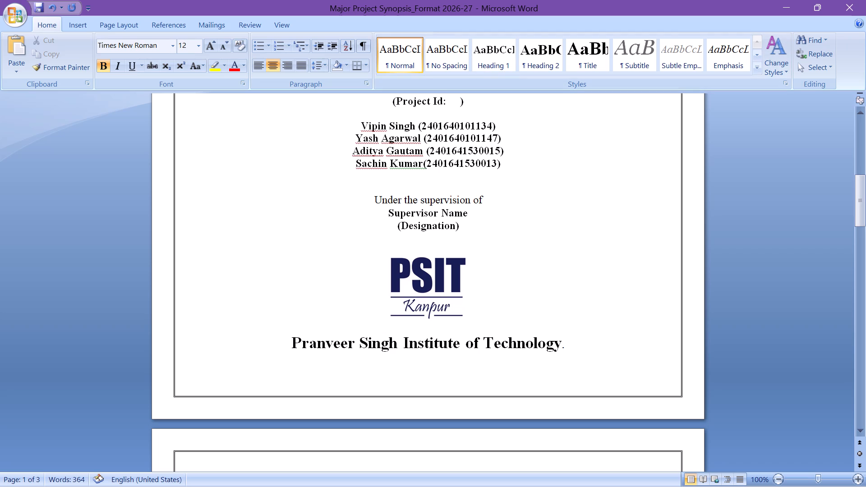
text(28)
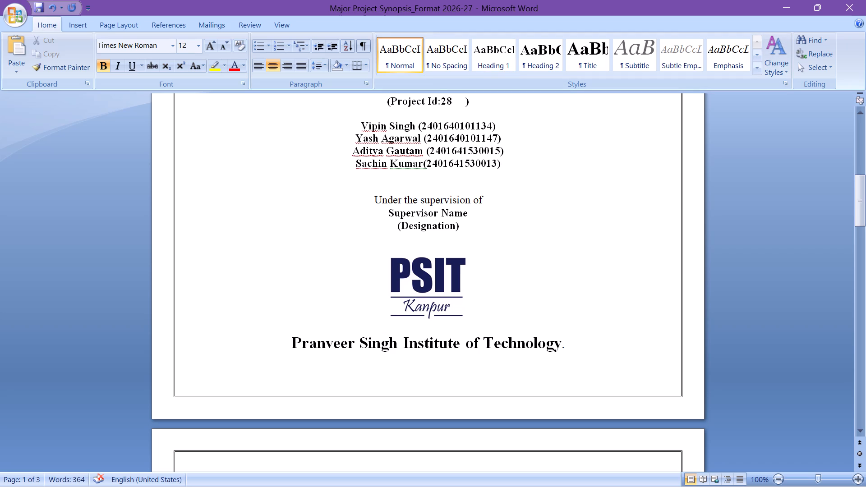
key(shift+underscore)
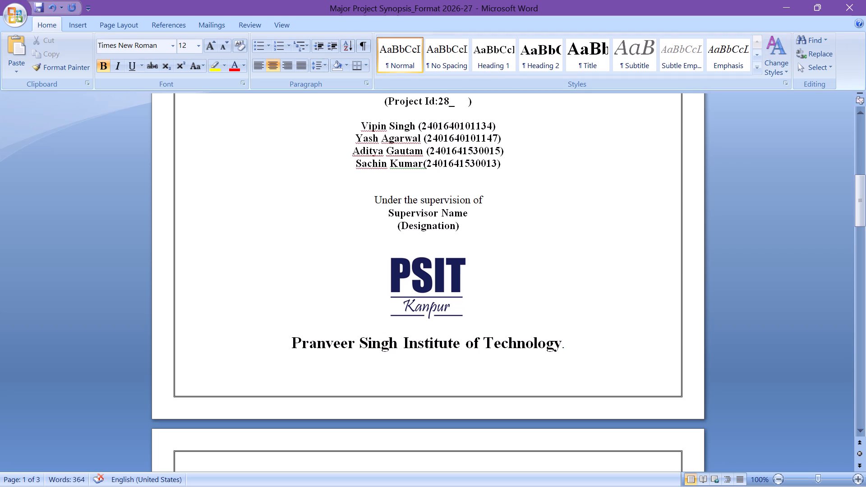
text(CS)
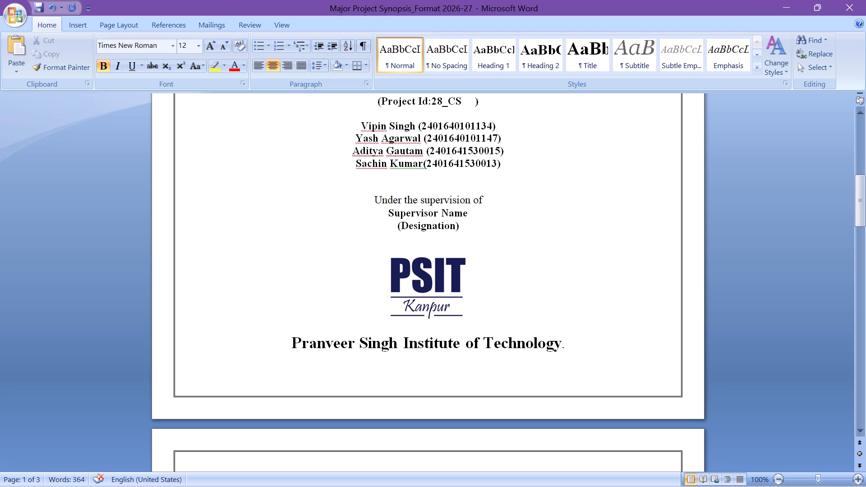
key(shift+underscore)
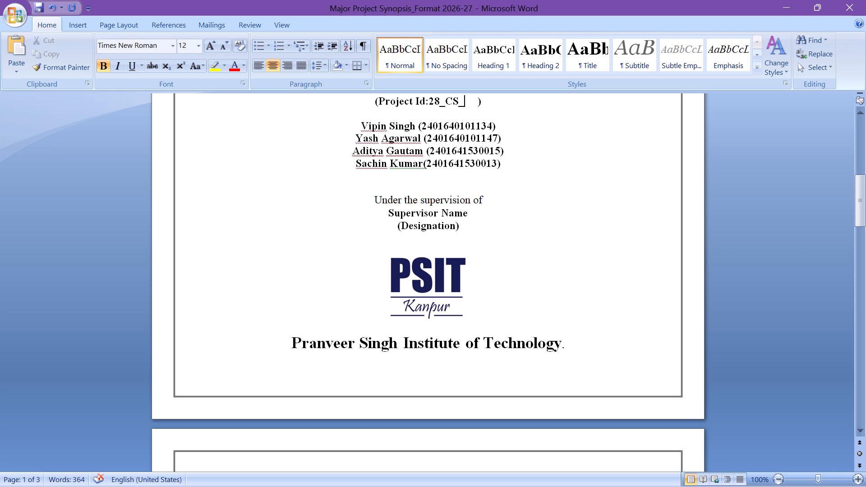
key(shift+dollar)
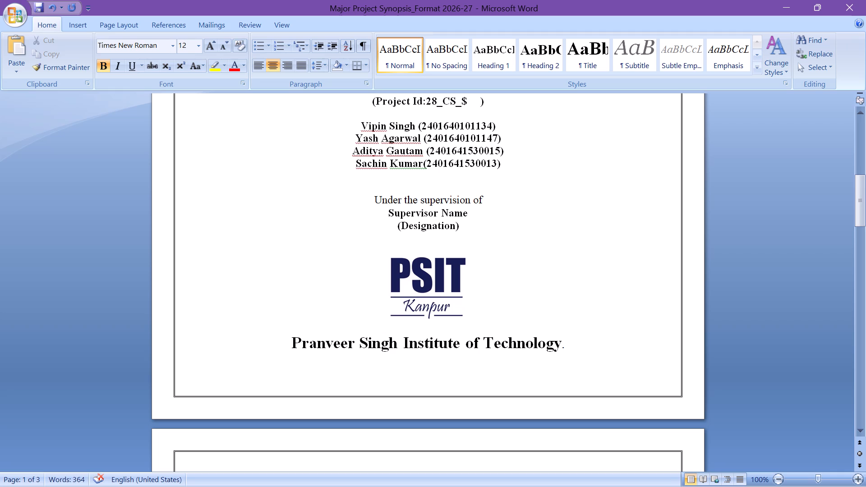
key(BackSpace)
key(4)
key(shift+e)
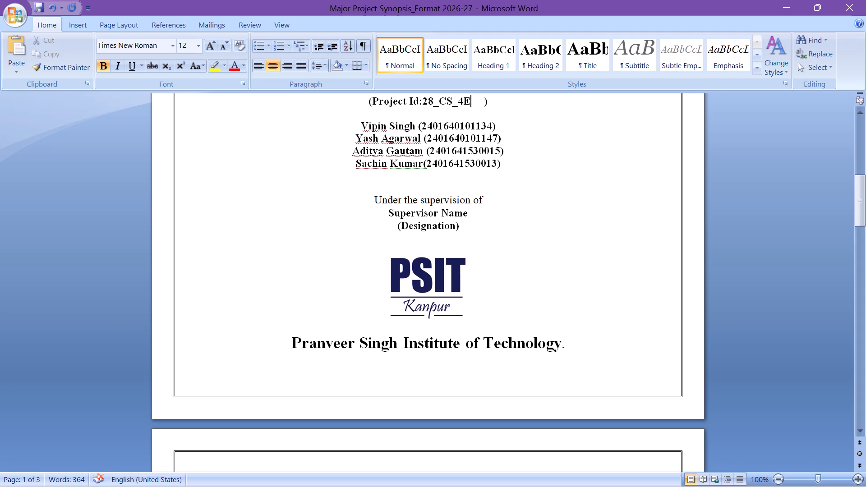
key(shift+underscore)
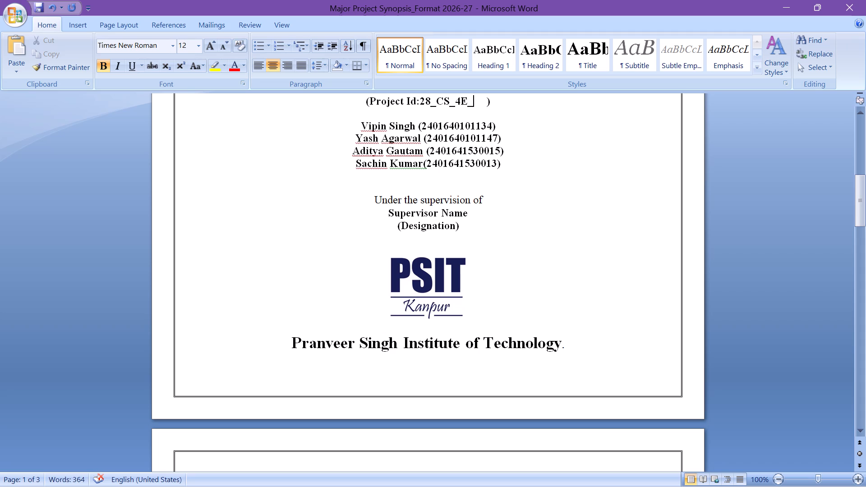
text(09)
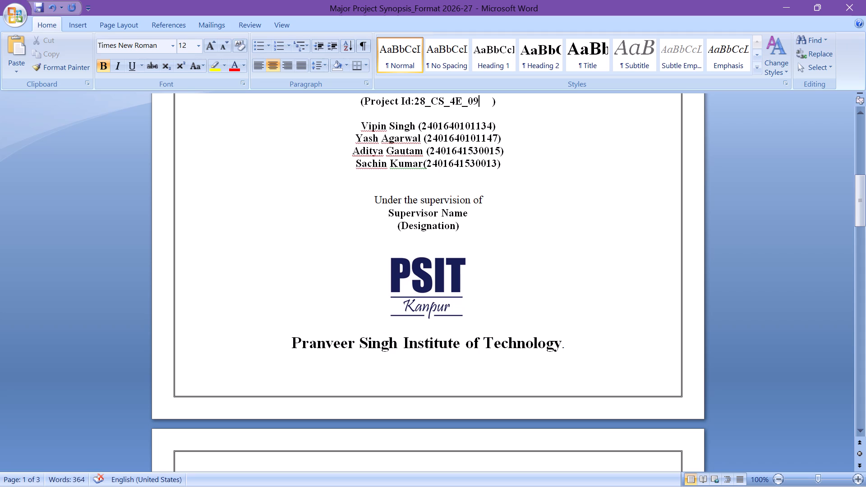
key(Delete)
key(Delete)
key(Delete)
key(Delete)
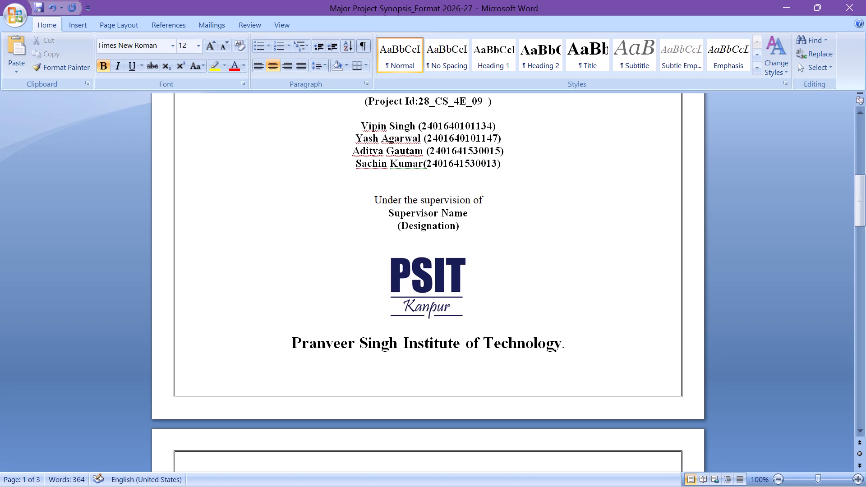
click(419, 102)
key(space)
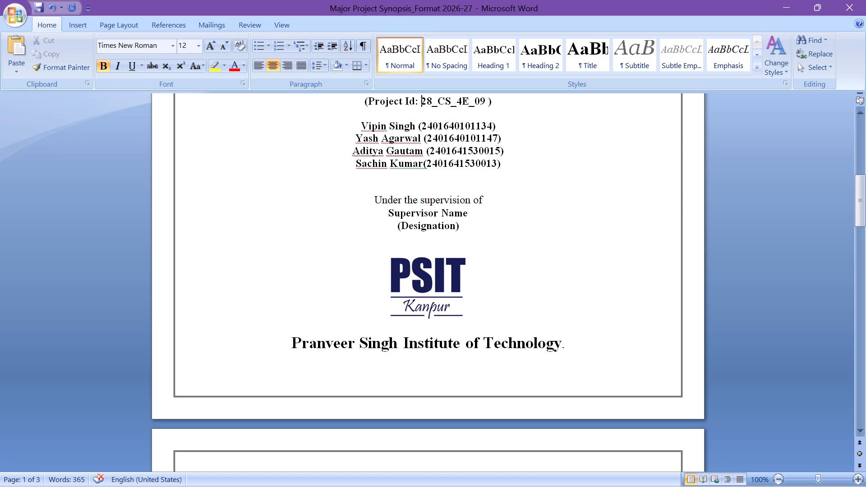
Review the cover page layout from the title to the institute address lines at the start of the second page.
scroll(533, 171, up, 1)
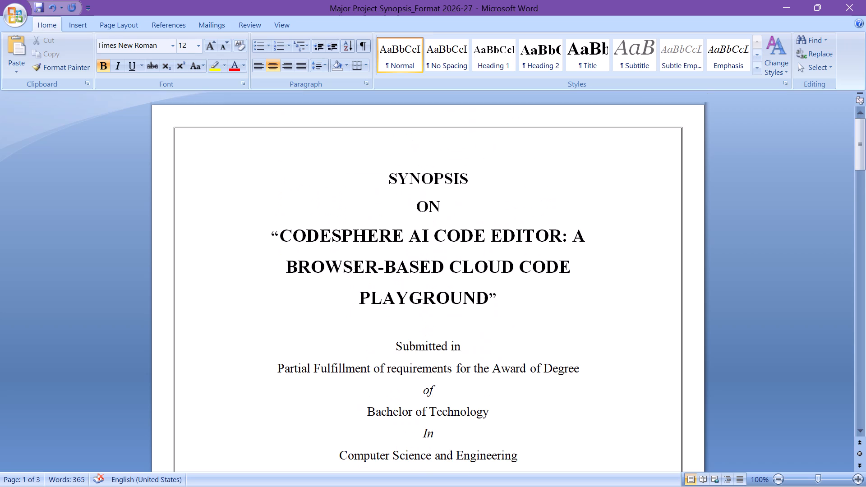
scroll(533, 171, up, 5)
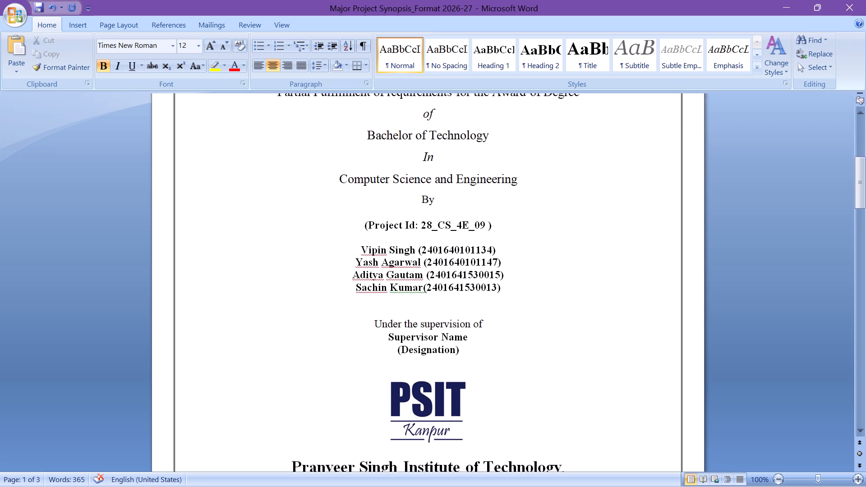
scroll(533, 171, up, 1)
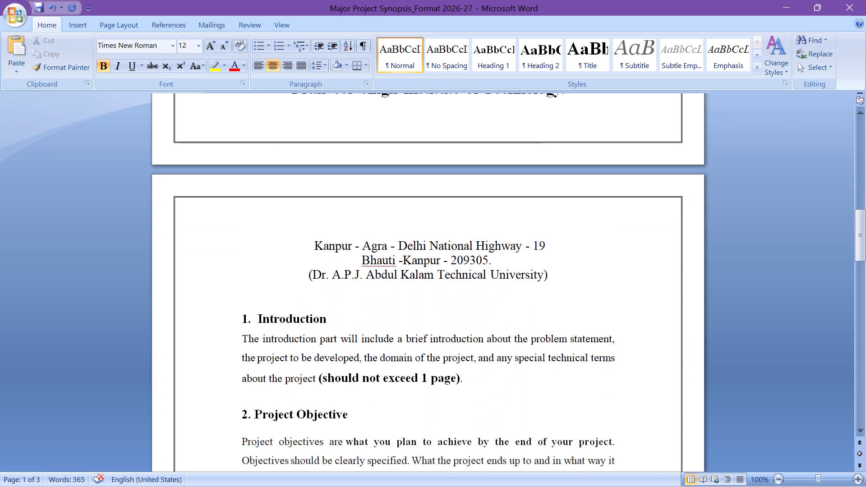
scroll(533, 171, up, 3)
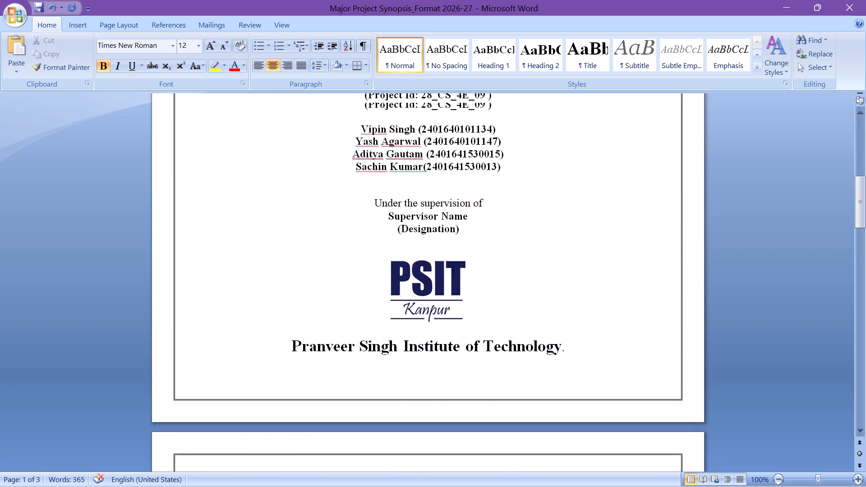
scroll(533, 171, up, 1)
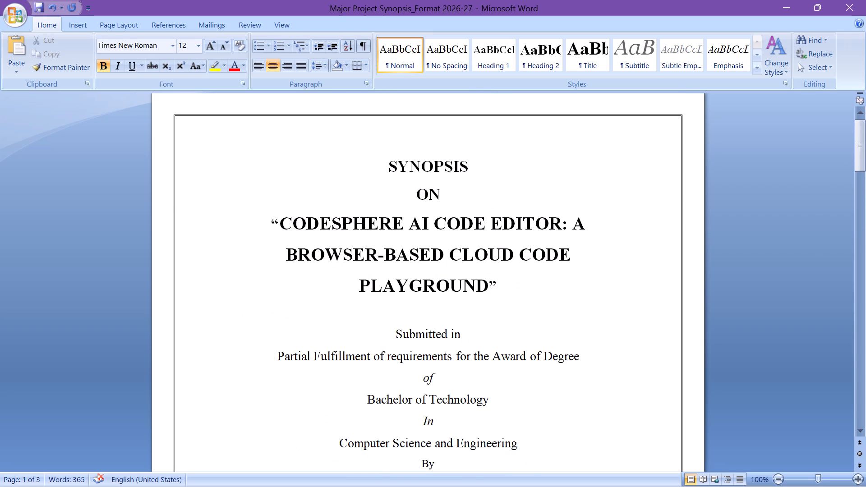
Set the font size of "A BROWSER-BASED CLOUD CODE PLAYGROUND" in the cover page title to 18.
click(488, 299)
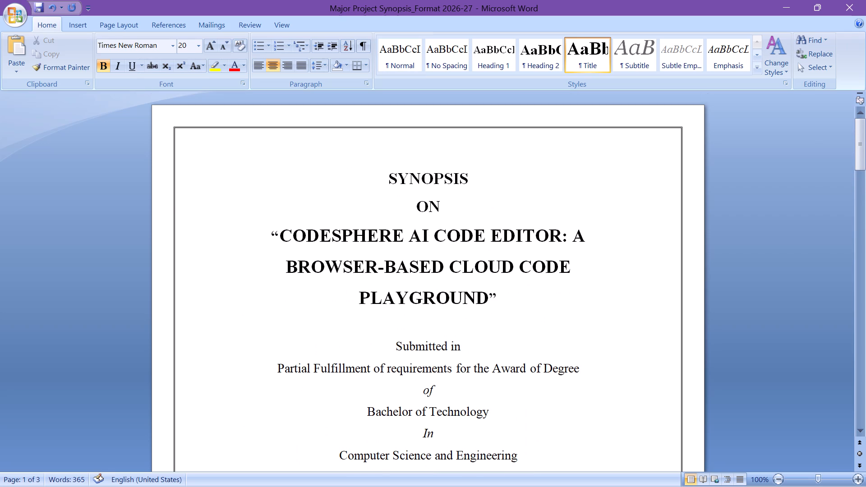
click(488, 299)
drag(488, 299, 440, 293)
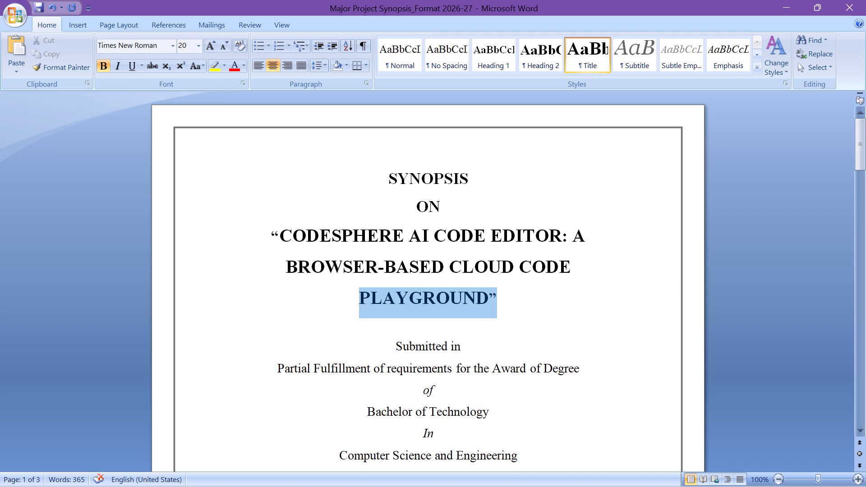
drag(440, 293, 569, 251)
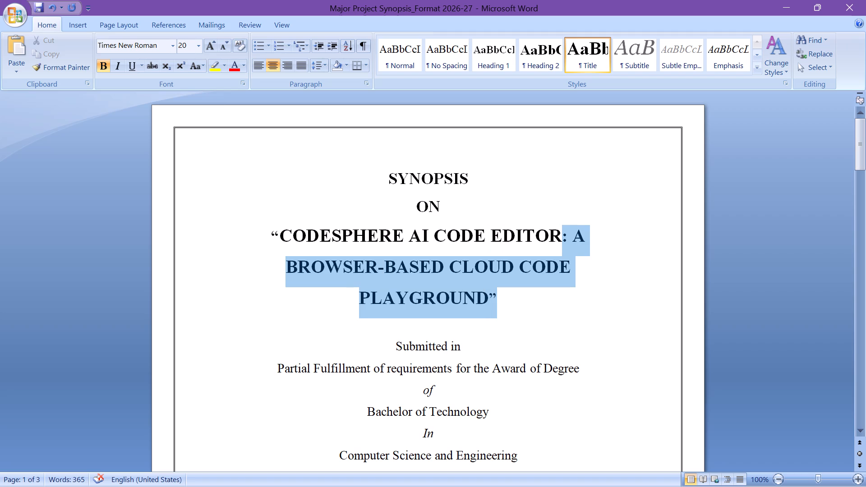
drag(569, 251, 571, 251)
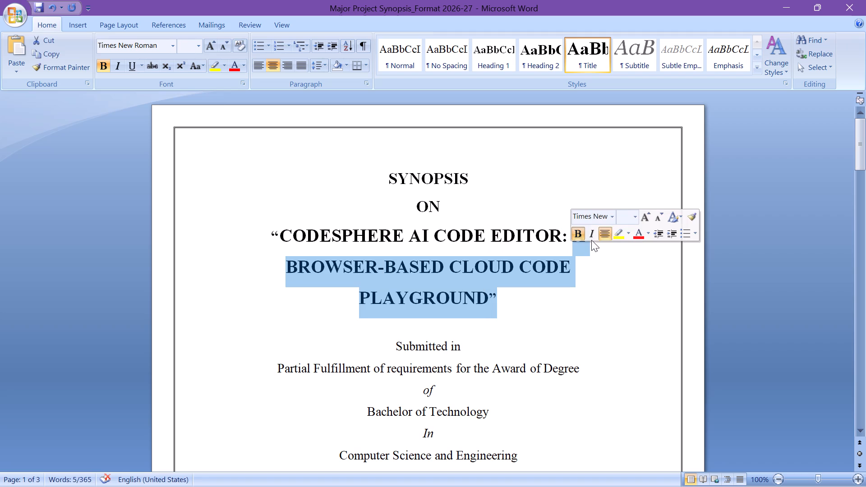
click(634, 217)
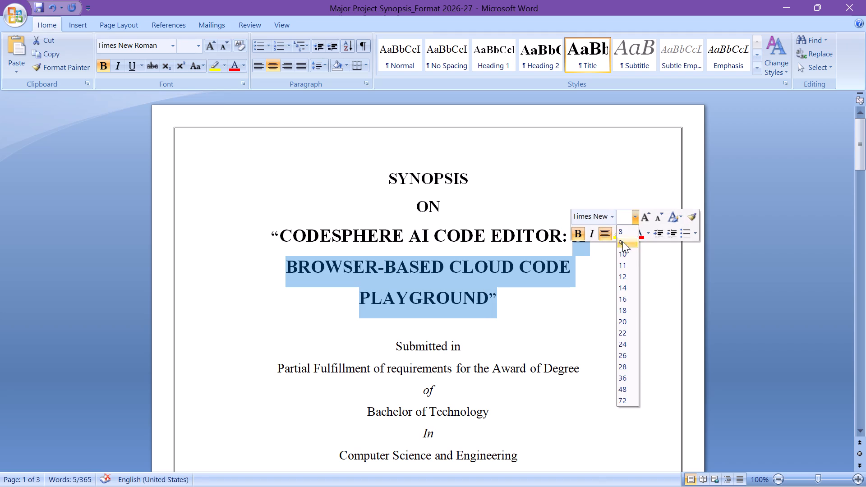
click(625, 319)
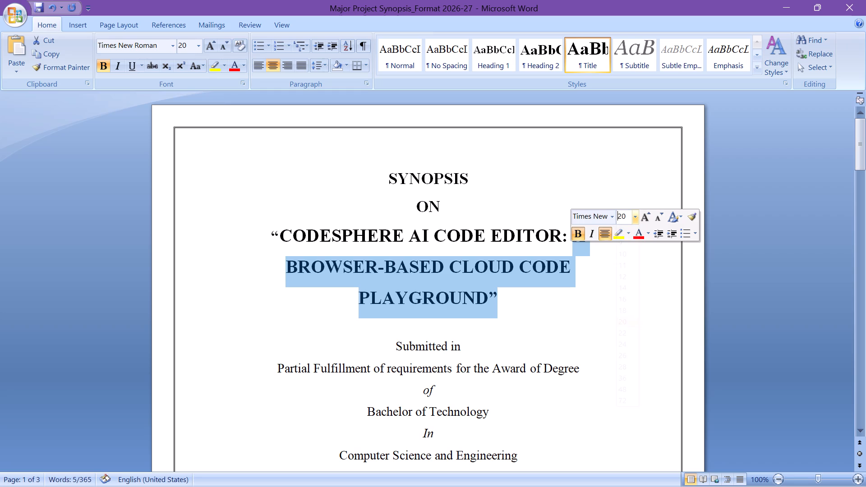
click(634, 220)
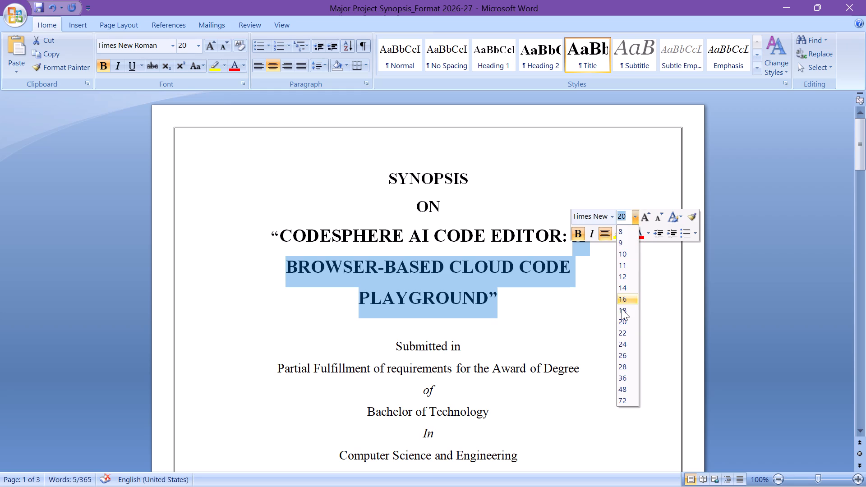
click(622, 309)
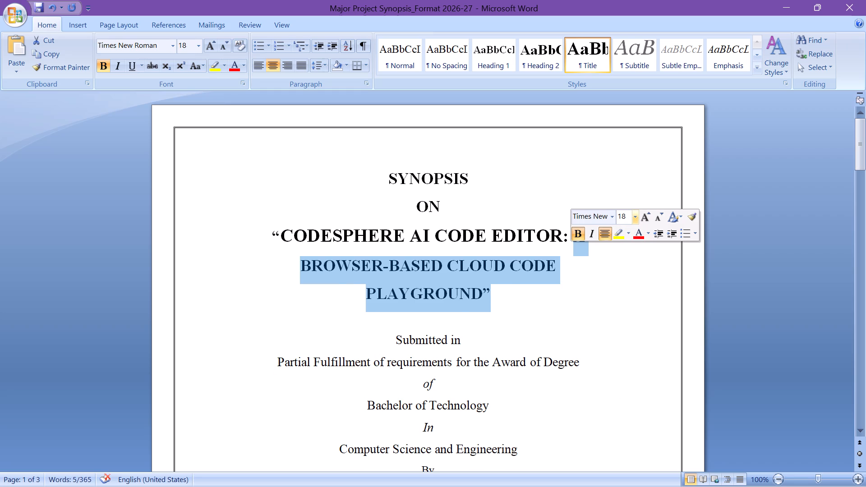
click(585, 285)
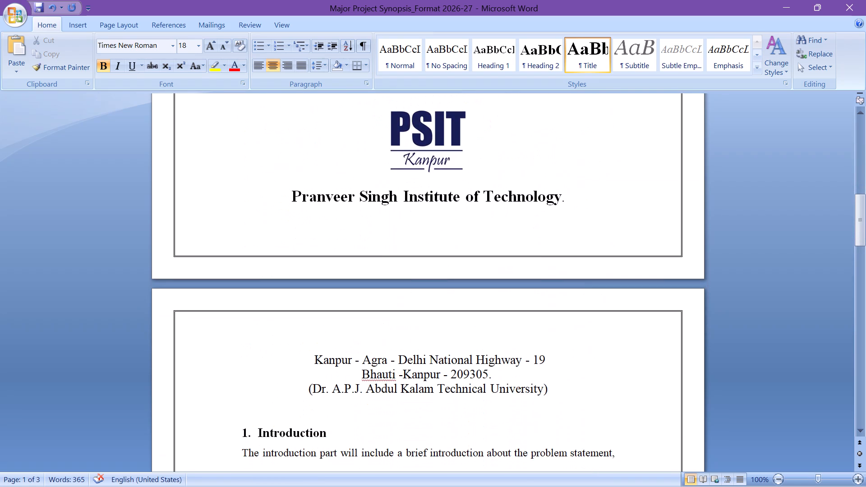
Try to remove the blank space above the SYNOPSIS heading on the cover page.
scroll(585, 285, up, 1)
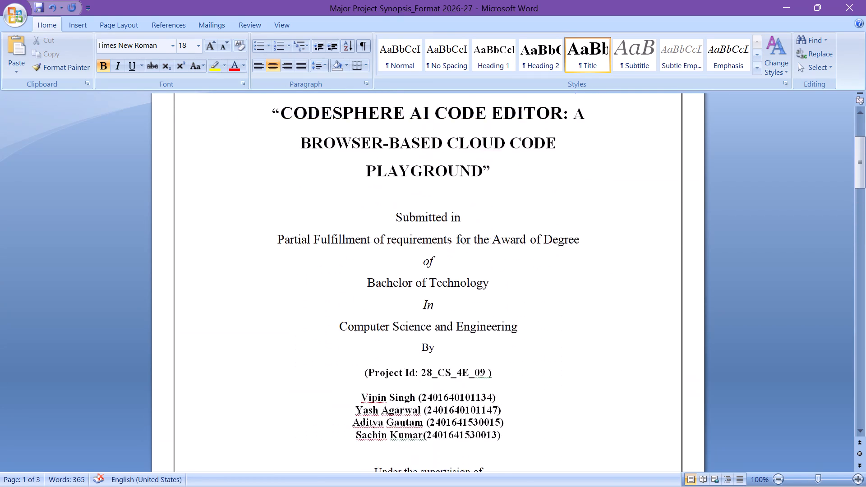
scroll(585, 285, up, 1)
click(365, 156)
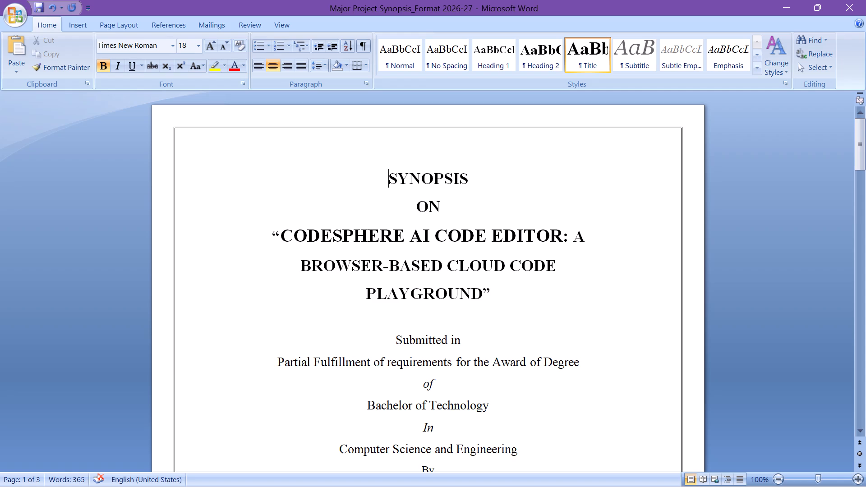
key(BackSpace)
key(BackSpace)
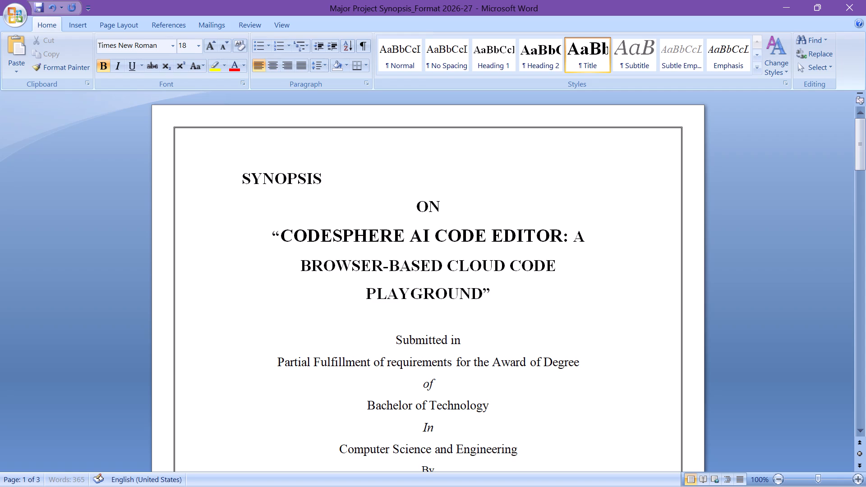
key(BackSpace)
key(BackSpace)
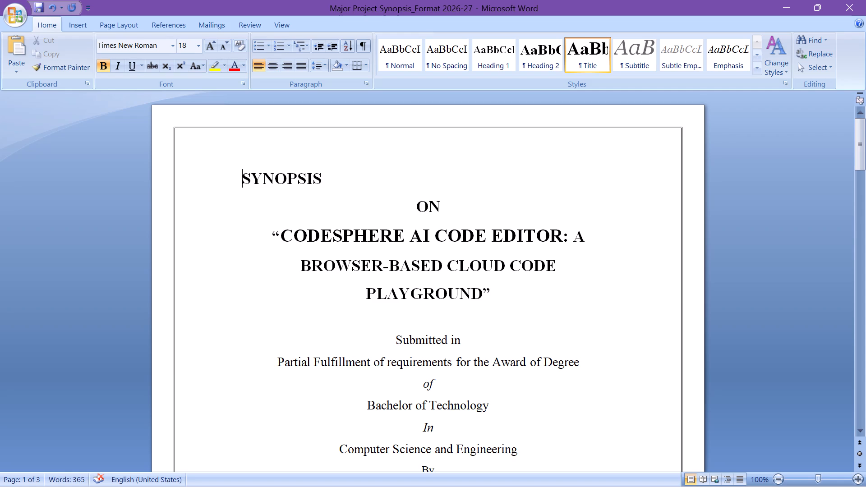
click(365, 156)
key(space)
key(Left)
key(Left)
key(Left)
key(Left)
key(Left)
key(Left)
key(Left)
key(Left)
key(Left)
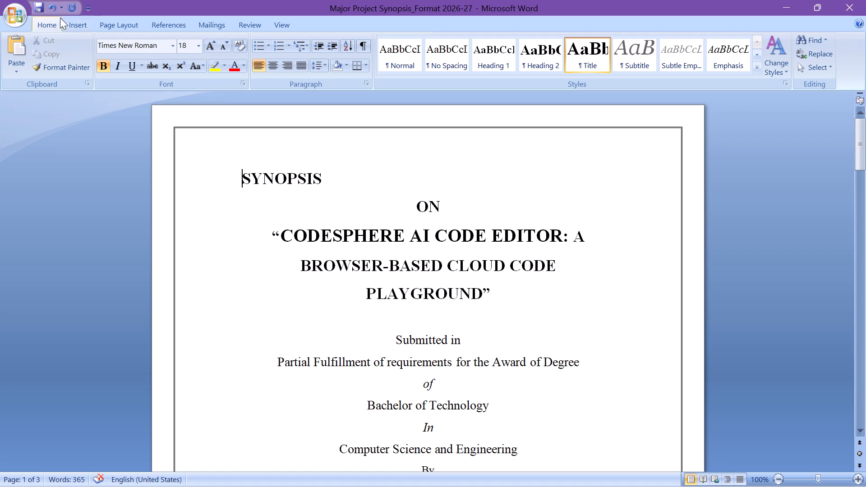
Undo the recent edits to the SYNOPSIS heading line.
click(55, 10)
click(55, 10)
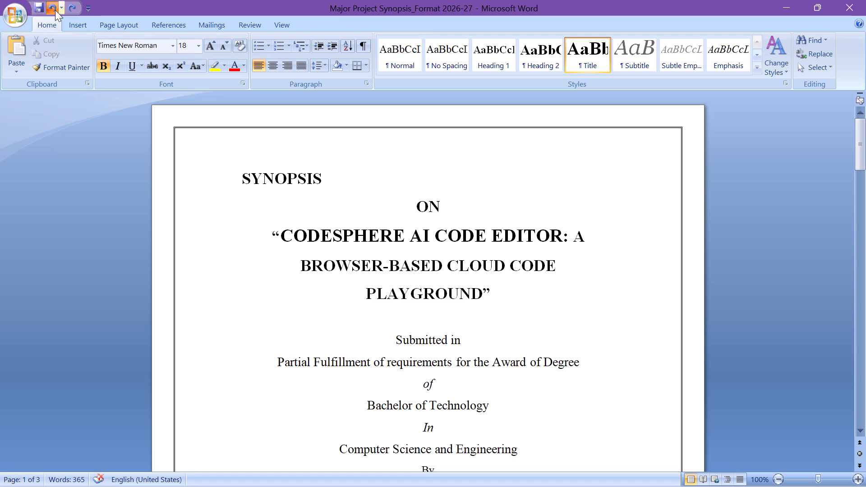
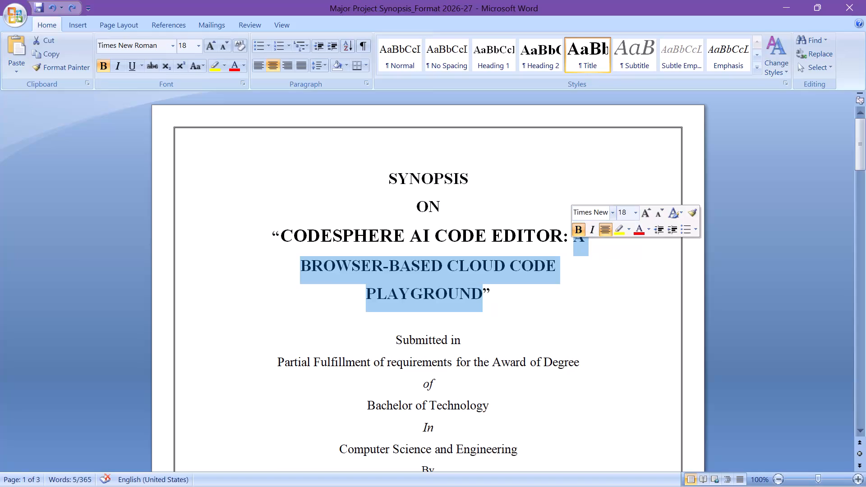
Set the font size of "A BROWSER-BASED CLOUD CODE PLAYGROUND" in the cover page title to 14.
click(632, 217)
click(635, 213)
click(623, 284)
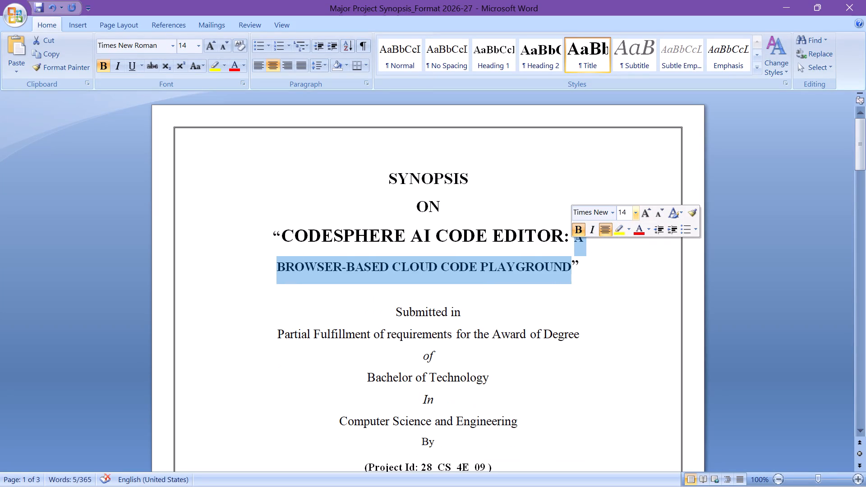
click(591, 283)
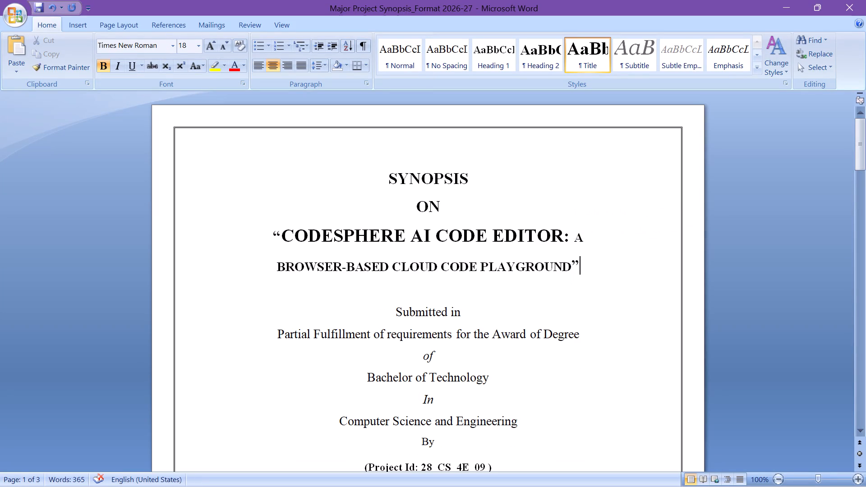
Break the cover page title after "CODESPHERE AI CODE EDITOR:" so the subtitle starts on its own line, and check the page layout.
click(568, 234)
key(Return)
scroll(567, 272, down, 1)
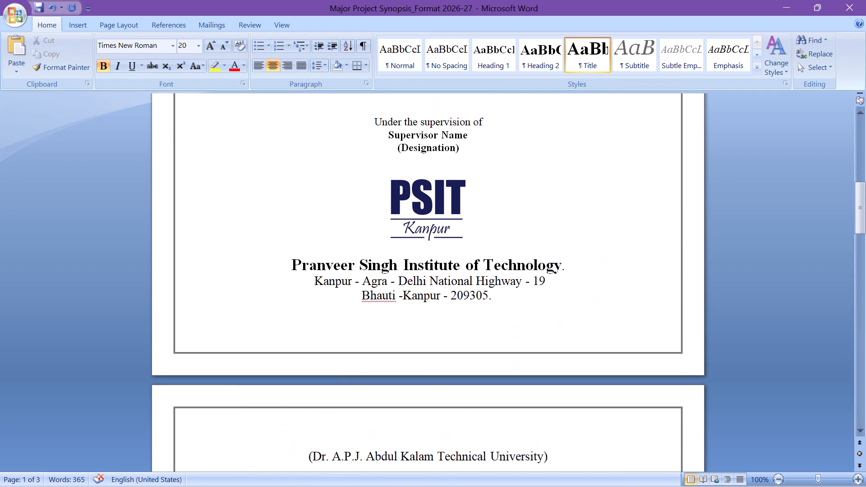
scroll(567, 272, down, 2)
scroll(567, 272, up, 2)
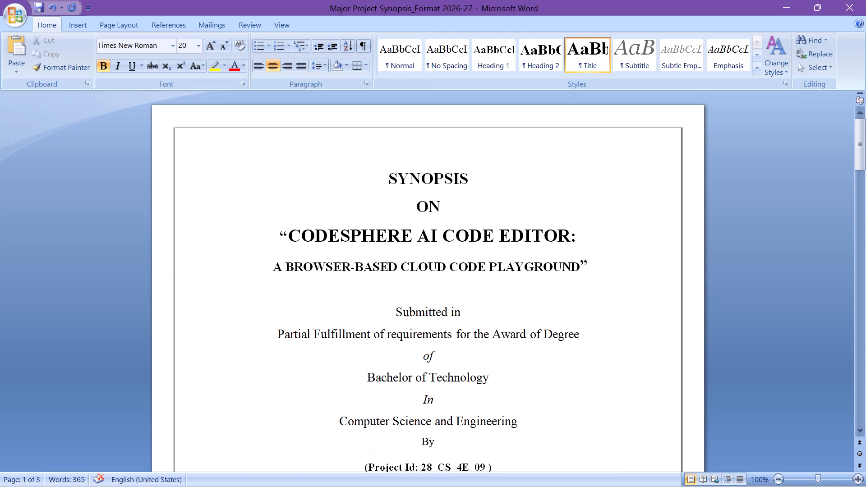
scroll(567, 272, up, 1)
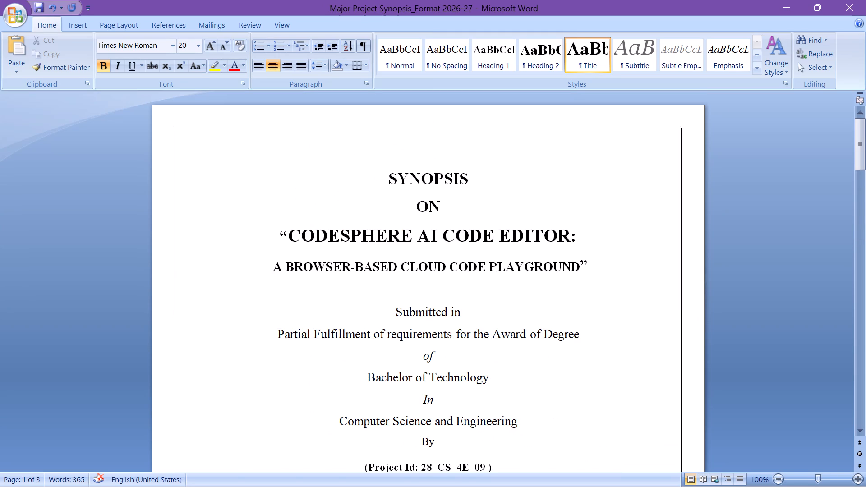
Remove the blank line between the cover page title and "Submitted in", and check the bottom of the cover page.
click(315, 288)
key(BackSpace)
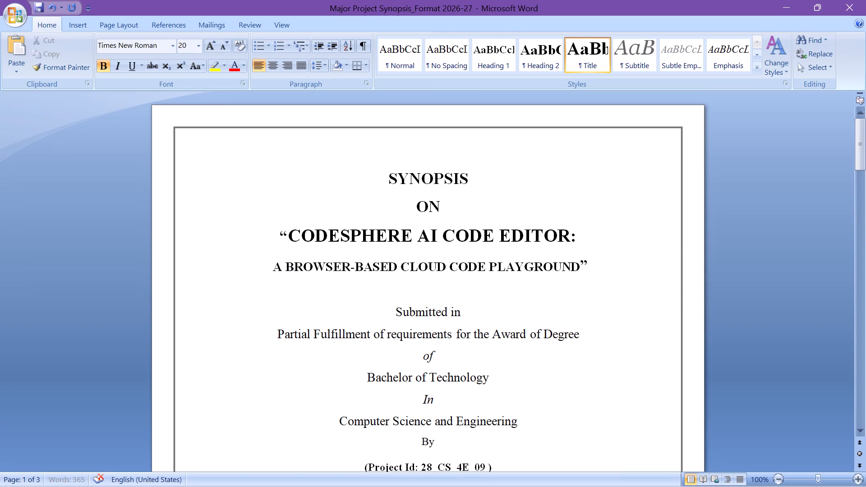
key(BackSpace)
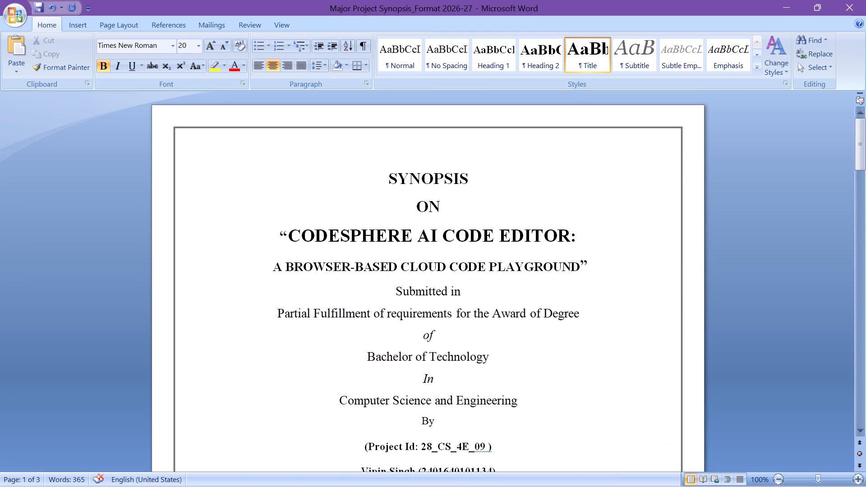
scroll(315, 288, down, 2)
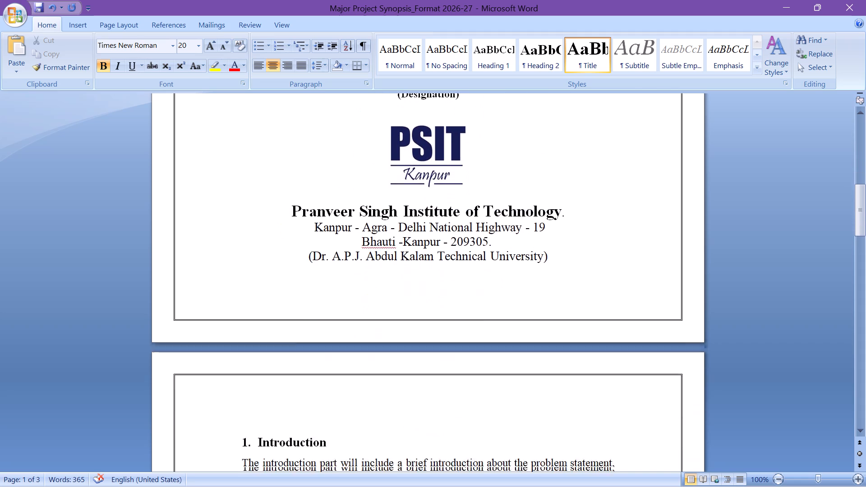
Switch to the CodeSphere_AI_Code_Editor_Synopsis document and copy both body paragraphs under "3. Introduction", leaving out the heading.
scroll(315, 288, down, 1)
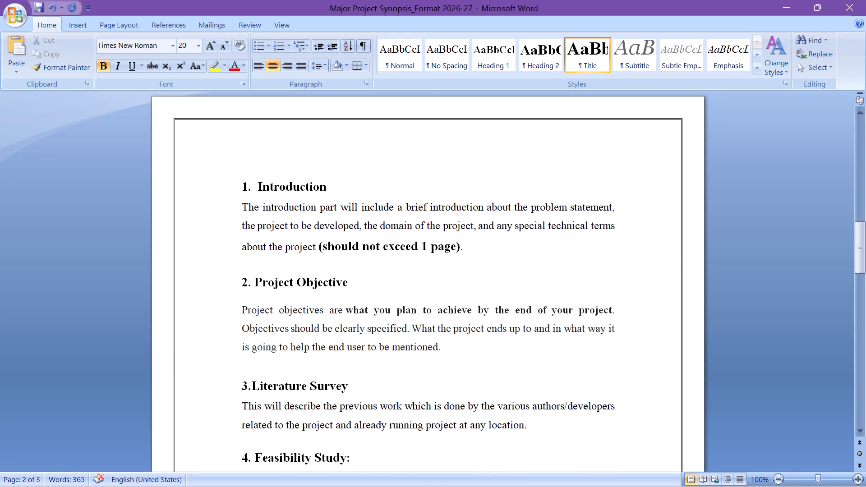
key(alt+Tab)
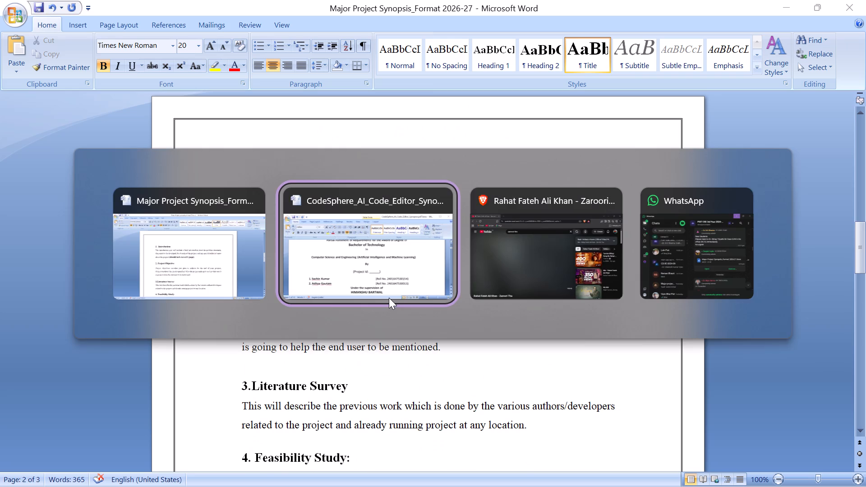
key(alt+Tab)
key(alt+Tab)
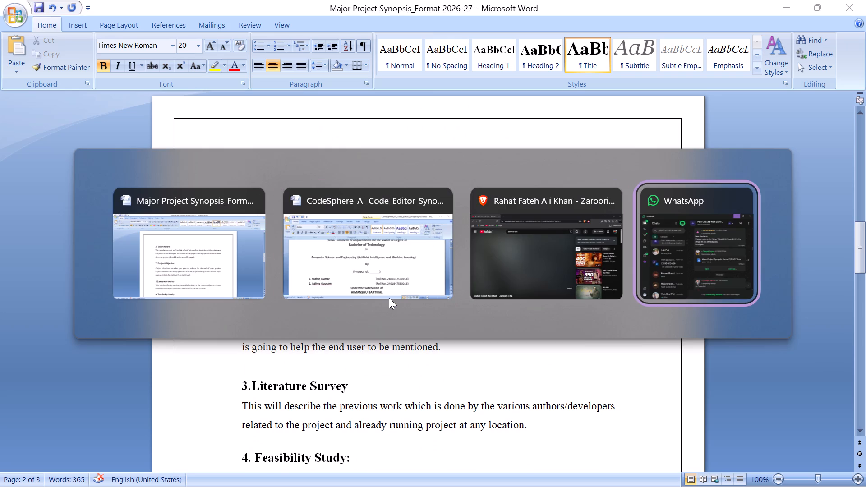
key(alt+Tab)
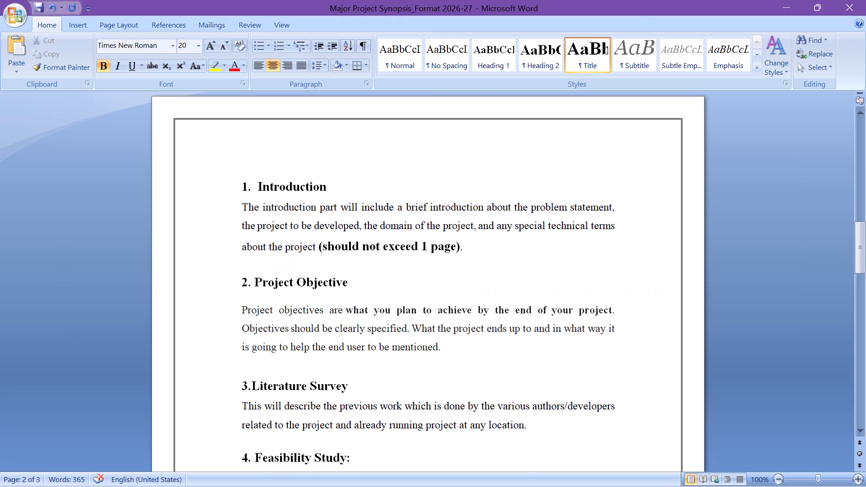
key(alt+Tab)
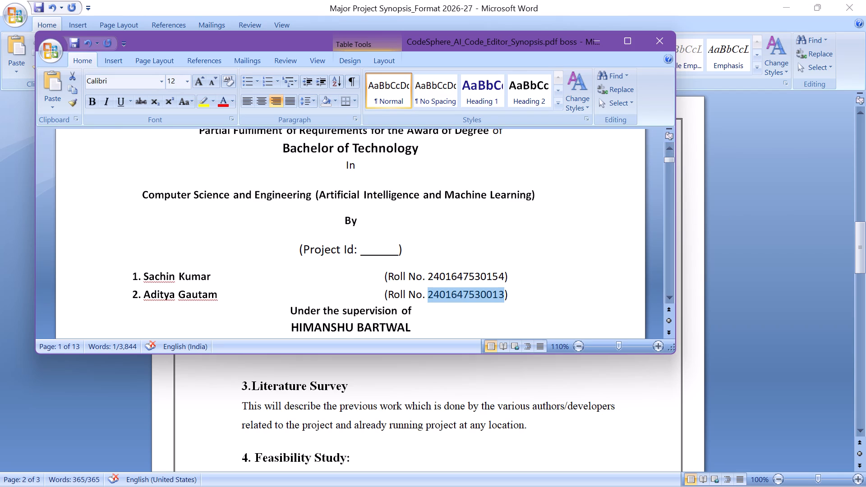
scroll(410, 178, down, 1)
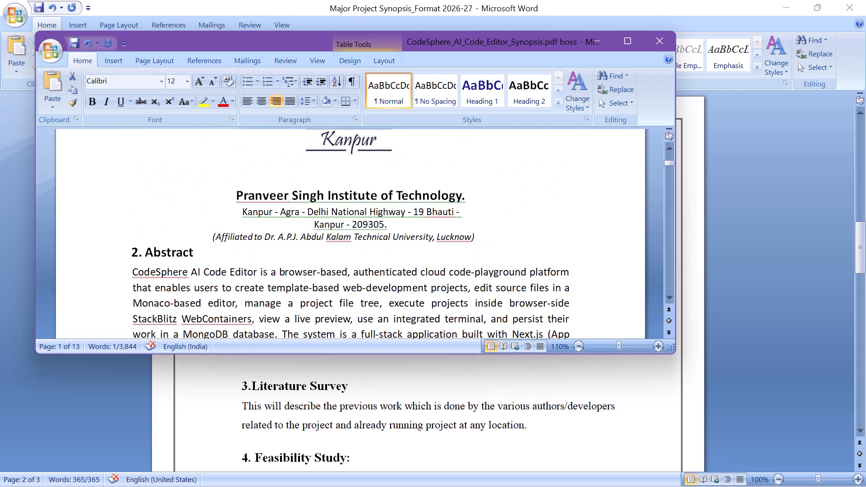
scroll(410, 178, down, 1)
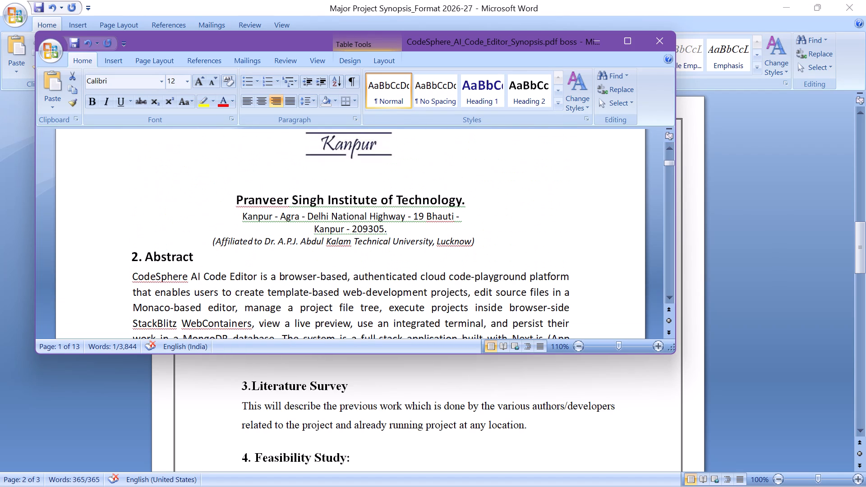
scroll(410, 178, down, 1)
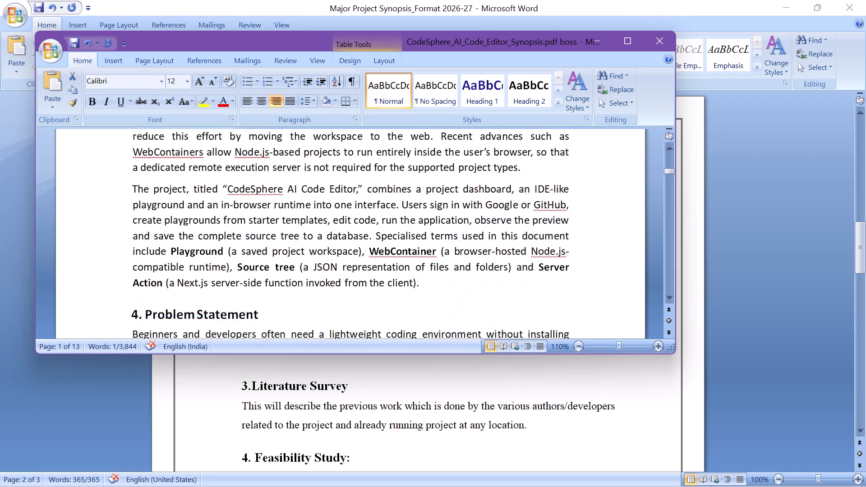
scroll(410, 178, down, 2)
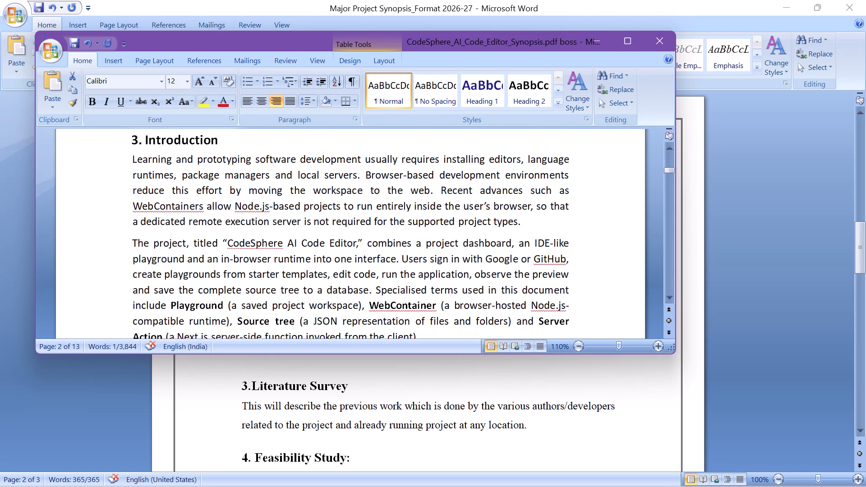
drag(126, 159, 250, 235)
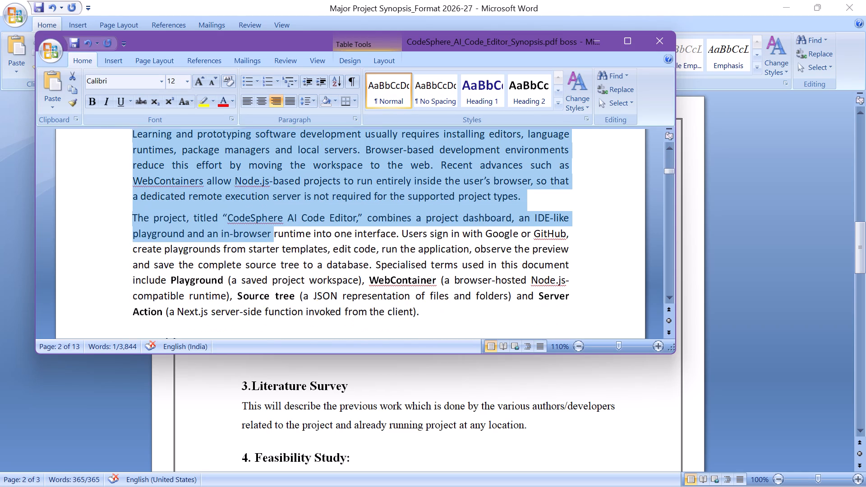
drag(250, 235, 415, 289)
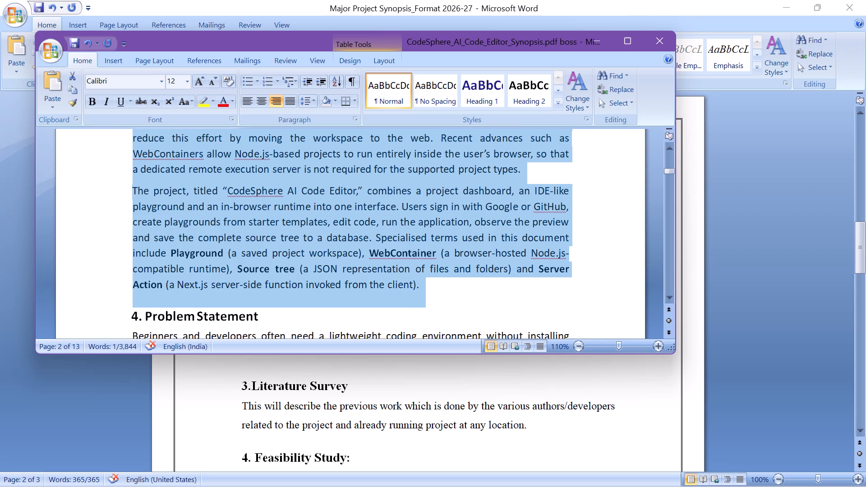
drag(415, 289, 418, 283)
drag(418, 283, 420, 289)
drag(420, 289, 426, 291)
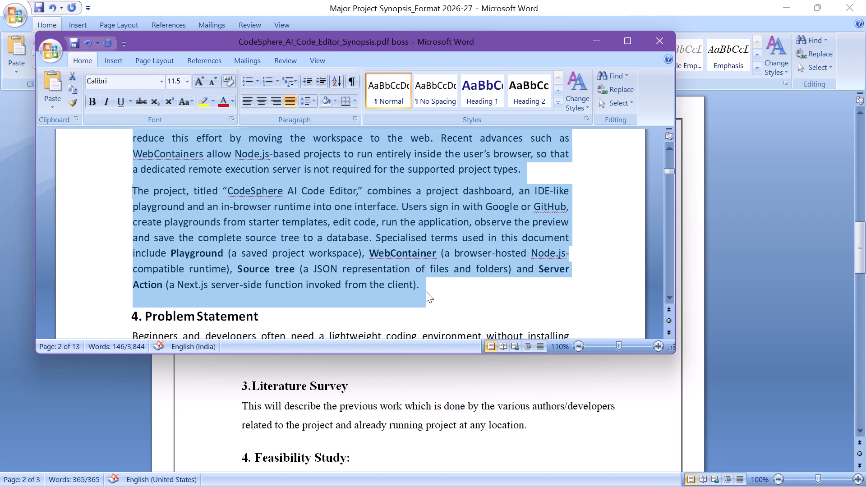
key(ctrl+c)
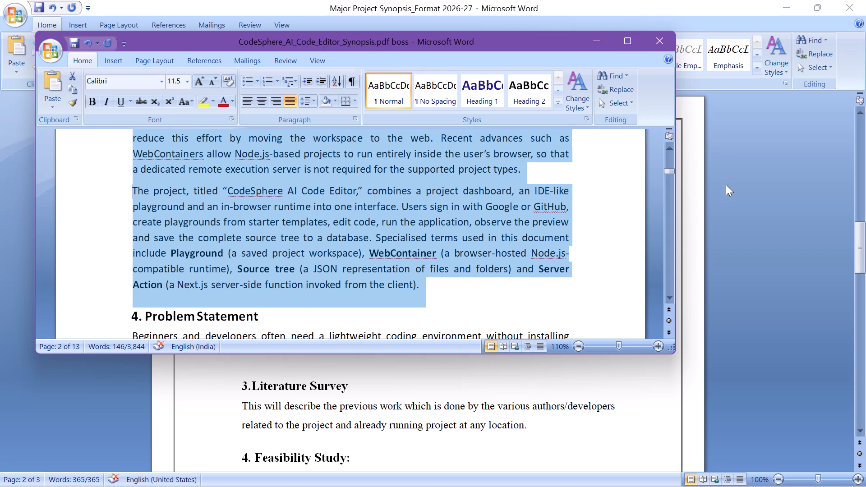
In the Major Project Synopsis_Format document, delete the placeholder text after "The" under the "1. Introduction" heading.
click(726, 184)
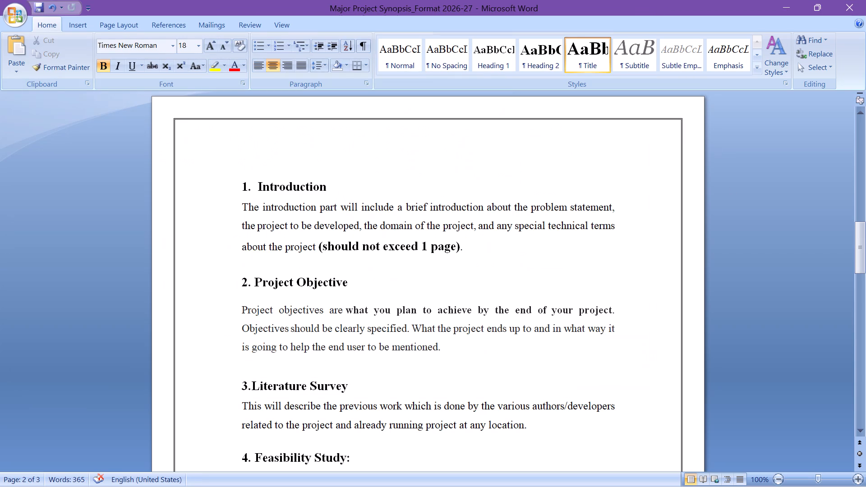
click(257, 207)
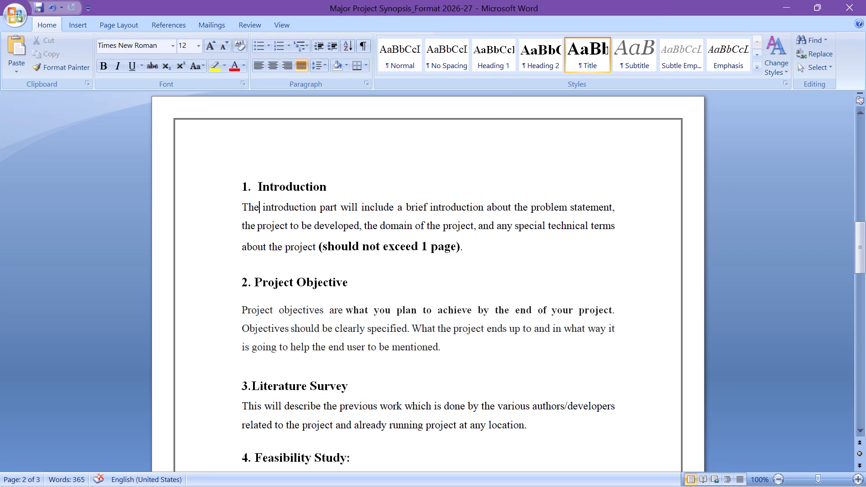
key(Delete)
key(Delete)
key(Delete)
key(Delete)
key(Delete)
key(Delete)
key(Delete)
key(Delete)
key(Delete)
key(Delete)
key(Delete)
key(Delete)
key(Delete)
key(Delete)
key(Delete)
key(Delete)
key(Delete)
key(Delete)
key(Delete)
key(Delete)
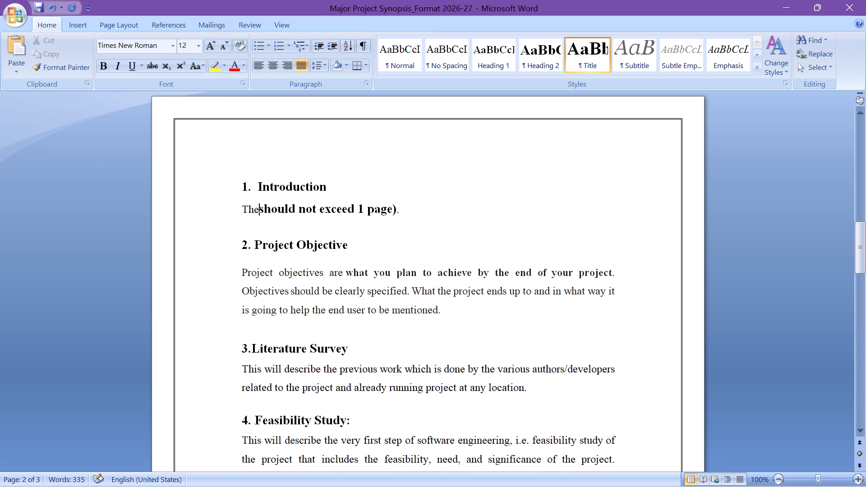
key(Delete)
key(Delete)
key(Delete)
key(Delete)
key(Delete)
key(Delete)
key(Delete)
key(Delete)
key(Delete)
key(Delete)
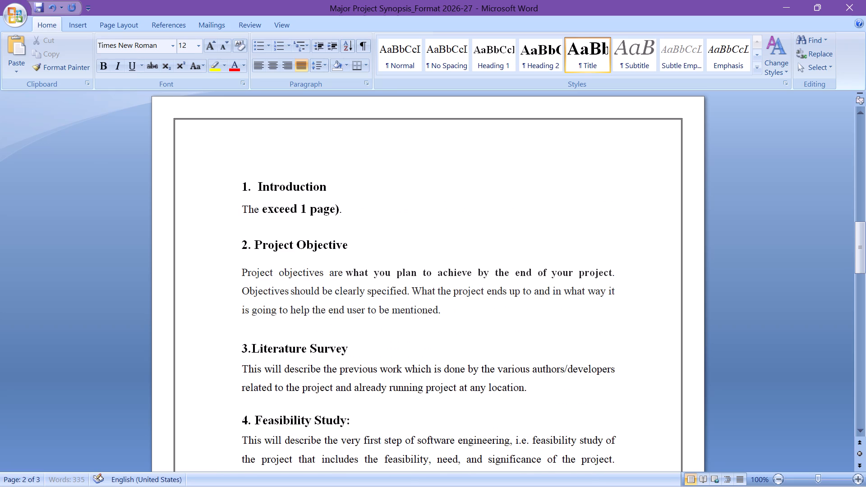
key(Delete)
key(Delete)
key(Delete)
key(Delete)
key(Delete)
key(Delete)
key(Delete)
key(Delete)
key(Delete)
key(Delete)
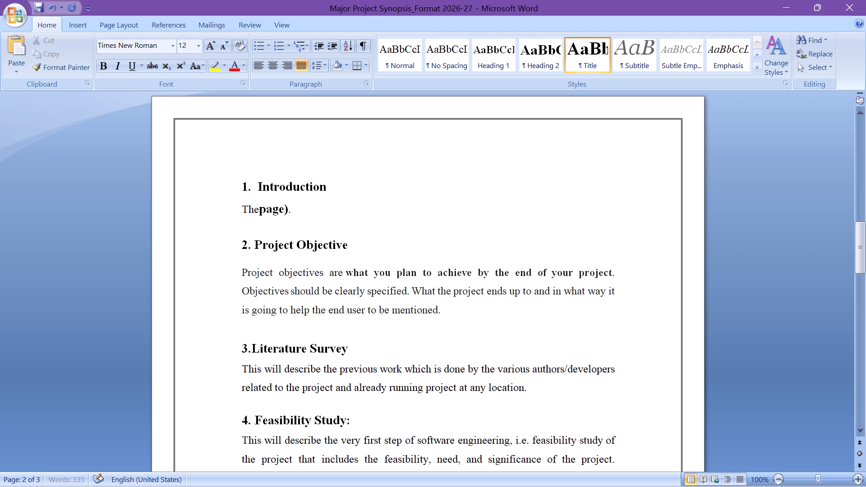
key(Delete)
key(Delete)
key(Delete)
key(Delete)
key(Delete)
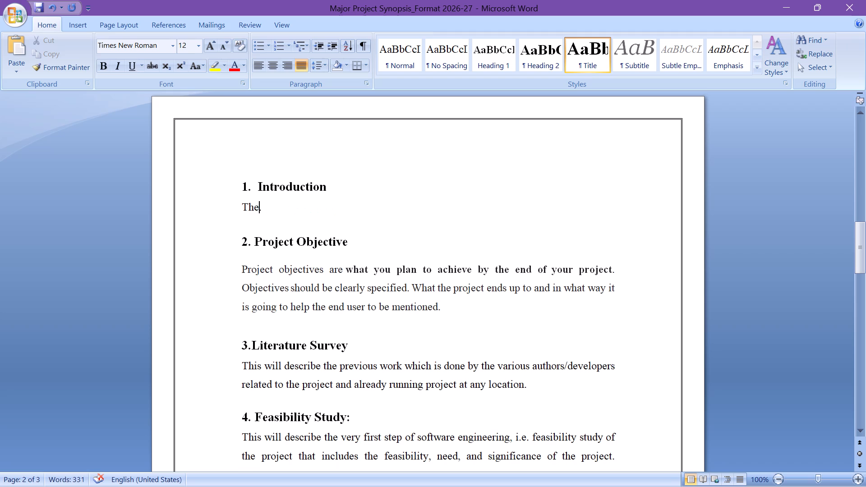
Paste the copied introduction paragraphs under "1. Introduction" and delete the leftover "The" before "Learning".
key(ctrl+v)
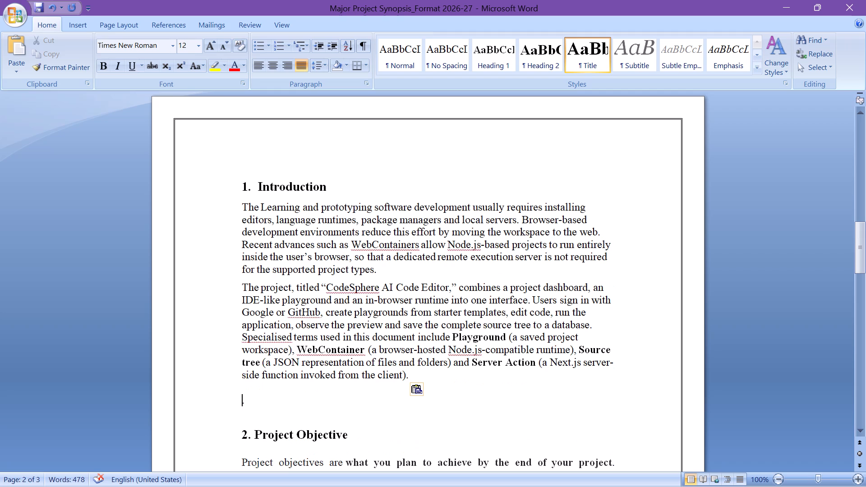
drag(257, 207, 249, 209)
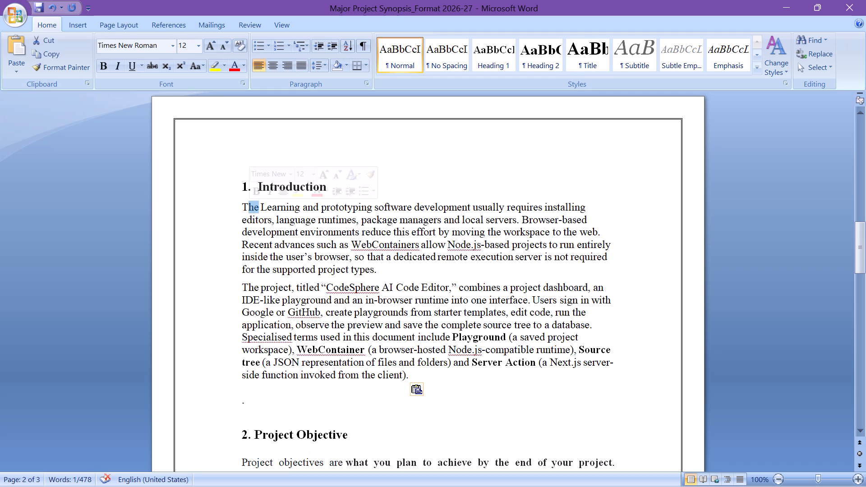
drag(260, 206, 248, 207)
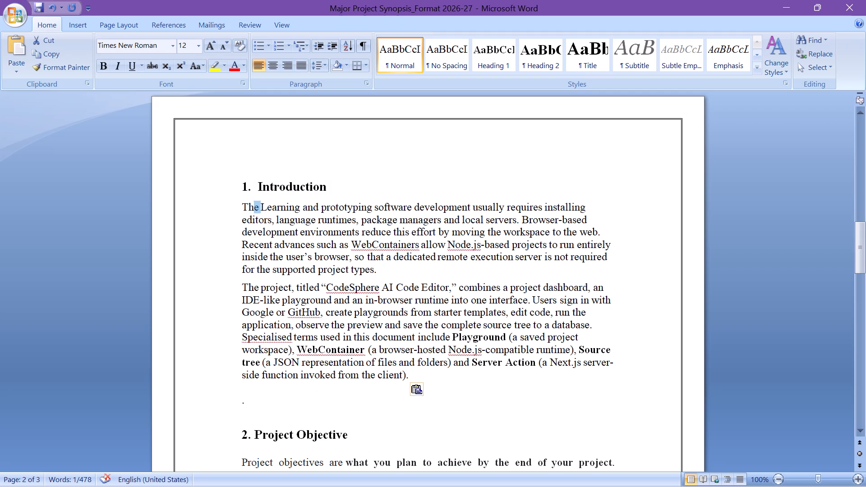
drag(248, 207, 244, 207)
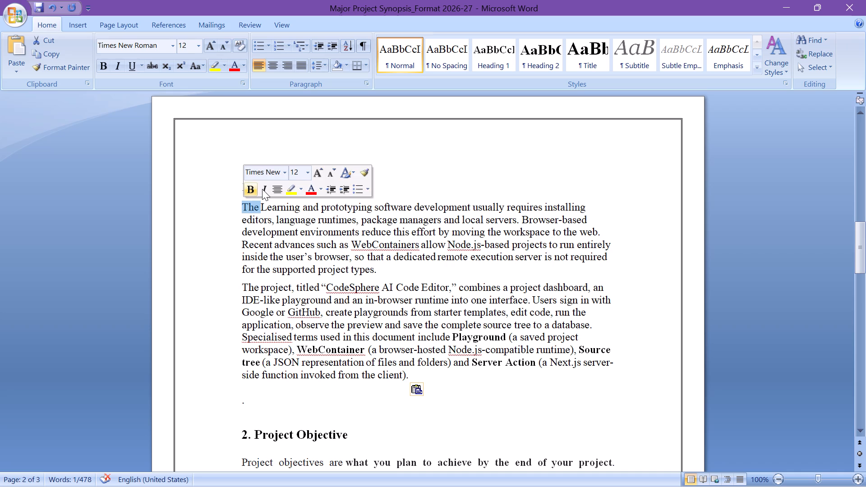
key(BackSpace)
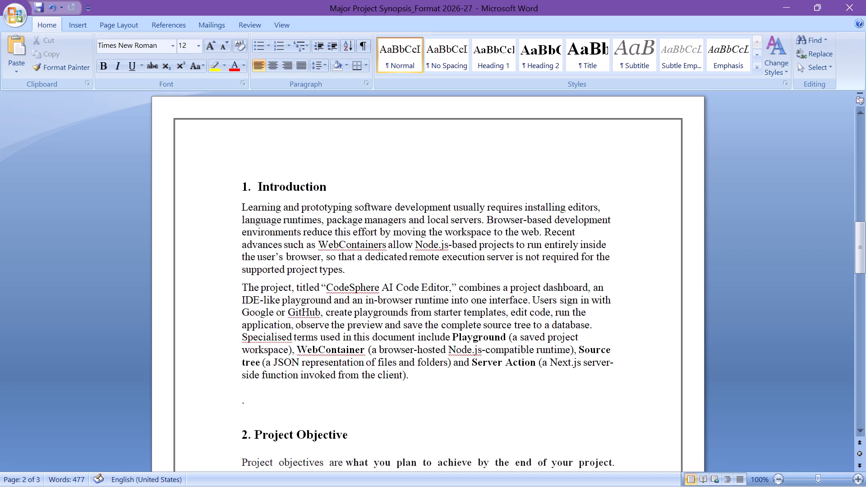
Set the font size of the two paragraphs under "1. Introduction" to 14.
drag(235, 203, 401, 339)
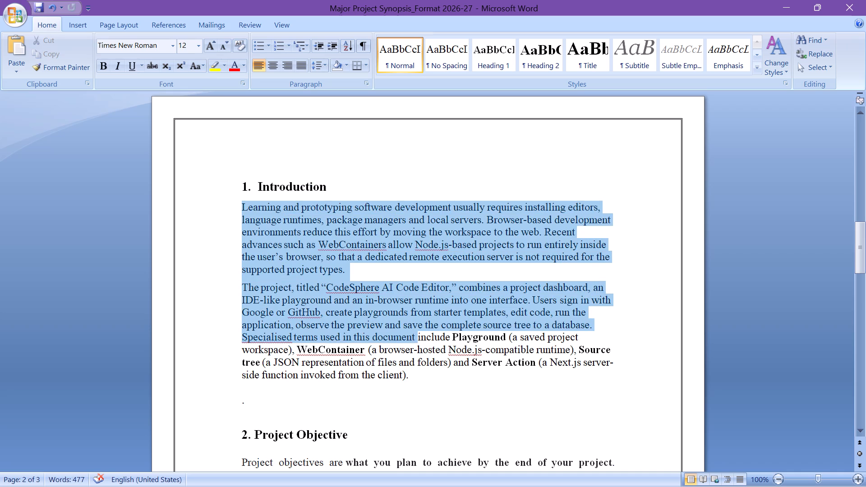
drag(401, 339, 410, 377)
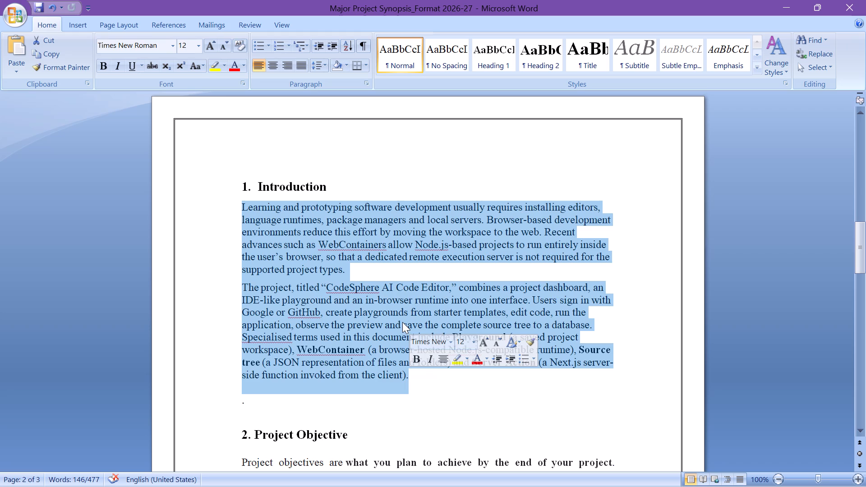
click(472, 341)
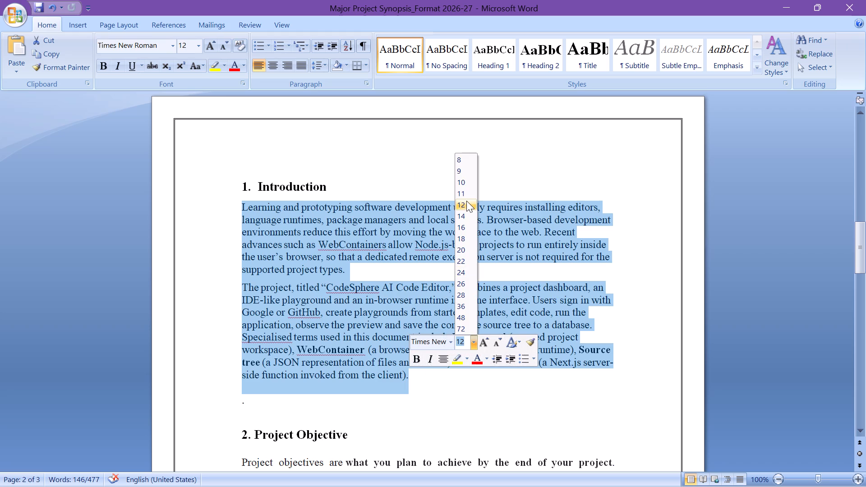
click(466, 215)
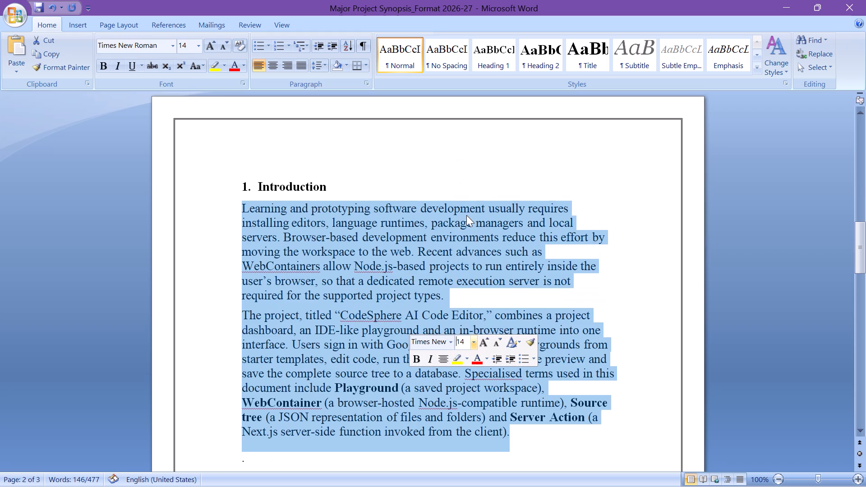
click(572, 142)
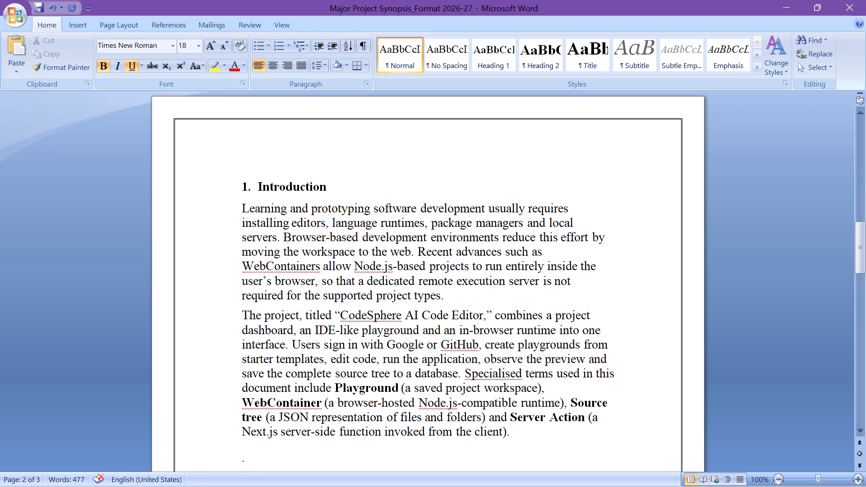
Check the layout of the introduction text and the placeholder sections that follow it.
scroll(471, 200, down, 1)
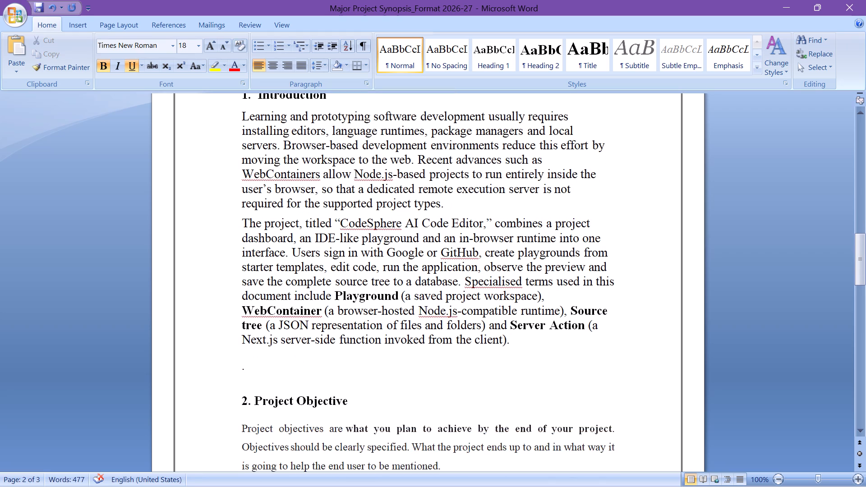
scroll(471, 200, down, 3)
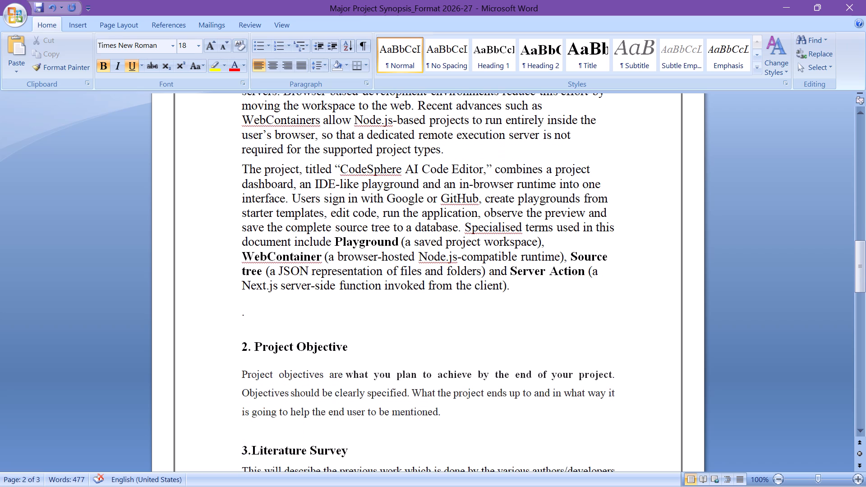
scroll(471, 200, down, 2)
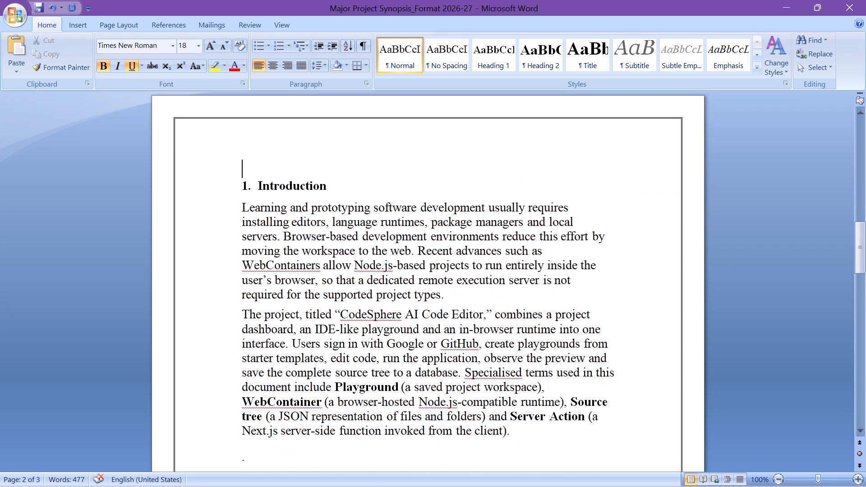
scroll(471, 200, down, 1)
Place the text cursor directly after "Learning" in the first paragraph under "1. Introduction".
click(286, 210)
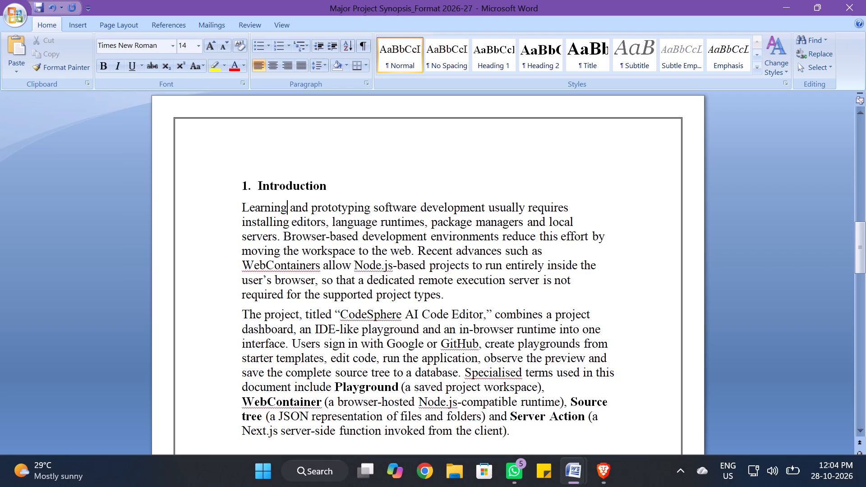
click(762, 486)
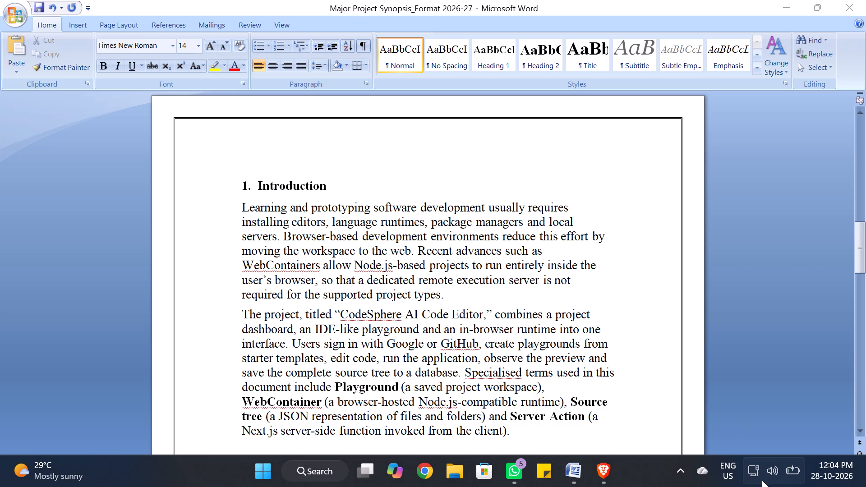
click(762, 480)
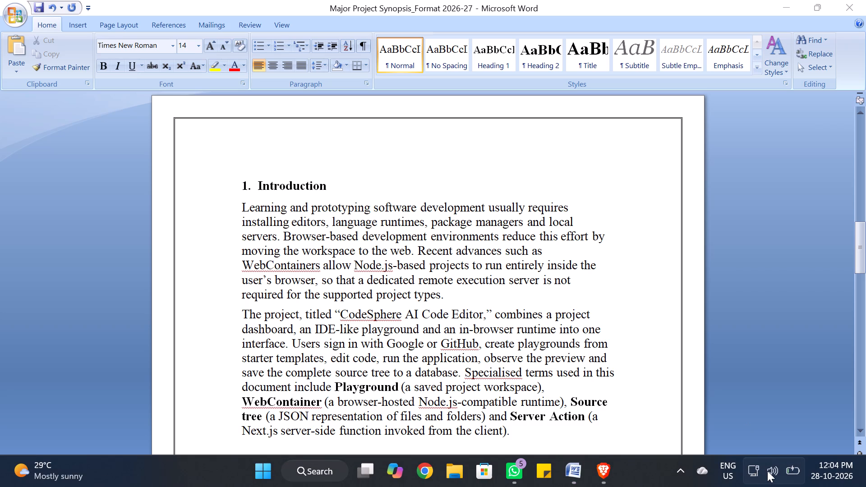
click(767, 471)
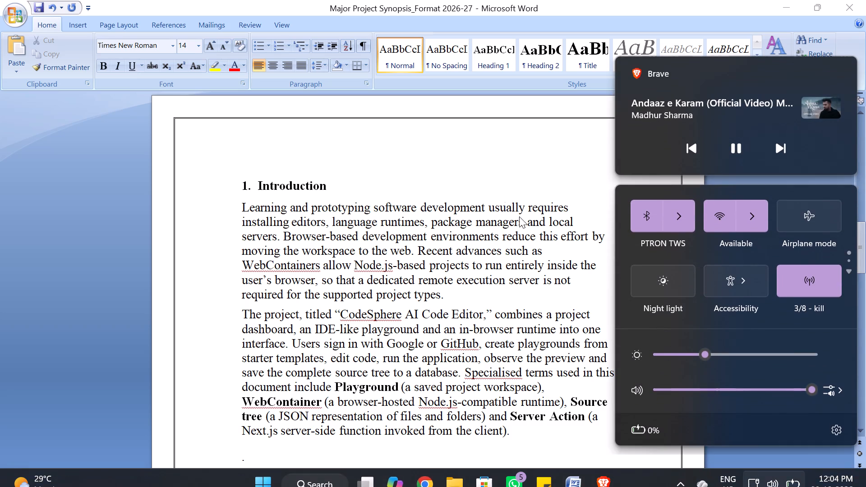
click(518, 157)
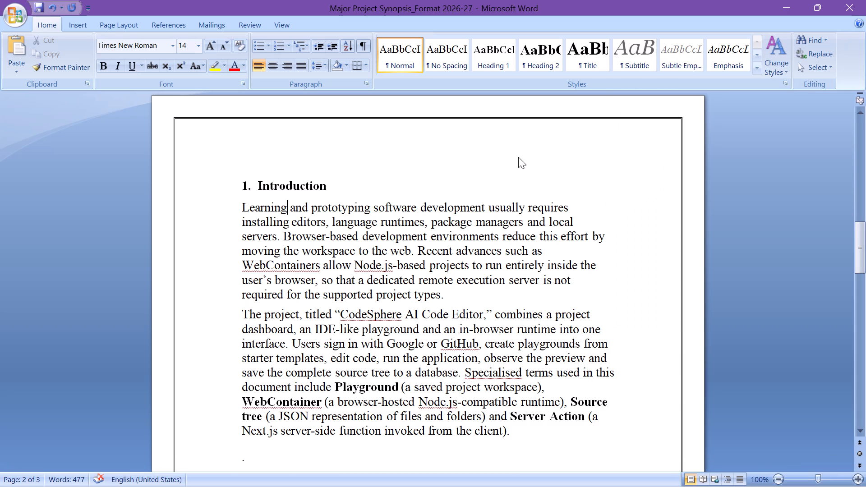
Add one extra space after each of "Learning", "and" and "prototyping" in the introduction's first line.
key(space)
key(Right)
key(Right)
key(Right)
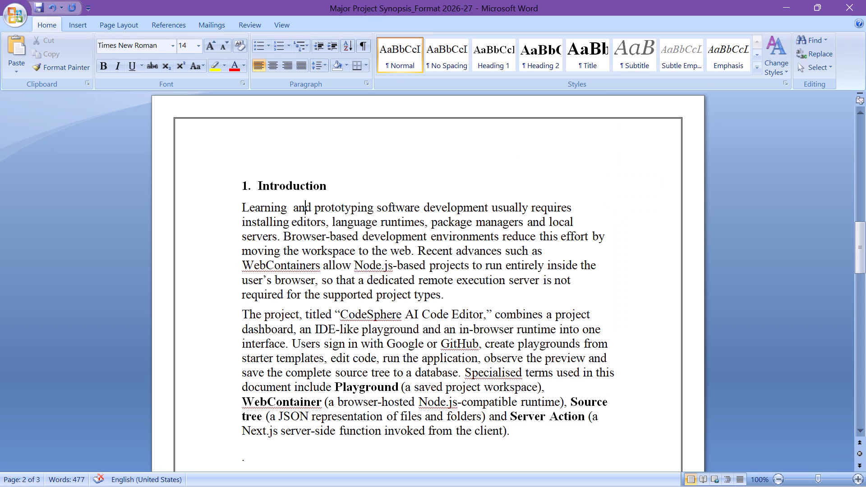
key(Right)
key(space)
key(Right)
key(Right)
key(Right)
key(Right)
key(Right)
key(Right)
key(Right)
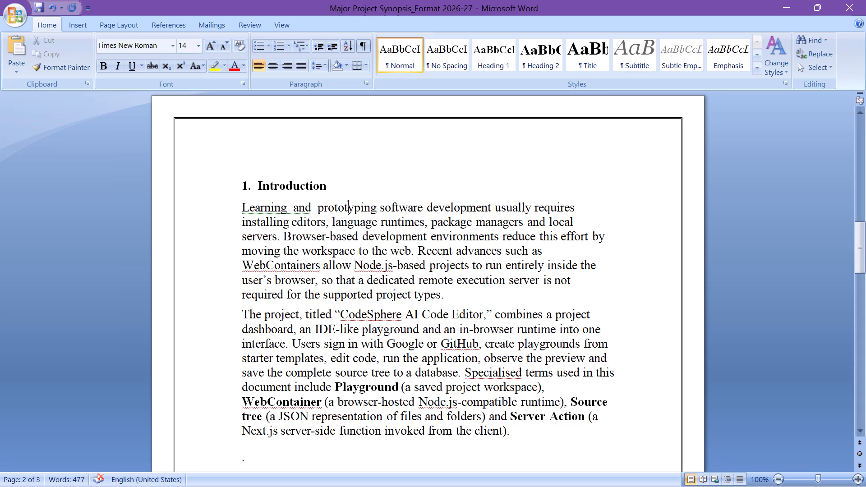
key(Right)
key(Right)
key(Right)
key(Right)
key(Right)
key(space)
key(Right)
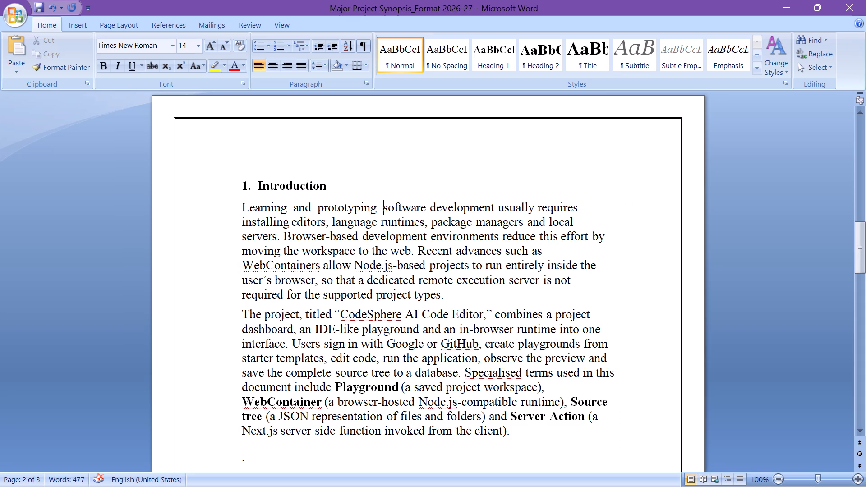
Add one extra space after each of "software", "development" and "usually" in the introduction's first line.
key(Right)
key(Right)
key(Right)
key(Right)
key(Right)
key(Right)
key(Right)
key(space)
key(Right)
key(Right)
key(Right)
key(Right)
key(Right)
key(Right)
key(Right)
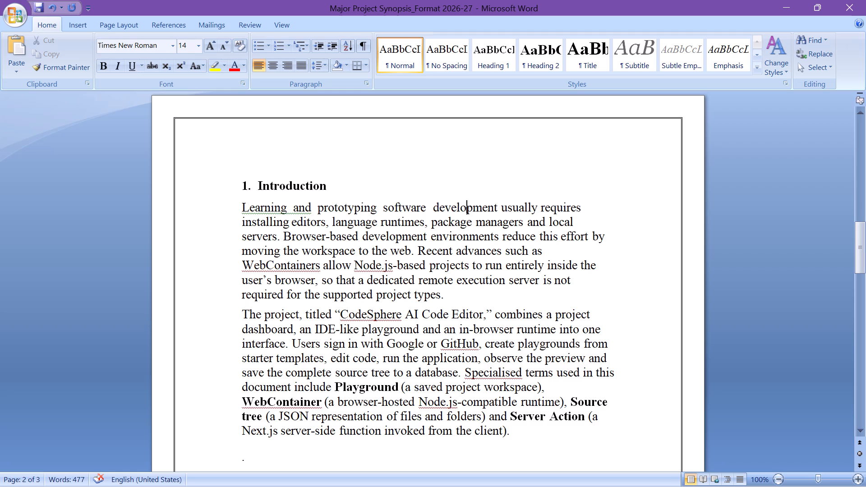
key(Right)
key(Right)
key(Right)
key(Right)
key(Right)
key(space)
key(Right)
key(Right)
key(Right)
key(Right)
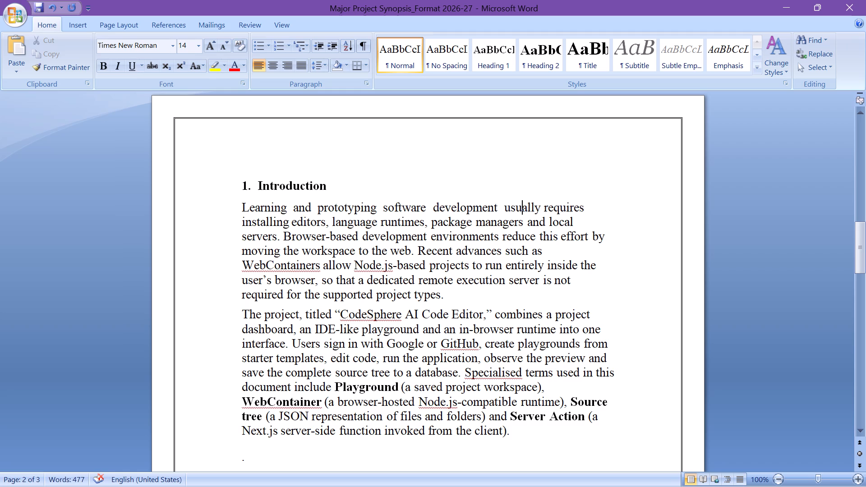
key(Right)
key(Right)
key(Right)
key(Right)
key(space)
key(Right)
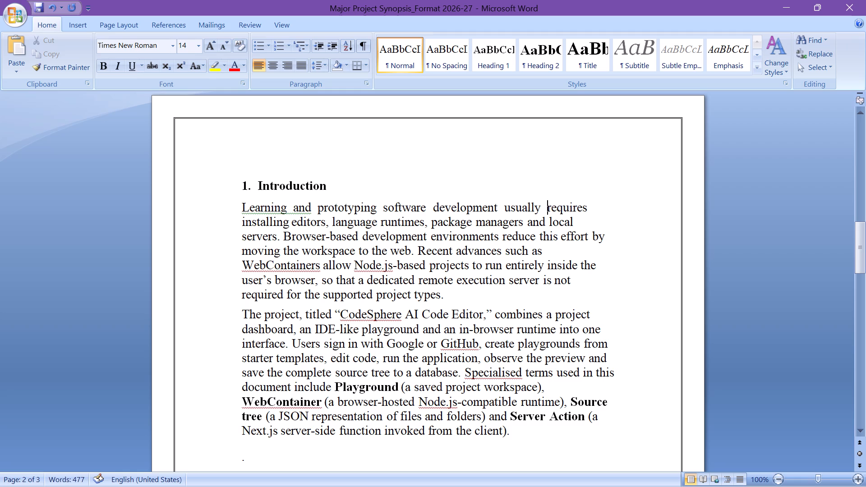
Break the first introduction paragraph after "requires", so that "installing editors" starts a new line.
key(Right)
key(Right)
key(Right)
key(Right)
key(Right)
key(Right)
key(Right)
key(Right)
key(space)
key(space)
key(Return)
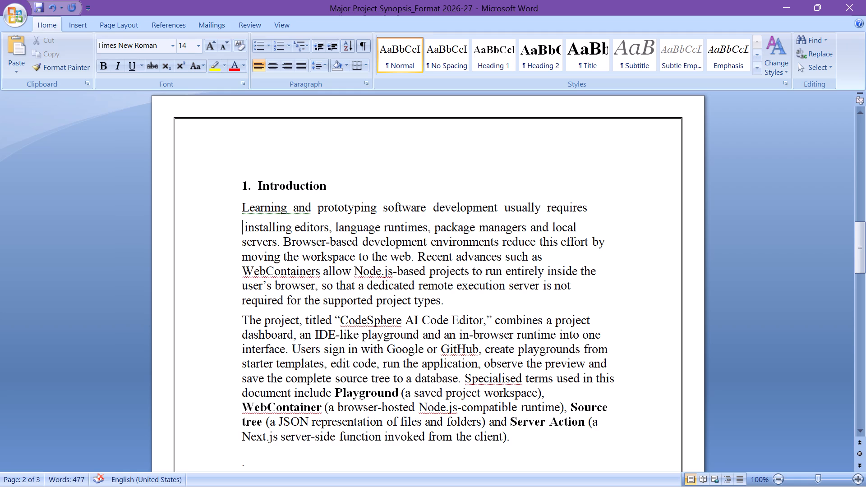
Add an extra space after "installing" and after "editors," in the second line of the introduction.
key(Right)
key(Right)
key(Right)
key(Right)
key(Right)
key(Right)
key(Right)
key(Right)
key(Right)
key(Right)
key(Right)
key(Right)
key(space)
key(Right)
key(Right)
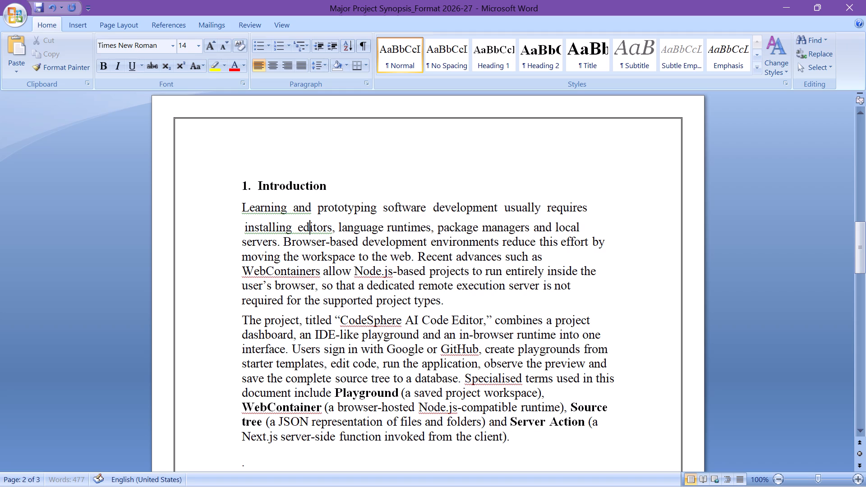
key(Right)
key(Right)
key(Right)
key(Right)
key(Right)
key(Right)
key(space)
key(Right)
key(Right)
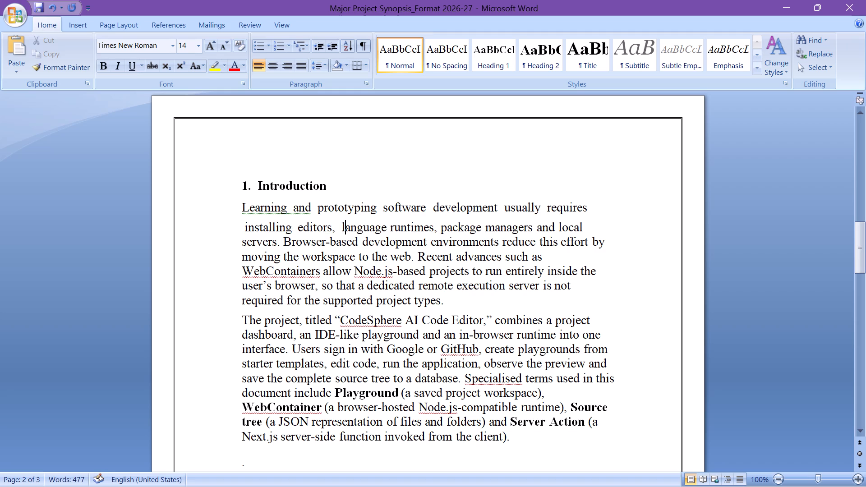
key(Right)
key(Right)
key(Right)
key(Right)
key(Right)
key(Right)
key(Up)
key(Down)
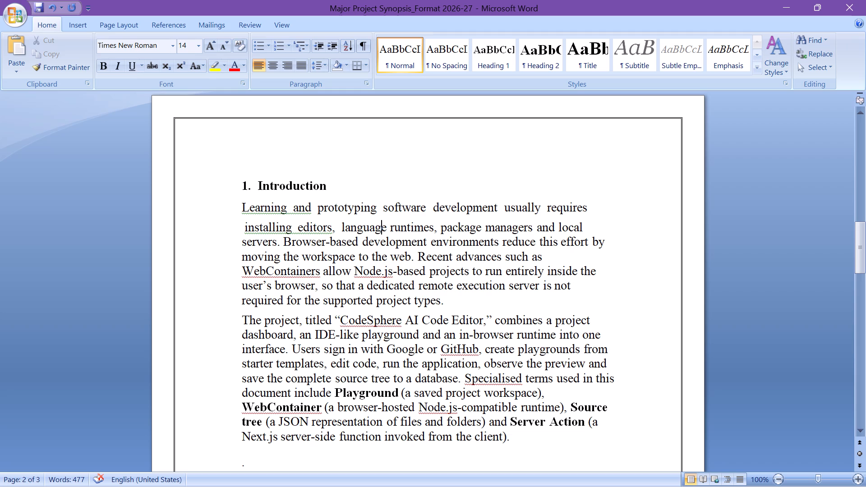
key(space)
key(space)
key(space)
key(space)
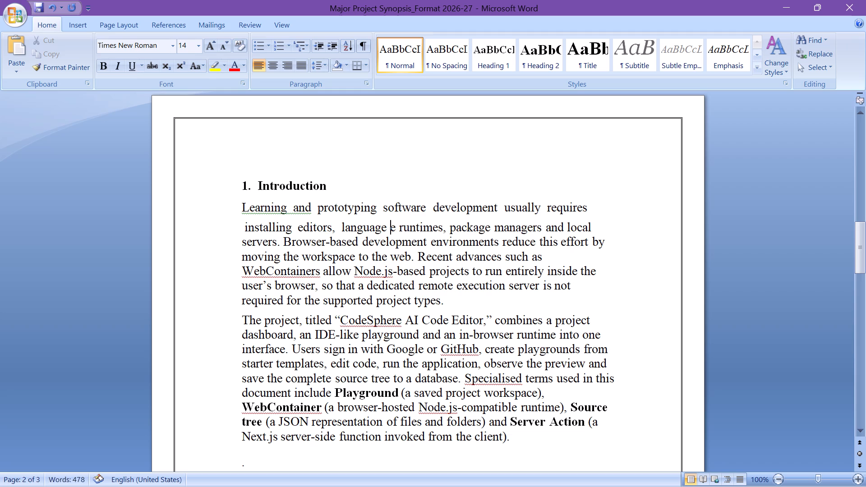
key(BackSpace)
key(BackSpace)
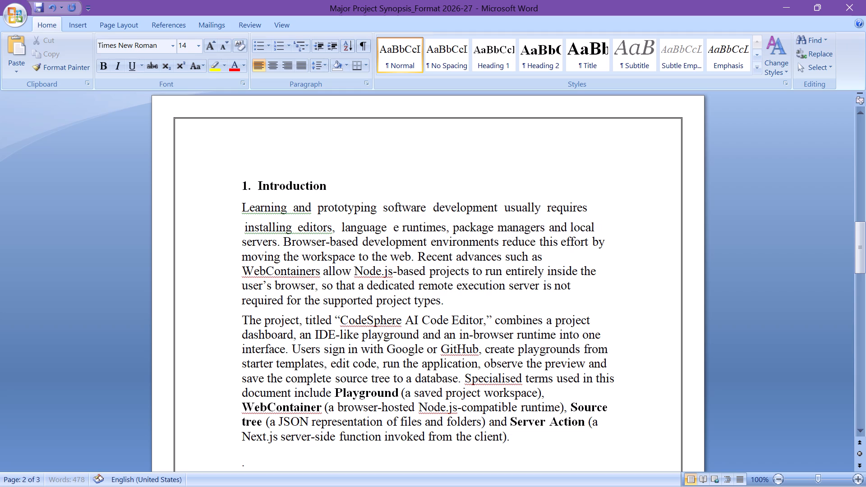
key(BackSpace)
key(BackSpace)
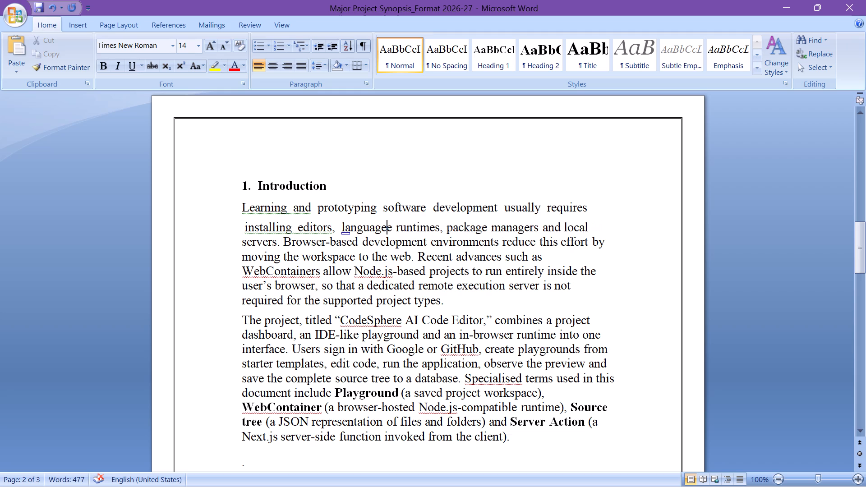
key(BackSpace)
Add an extra space after "language", "runtimes," and "package" in the second line of the introduction.
key(Right)
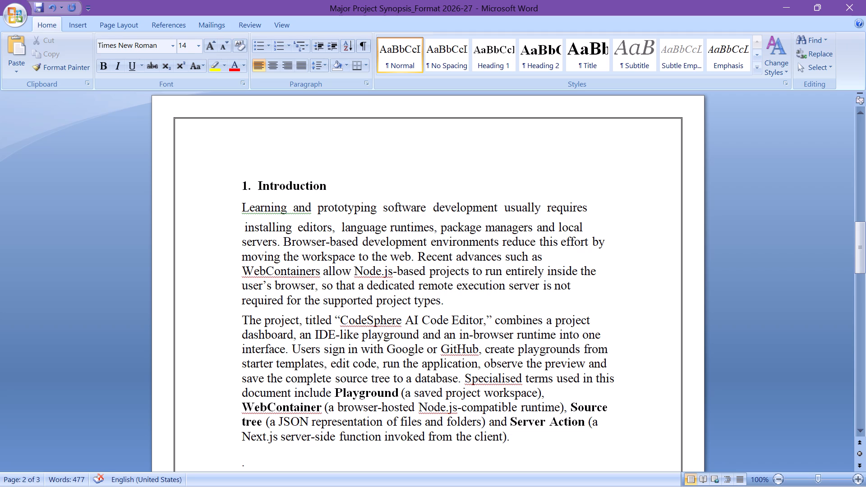
key(space)
key(Right)
key(Right)
key(Right)
key(Right)
key(Right)
key(Right)
key(Right)
key(Right)
key(Right)
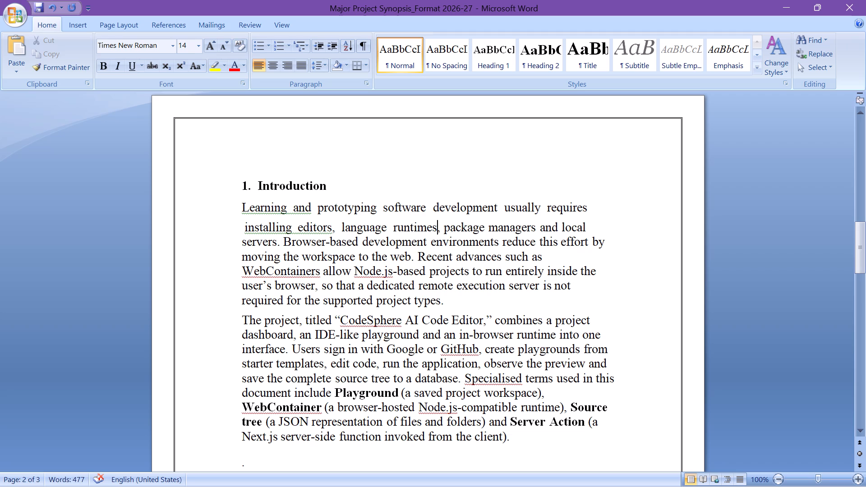
key(Right)
key(space)
key(Right)
key(Right)
key(Right)
key(Right)
key(Right)
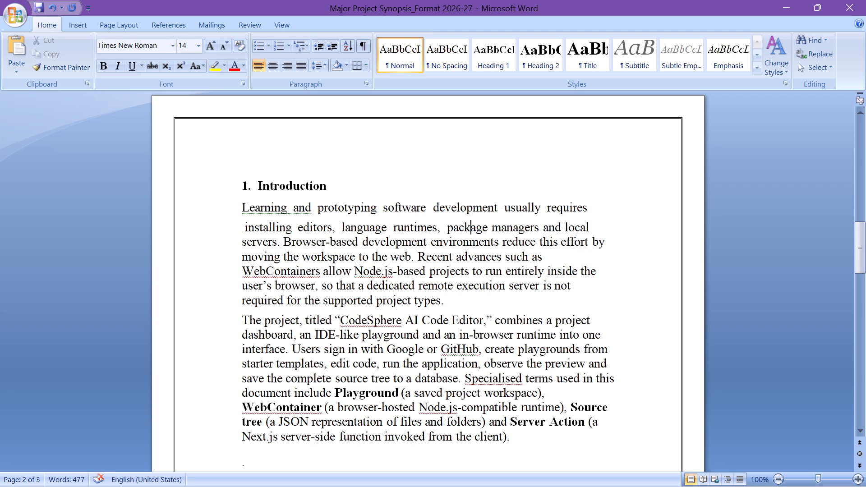
key(Right)
key(Right)
key(Right)
key(space)
Add an extra space after "managers" and after "and" in the second line of the introduction.
key(Right)
key(Right)
key(Right)
key(Right)
key(Right)
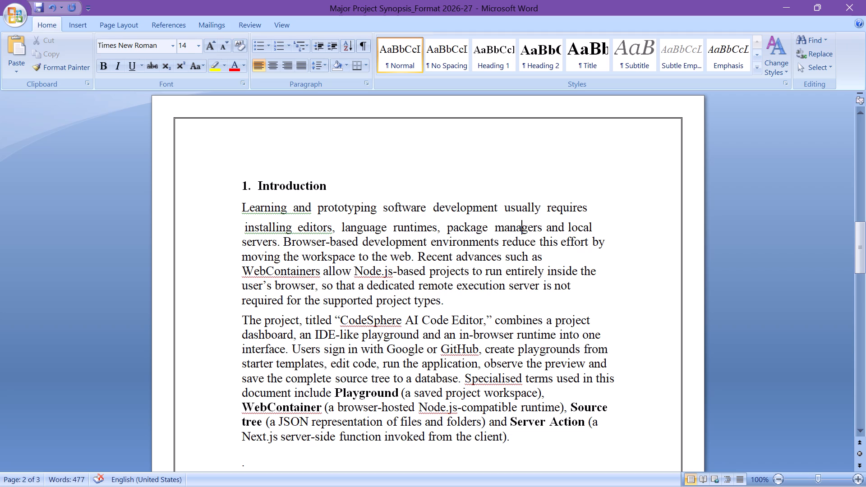
key(Right)
key(Right)
key(Right)
key(Right)
key(space)
key(Right)
key(Right)
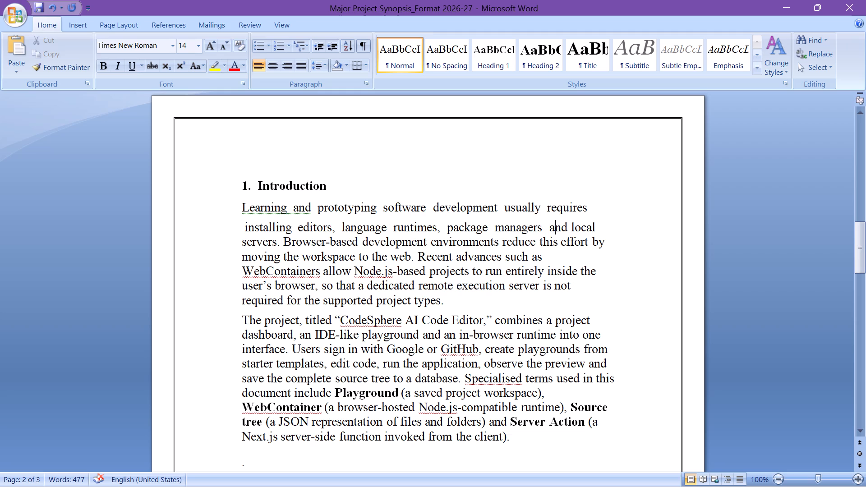
key(Right)
key(Right)
key(Right)
key(space)
key(Right)
key(Right)
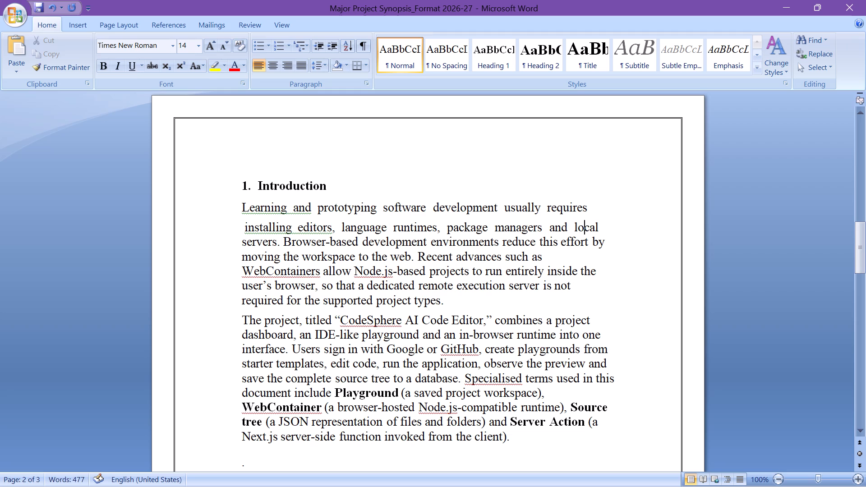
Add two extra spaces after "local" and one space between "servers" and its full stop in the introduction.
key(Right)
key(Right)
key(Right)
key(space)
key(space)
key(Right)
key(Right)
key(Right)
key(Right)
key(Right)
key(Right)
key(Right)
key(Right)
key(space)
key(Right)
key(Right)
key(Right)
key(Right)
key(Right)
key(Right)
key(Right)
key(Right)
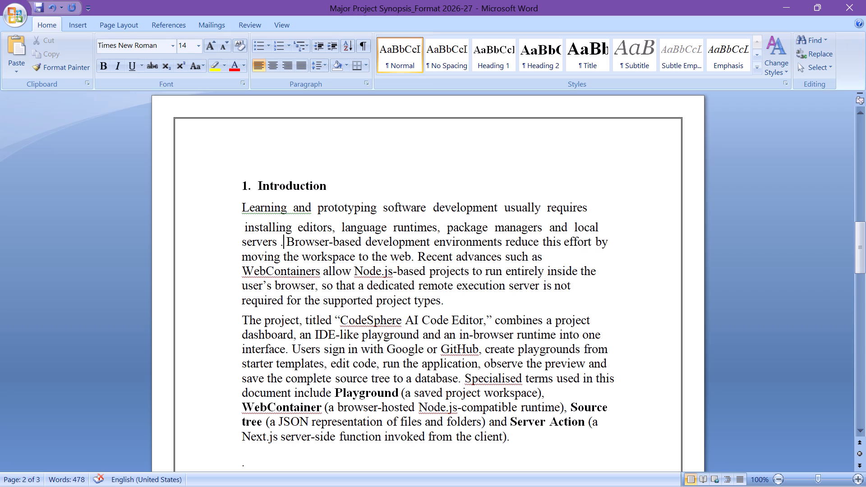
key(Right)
Delete all the body text under the Introduction heading, from "Learning and prototyping" through "invoked from the client).".
drag(513, 436, 220, 216)
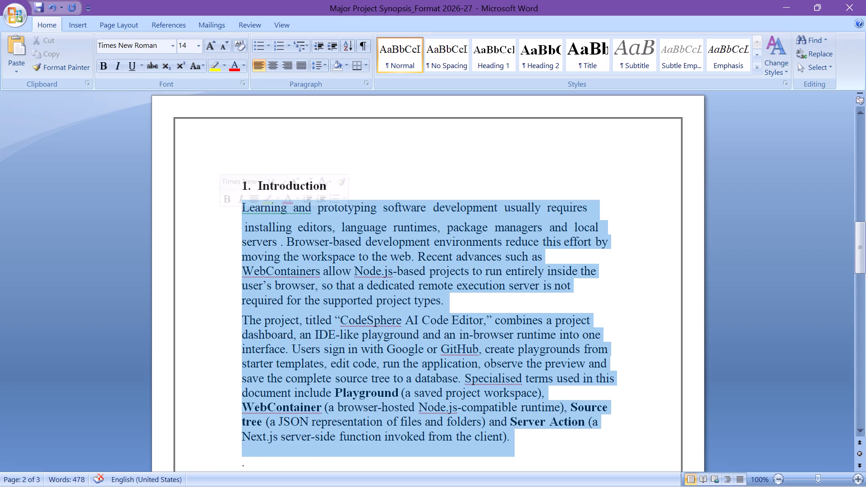
key(BackSpace)
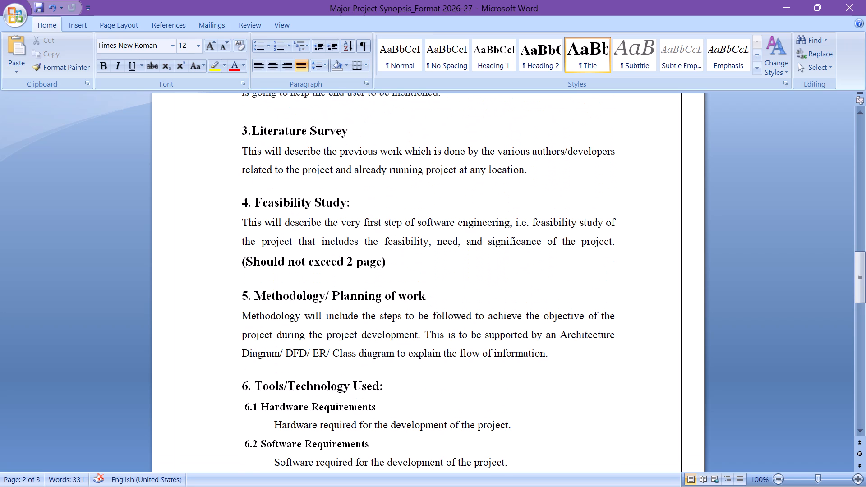
scroll(442, 327, up, 1)
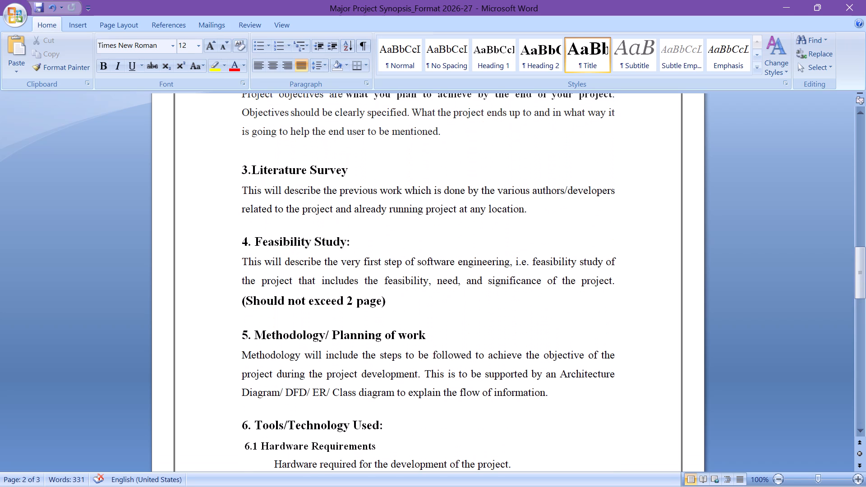
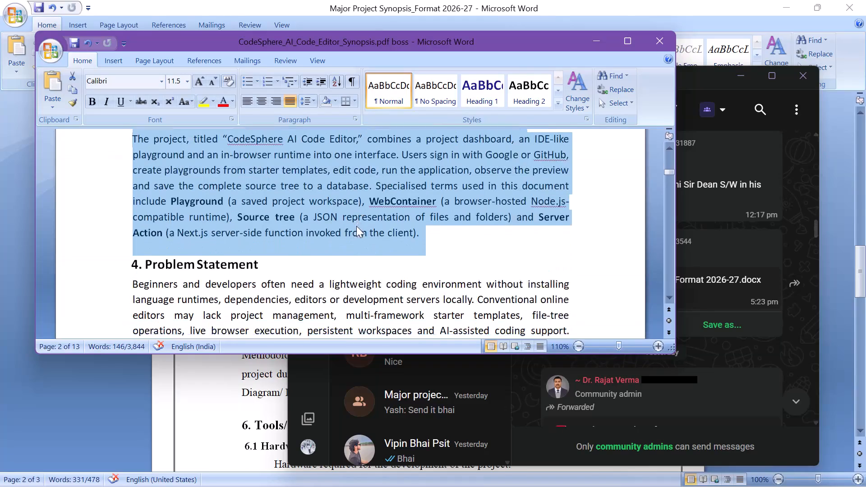
Look through the existing CodeSphere_AI_Code_Editor_Synopsis document from the introduction to its last page to review the section content.
scroll(356, 226, down, 1)
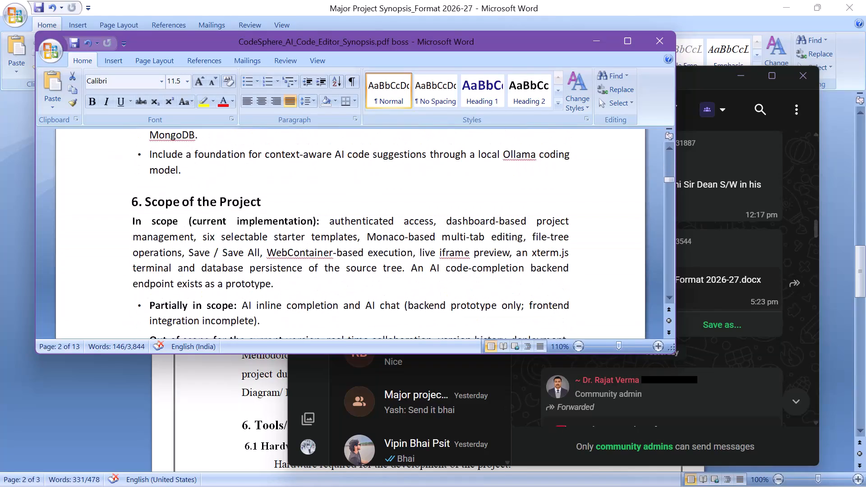
scroll(356, 226, down, 2)
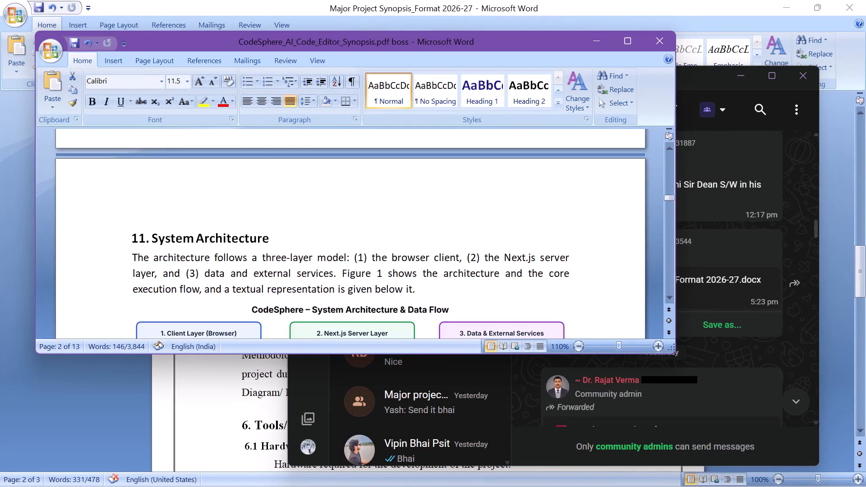
scroll(356, 226, down, 3)
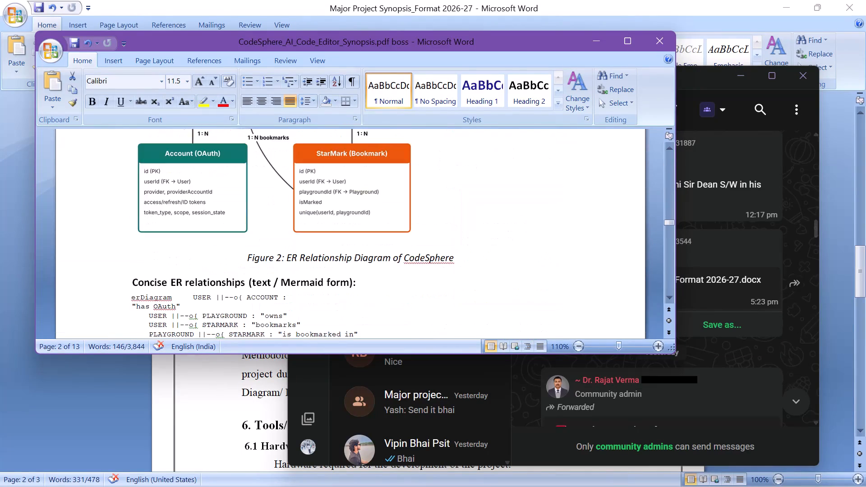
scroll(356, 226, down, 4)
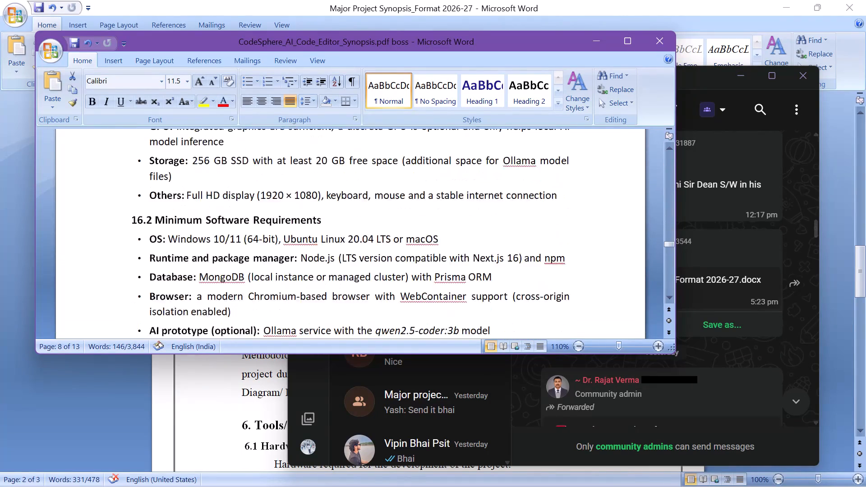
scroll(356, 226, down, 3)
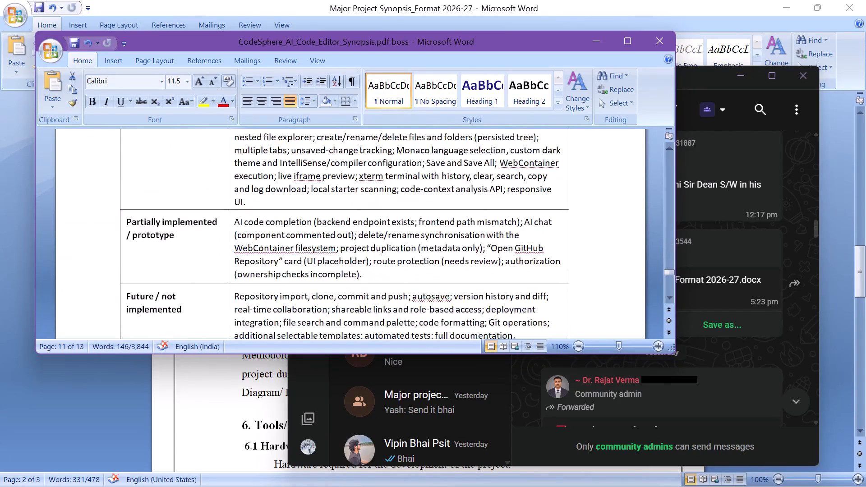
scroll(356, 226, down, 4)
Review the opening part of the existing CodeSphere synopsis, from the title page and Abstract to the Problem Statement.
scroll(356, 226, up, 10)
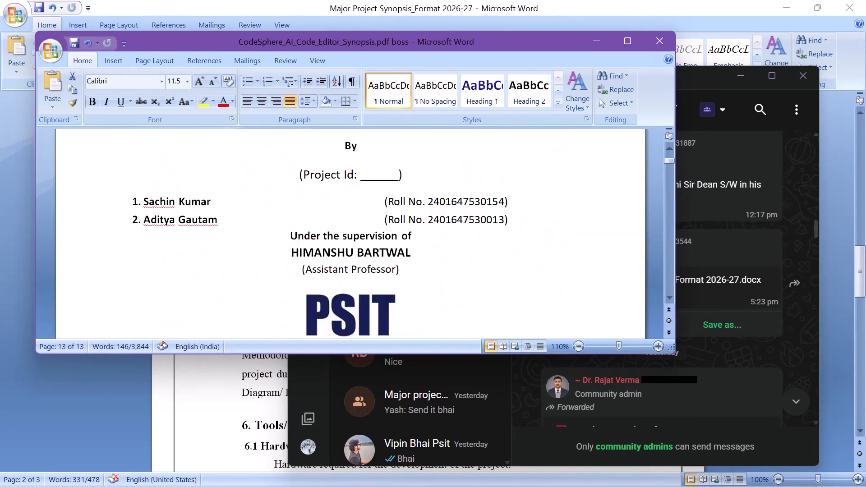
scroll(356, 226, up, 3)
scroll(356, 226, down, 2)
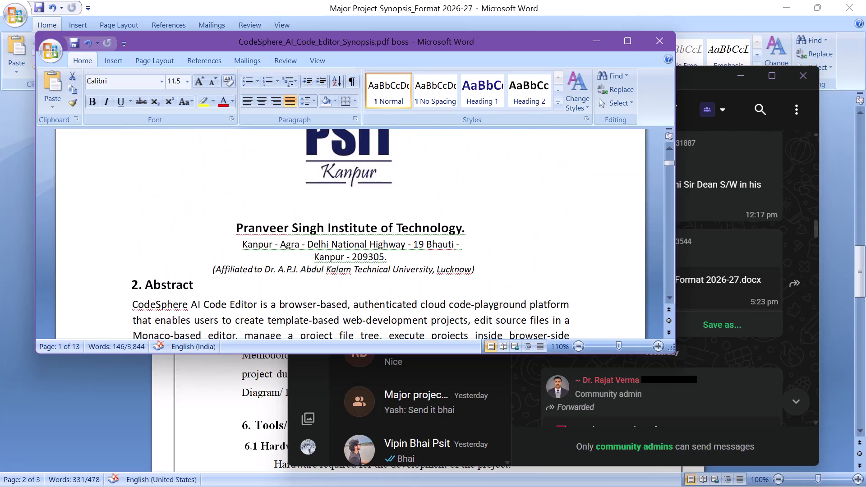
scroll(356, 226, down, 1)
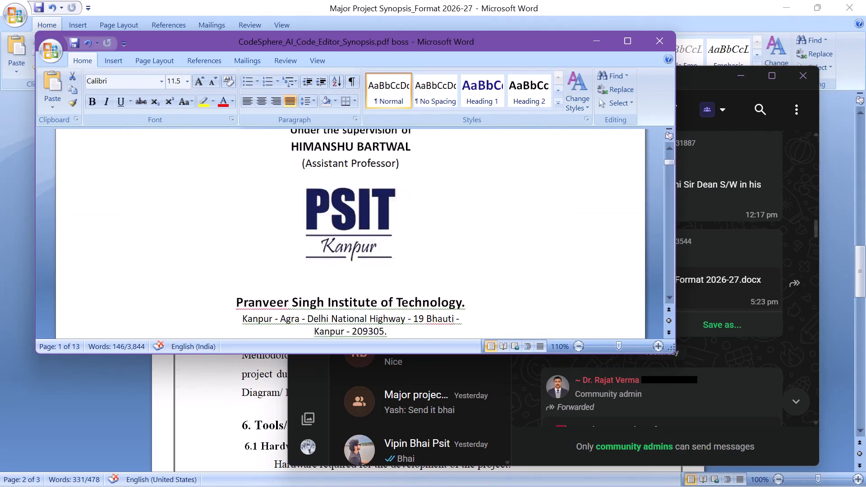
scroll(356, 226, down, 1)
scroll(356, 226, up, 1)
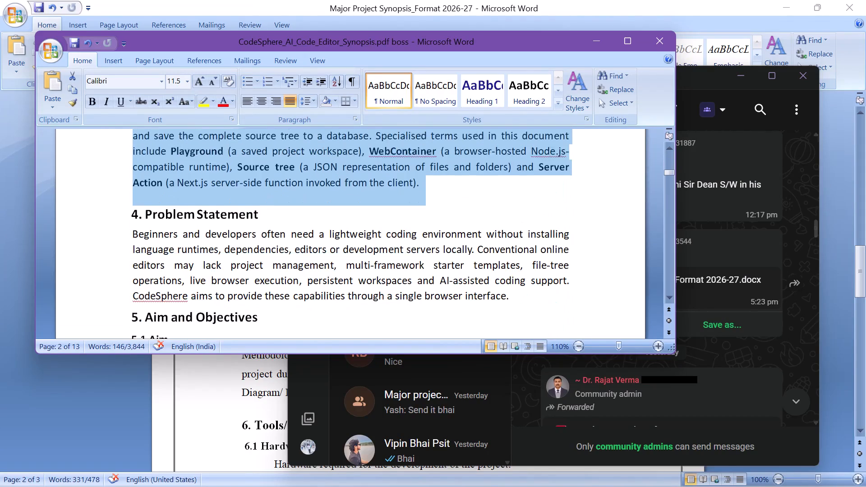
scroll(356, 226, up, 1)
scroll(356, 226, right, 1)
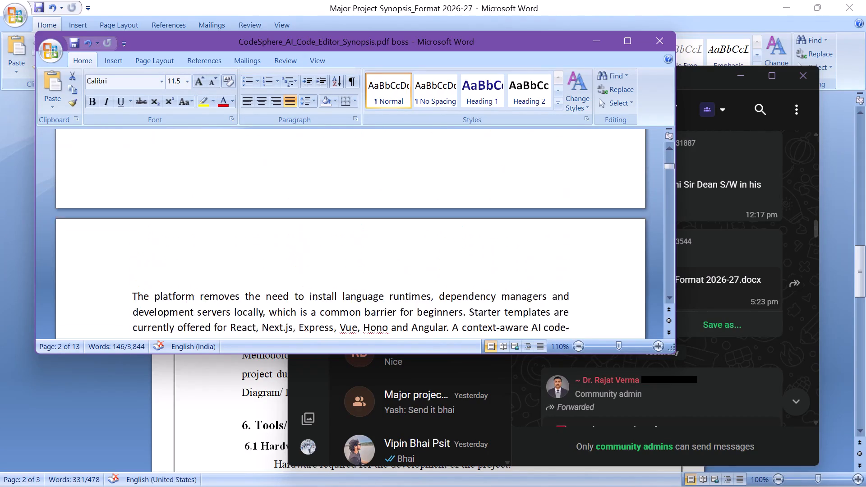
scroll(356, 226, right, 2)
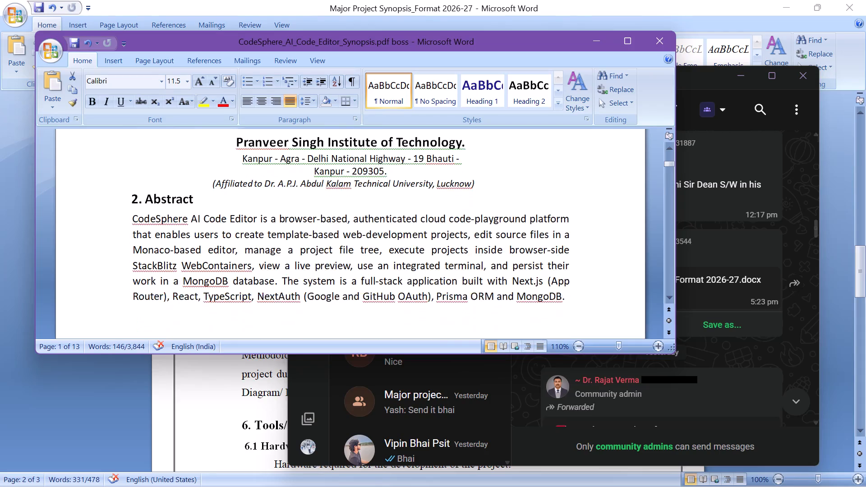
scroll(356, 226, right, 1)
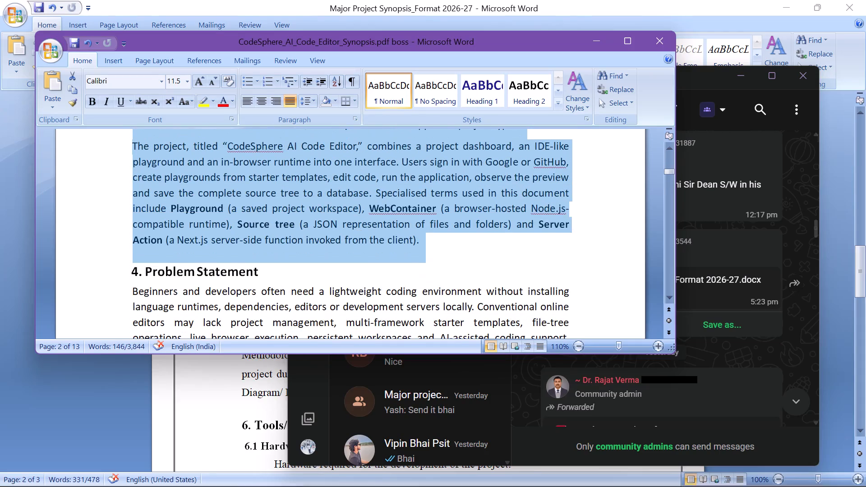
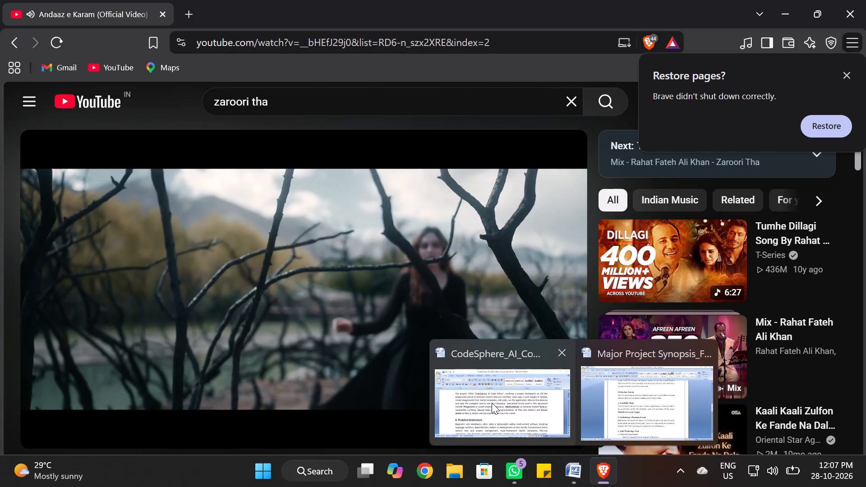
Close the CodeSphere_AI_Code_Editor_Synopsis.pdf boss document in Word without saving its changes.
click(661, 39)
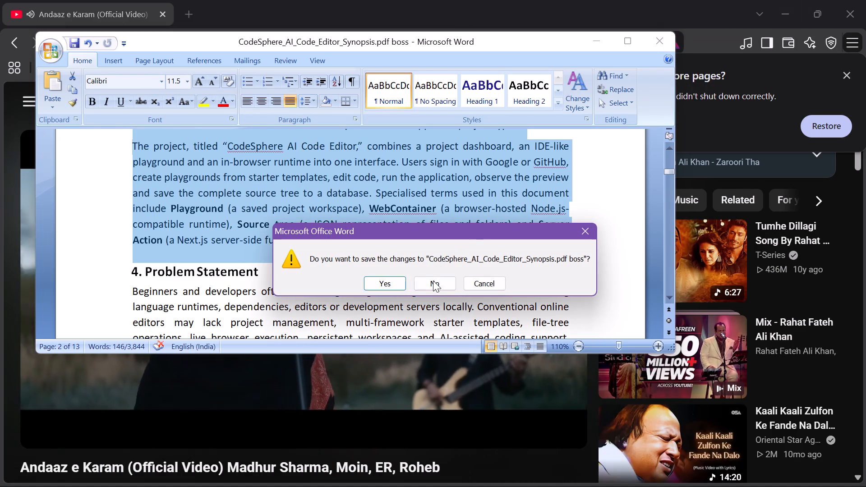
click(431, 284)
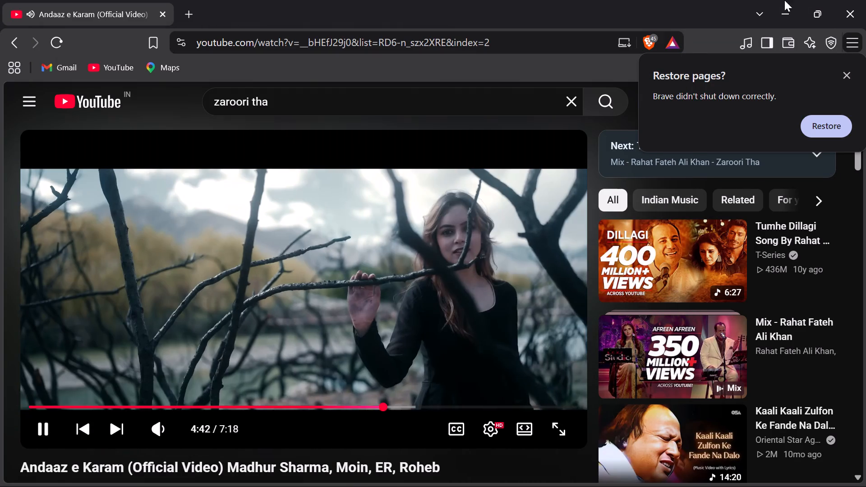
Return to Word from the browser and save the Major Project Synopsis_Format 2026-27 document.
click(784, 9)
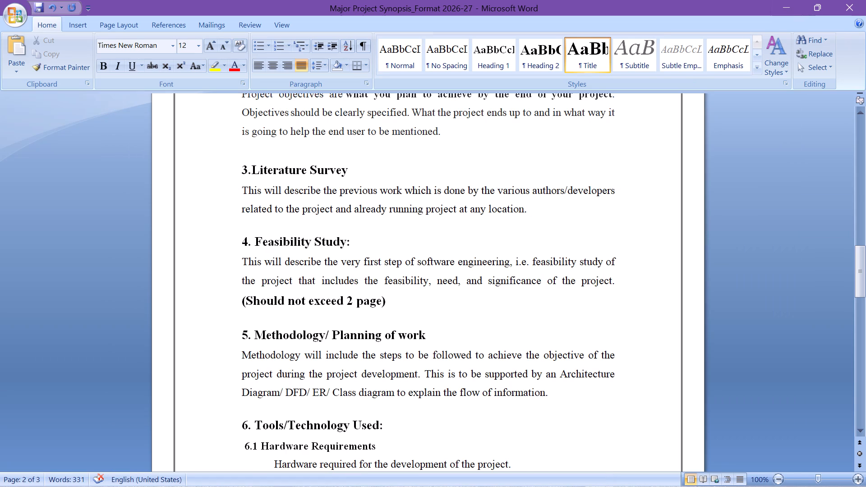
scroll(440, 308, up, 2)
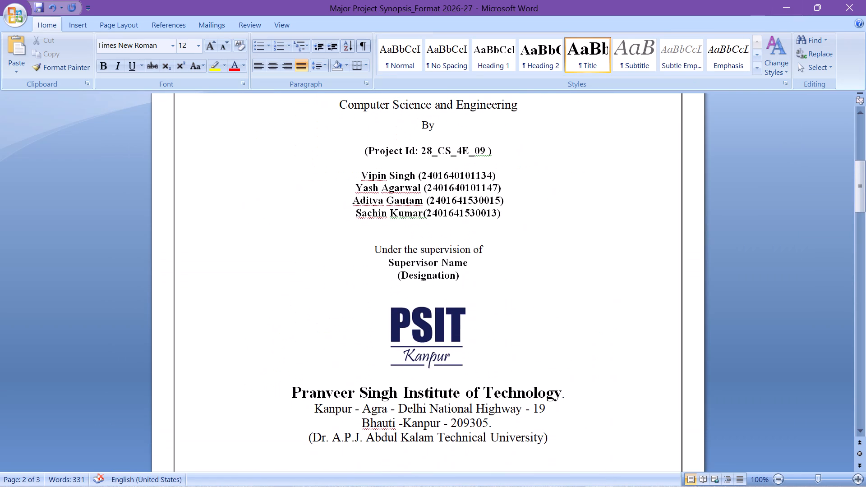
key(ctrl+s)
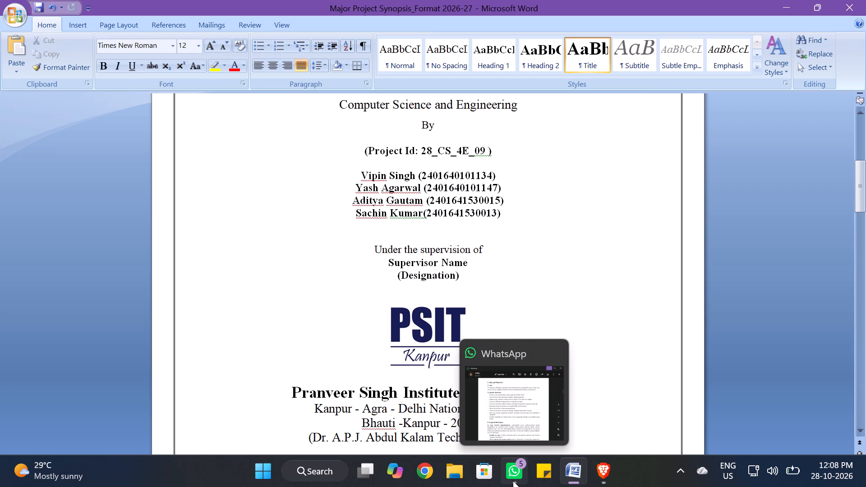
In File Explorer, open the CodeSphere_AI_Code_Editor_Synopsis PDF from the major project folder on Local Disk (D:), and minimize it after viewing.
double_click(451, 465)
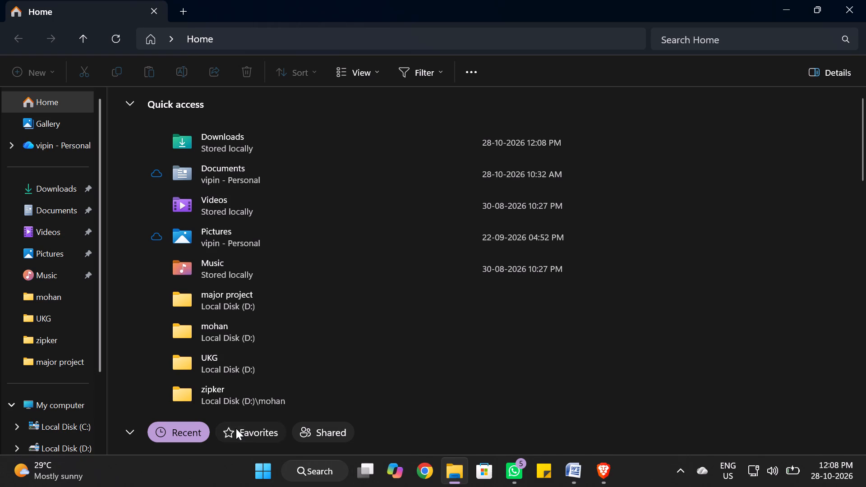
click(77, 445)
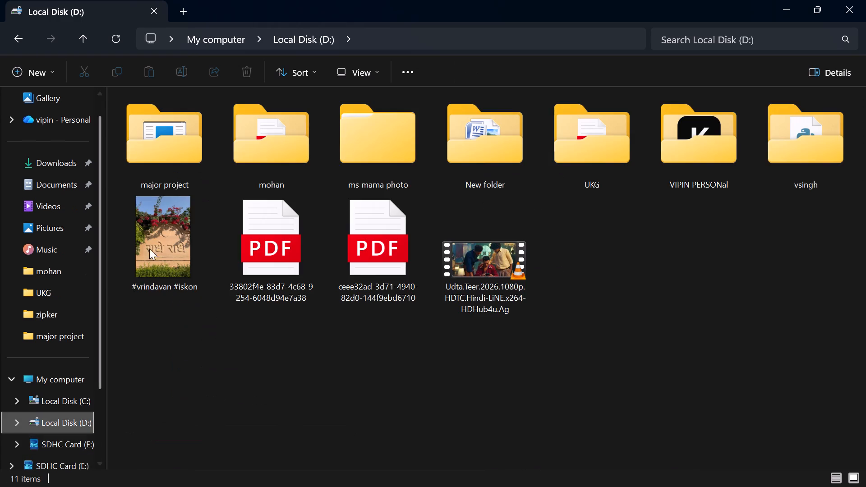
double_click(155, 164)
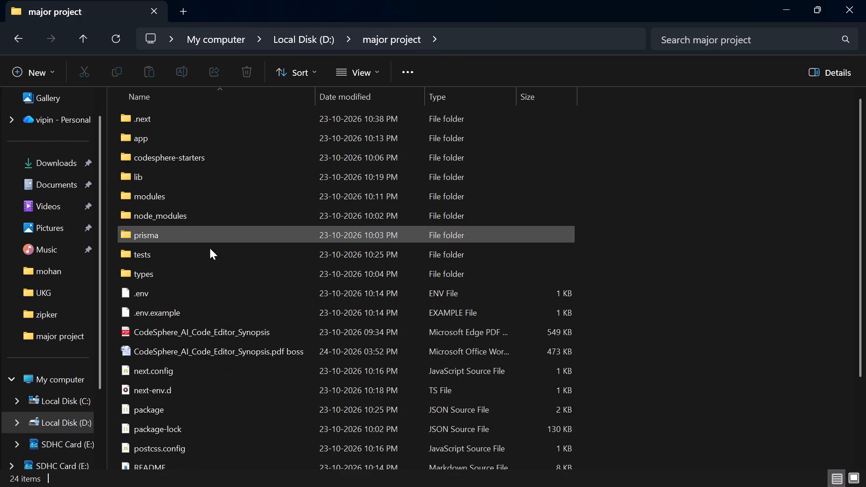
double_click(213, 330)
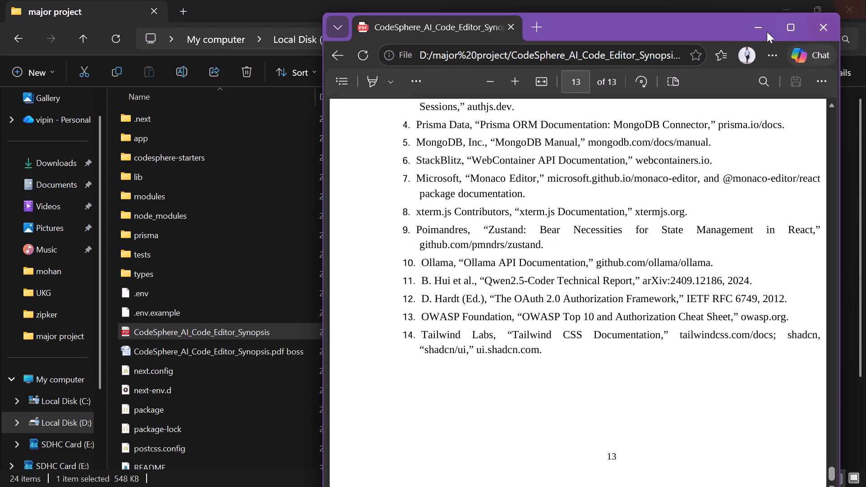
click(758, 32)
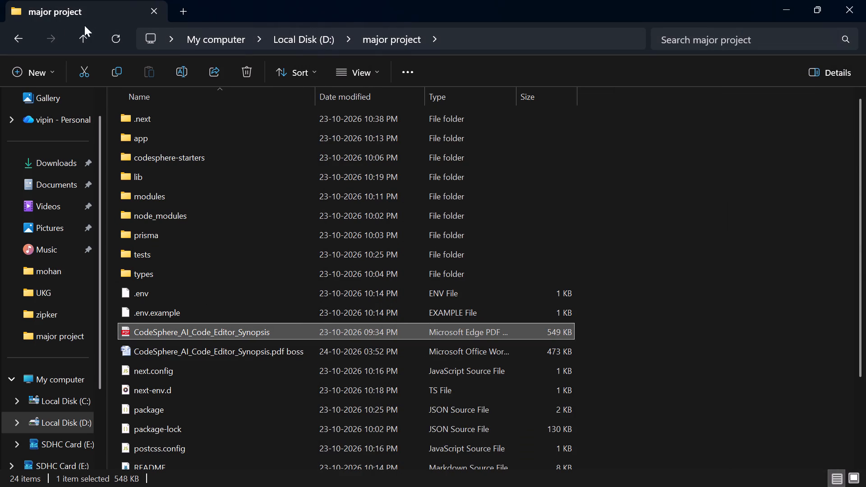
Open the Word resume whose file name ends in 0 from the mohan folder on Local Disk (D:).
click(20, 36)
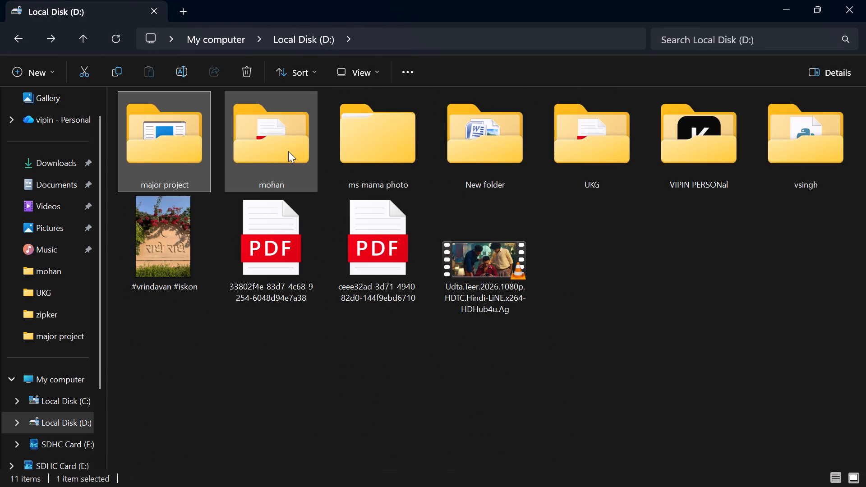
double_click(288, 151)
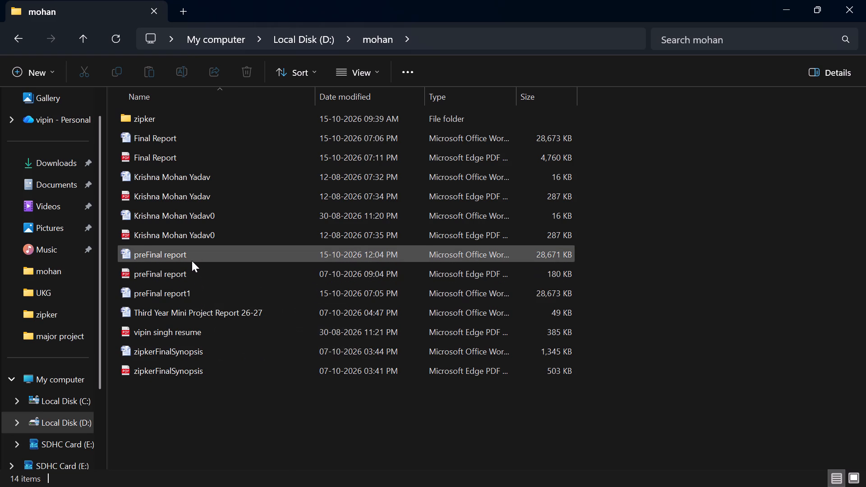
double_click(198, 220)
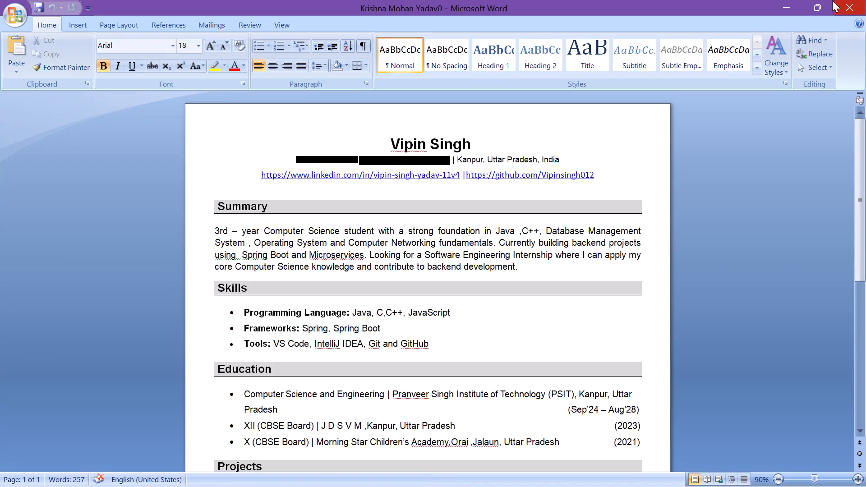
Minimize the open resume, switch to the mohan folder in File Explorer, and copy the Word resume file whose name ends in 0.
click(785, 8)
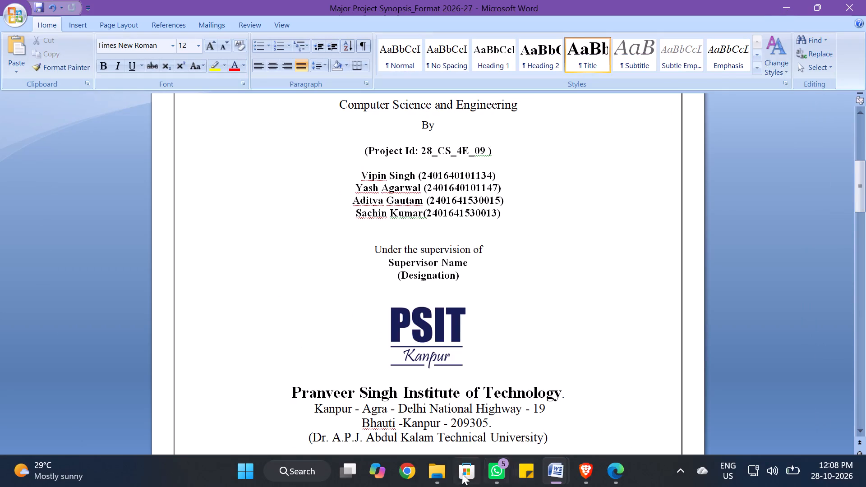
click(435, 473)
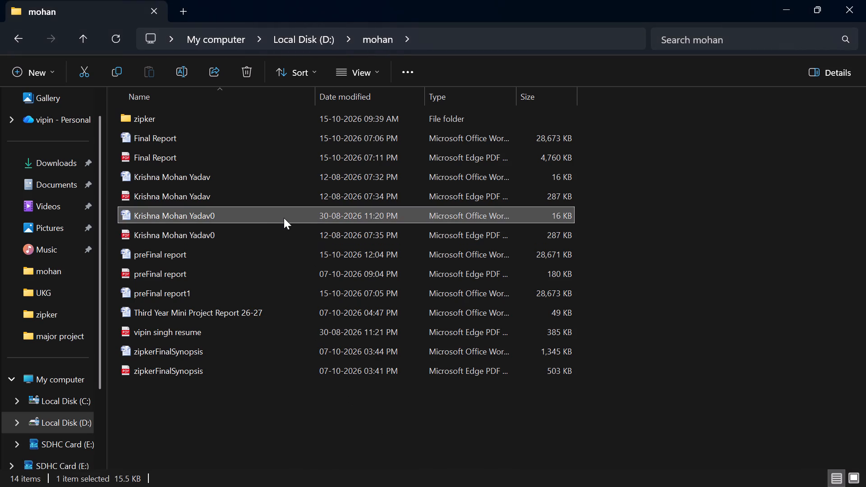
key(ctrl+c)
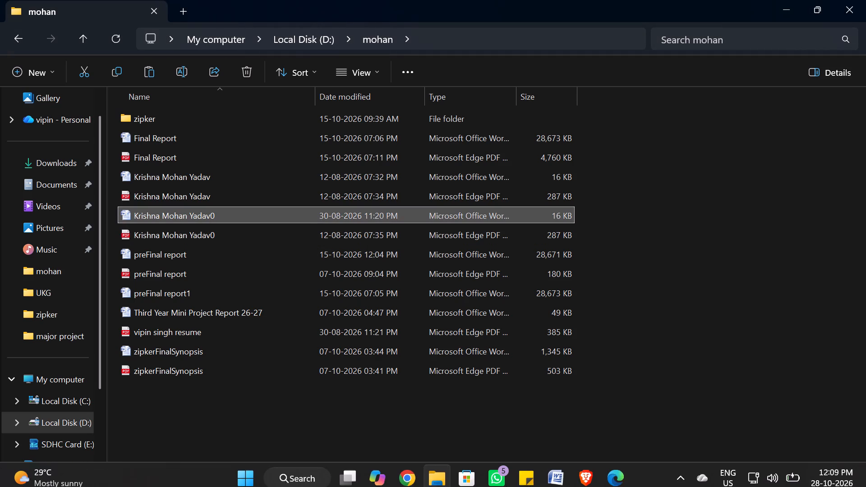
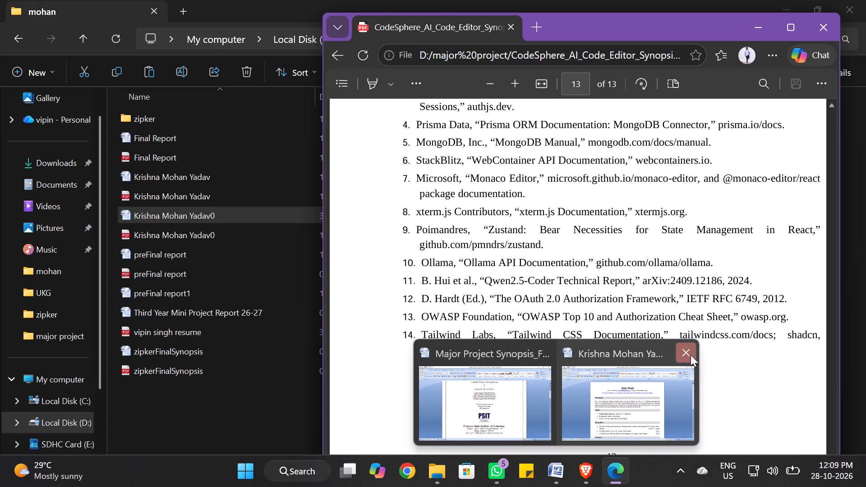
Close the Word resume that was opened from the mohan folder.
click(690, 346)
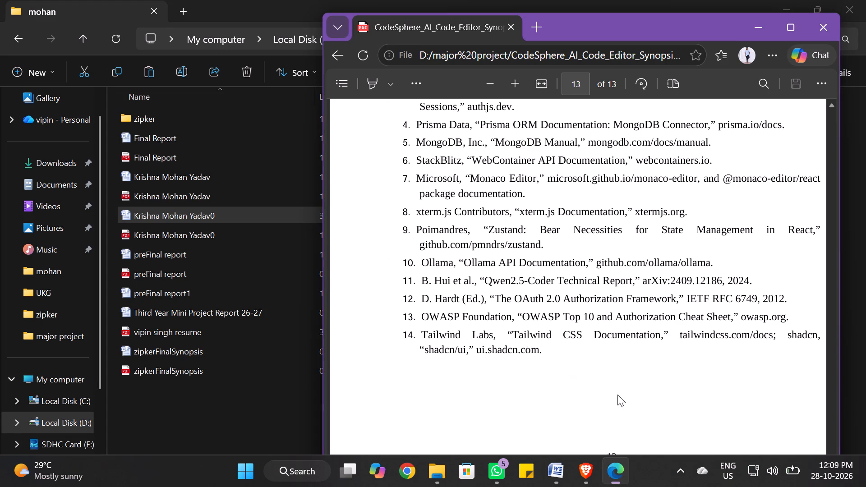
Arrange the CodeSphere_AI_Code_Editor_Synopsis PDF and the Major Project Synopsis_Format 2026-27 Word document side by side in a split-screen layout.
double_click(557, 474)
click(571, 375)
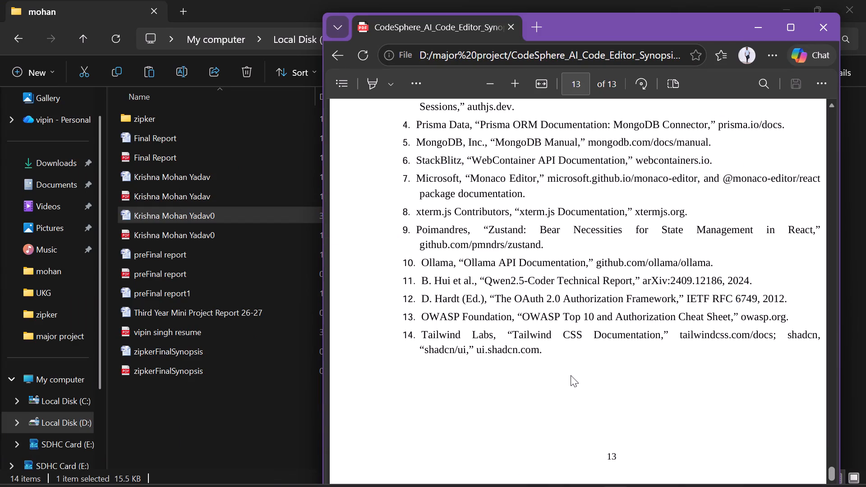
click(799, 23)
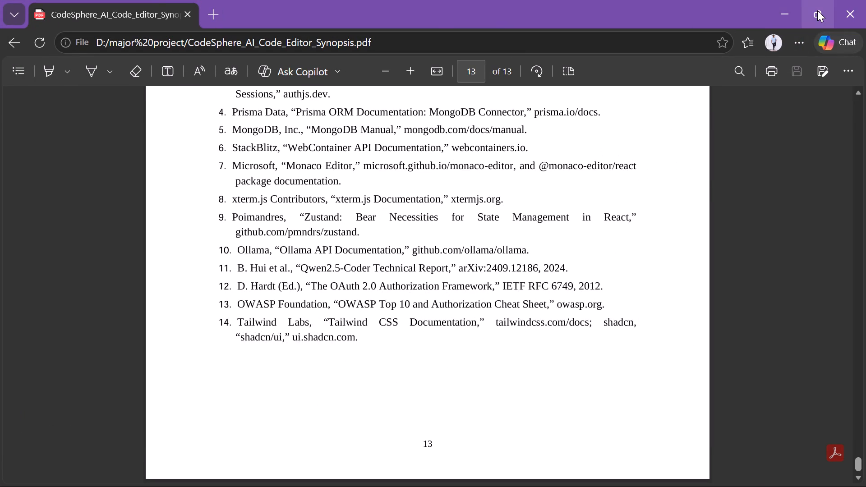
click(731, 59)
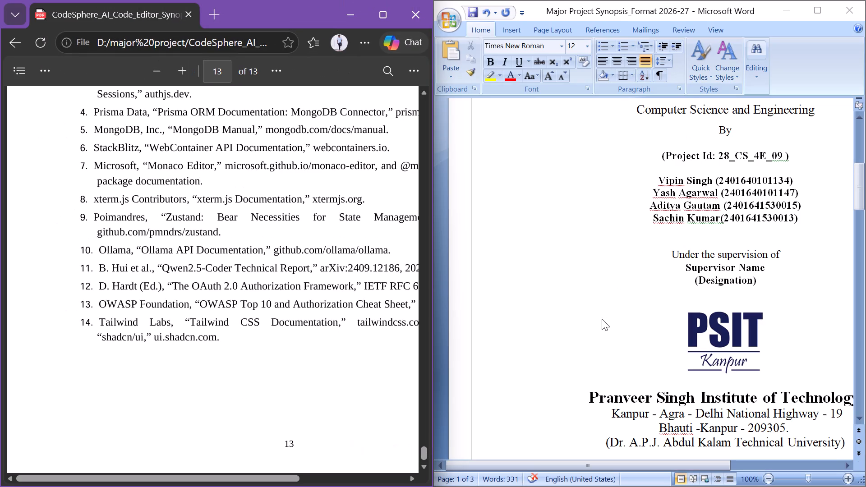
Set the zoom of the Major Project Synopsis_Format document to 70% so its full page width fits beside the PDF.
scroll(648, 295, left, 4)
ctrl+scroll(648, 295, down, 3)
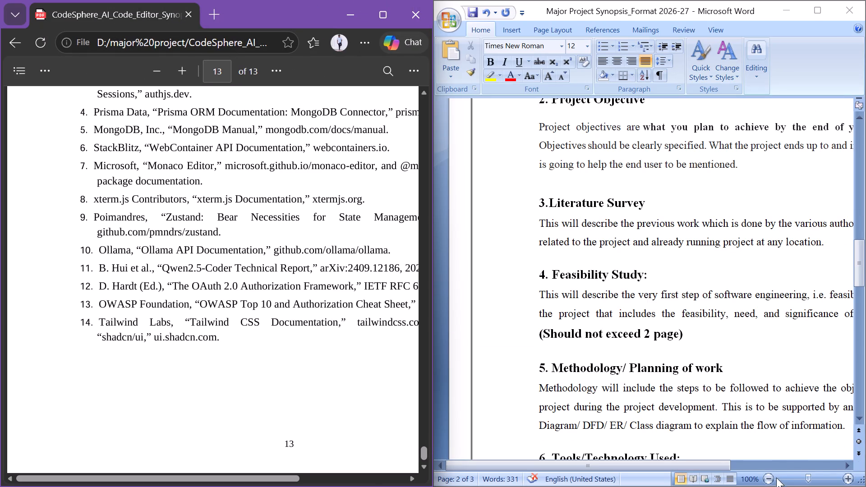
click(769, 479)
click(769, 479)
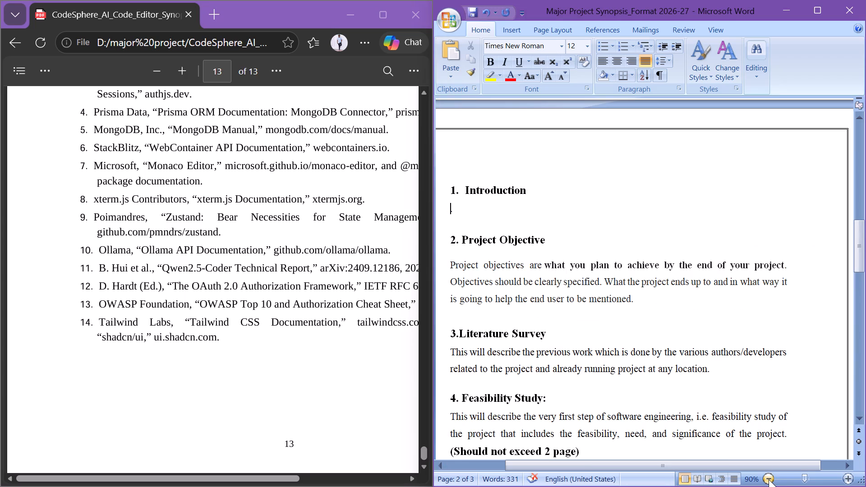
click(769, 479)
click(769, 479)
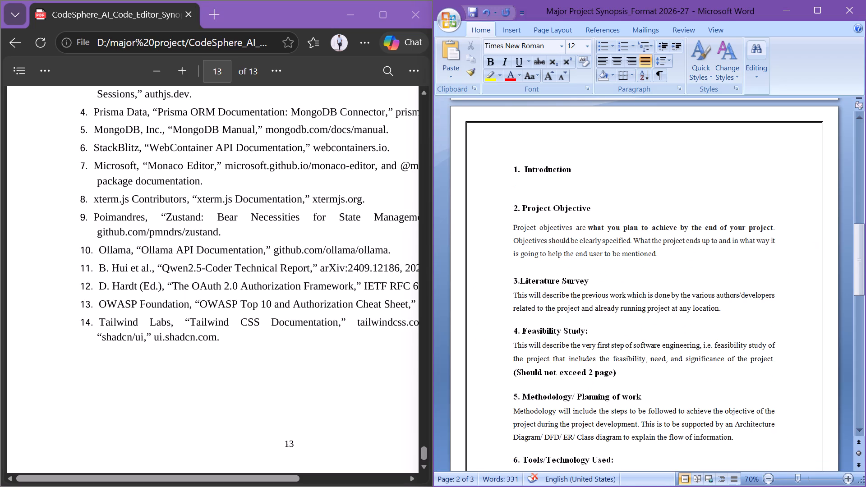
Review the CodeSphere synopsis PDF from its cover page through Abstract, Introduction, Objectives and Requirements for content matching the template's sections.
scroll(109, 192, up, 13)
scroll(109, 192, up, 11)
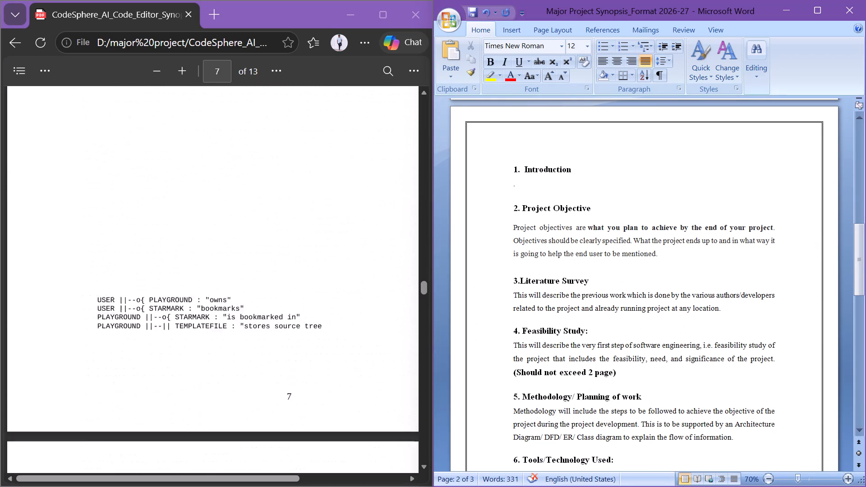
scroll(109, 192, up, 8)
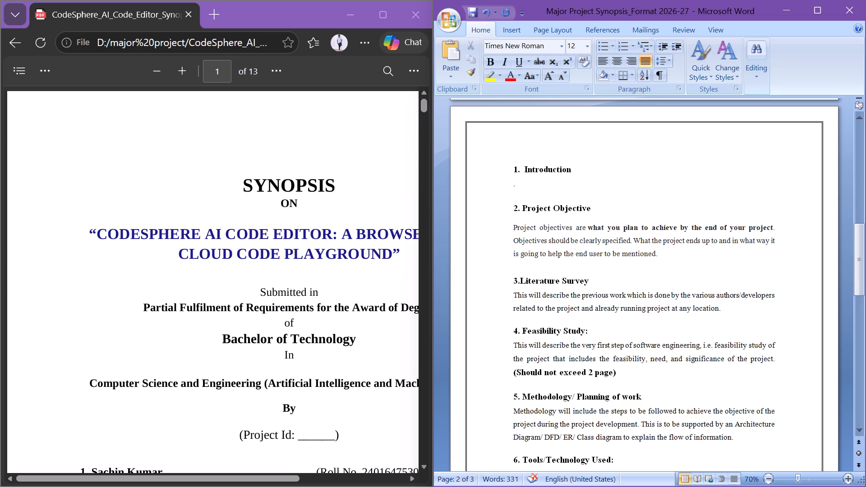
scroll(136, 255, down, 4)
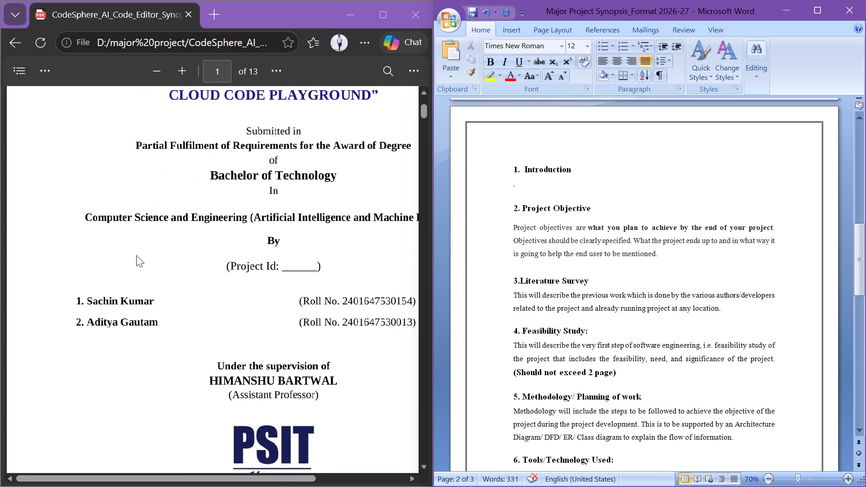
scroll(136, 255, down, 7)
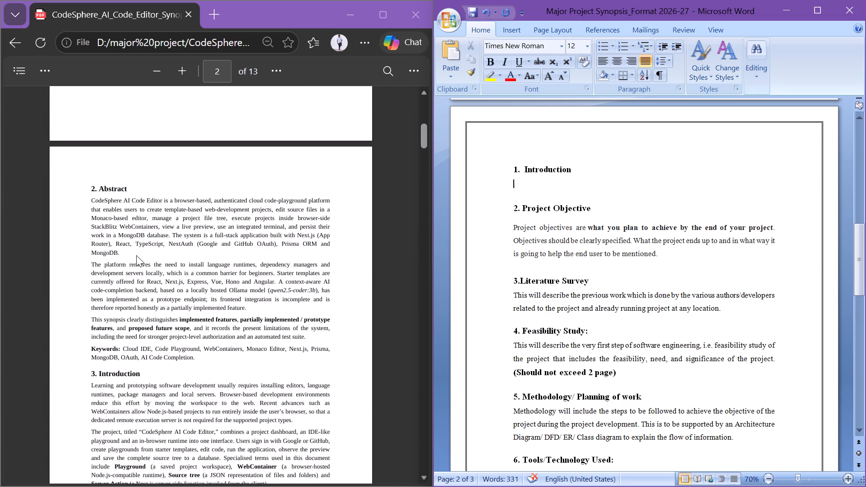
scroll(136, 255, down, 2)
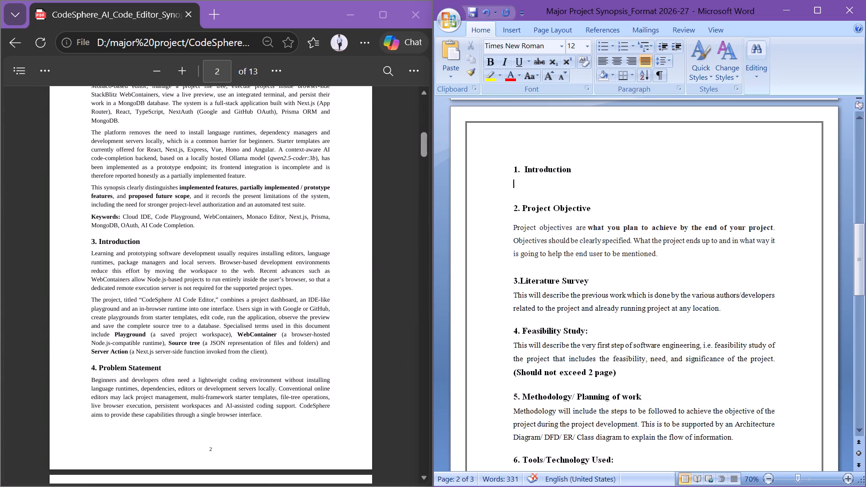
scroll(94, 257, down, 5)
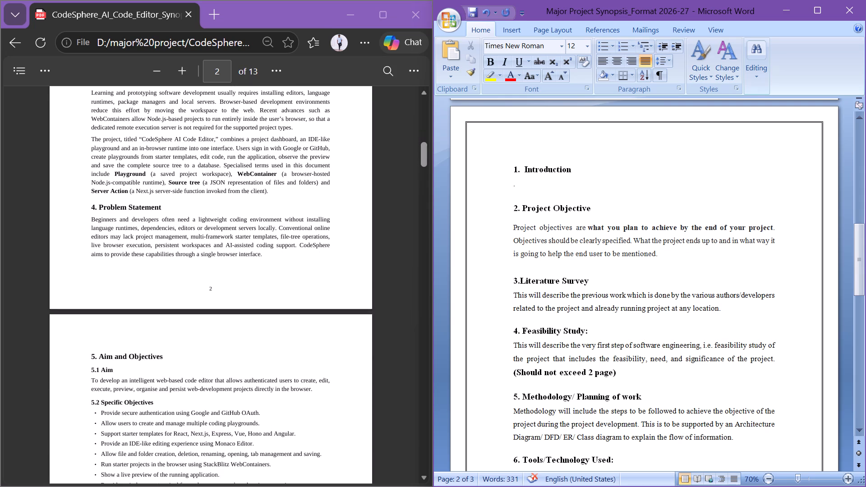
scroll(94, 257, down, 7)
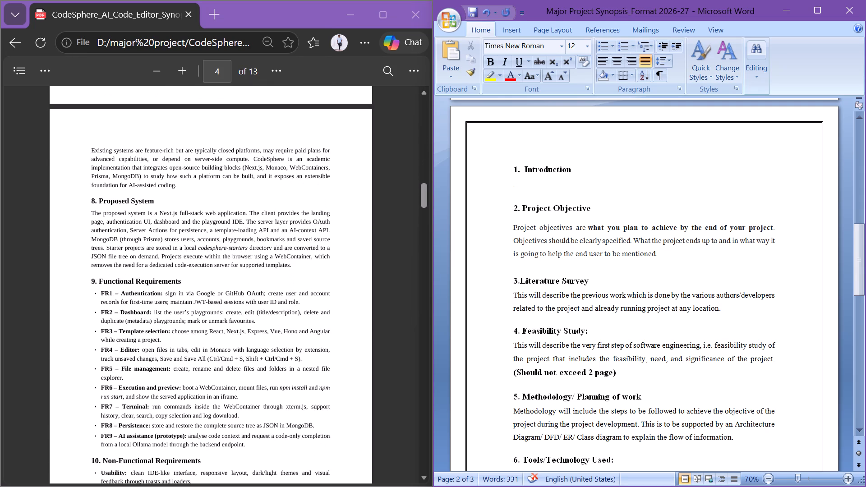
scroll(94, 257, down, 4)
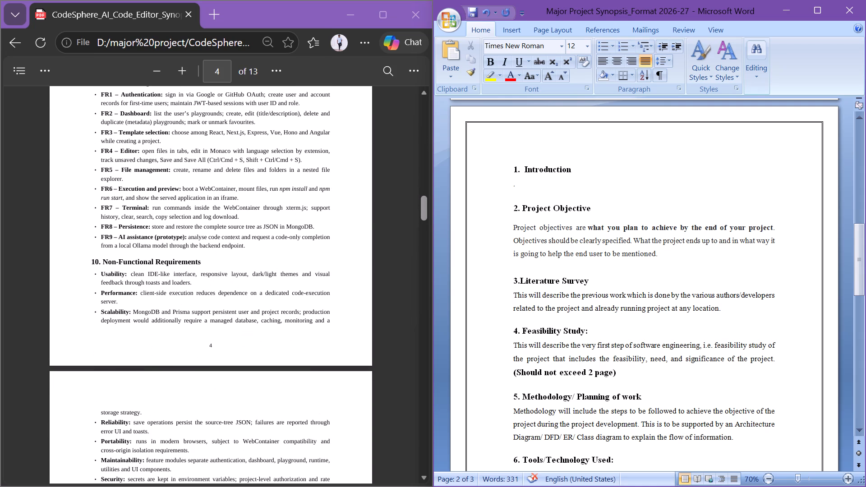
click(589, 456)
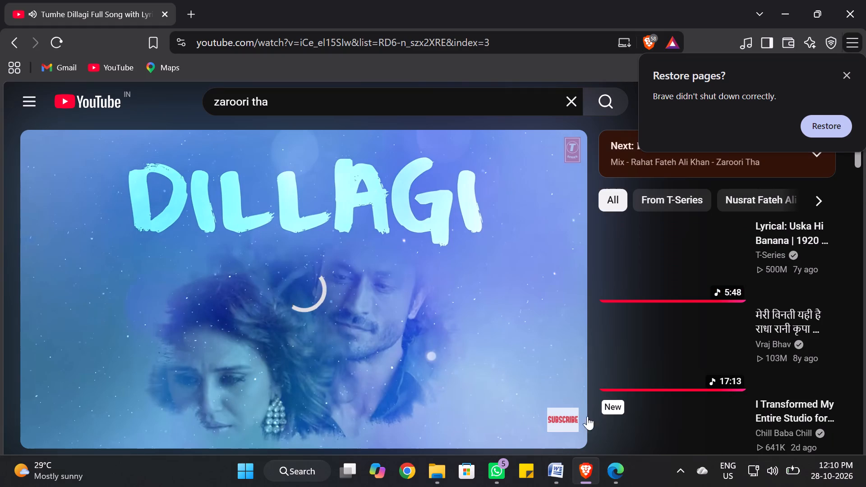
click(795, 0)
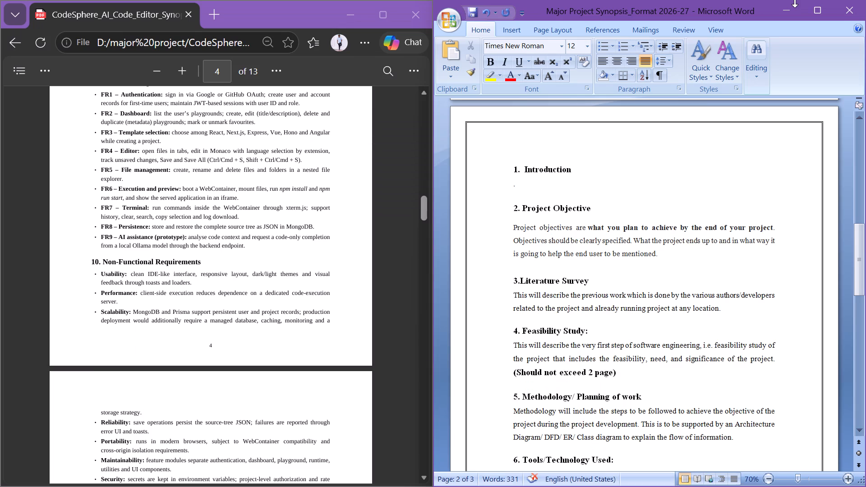
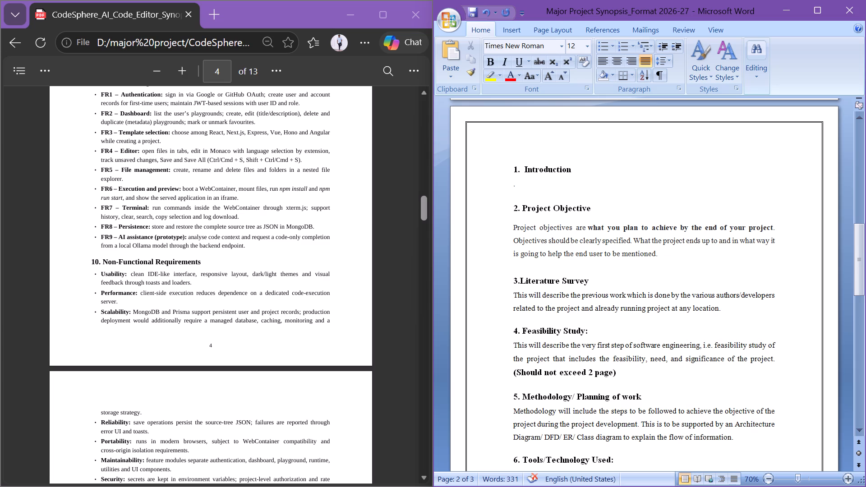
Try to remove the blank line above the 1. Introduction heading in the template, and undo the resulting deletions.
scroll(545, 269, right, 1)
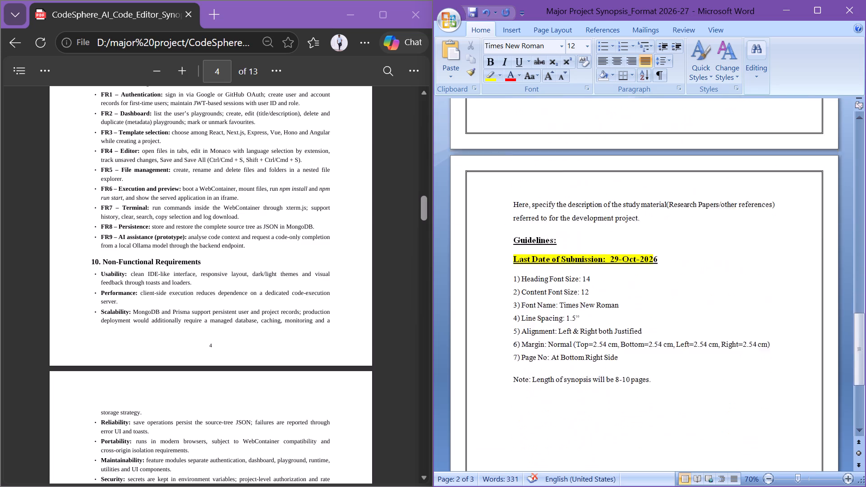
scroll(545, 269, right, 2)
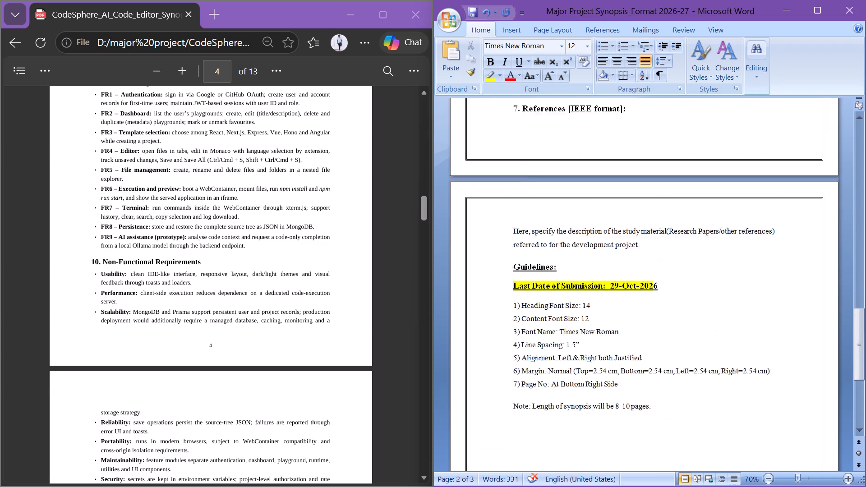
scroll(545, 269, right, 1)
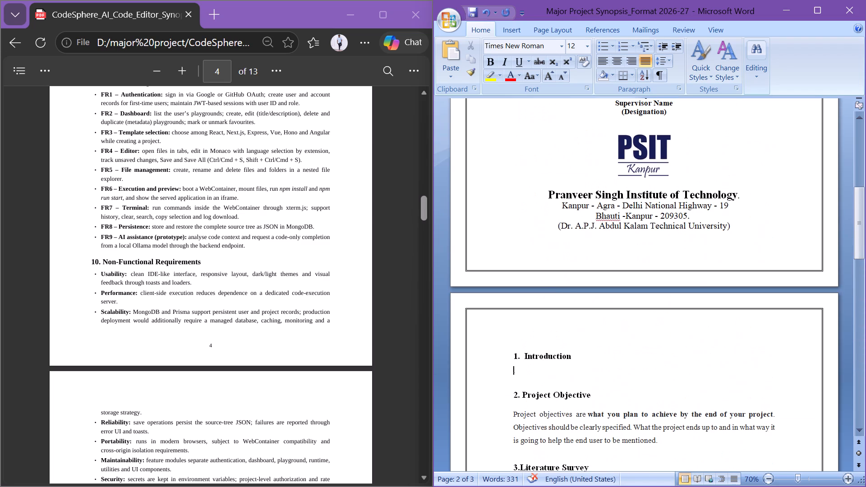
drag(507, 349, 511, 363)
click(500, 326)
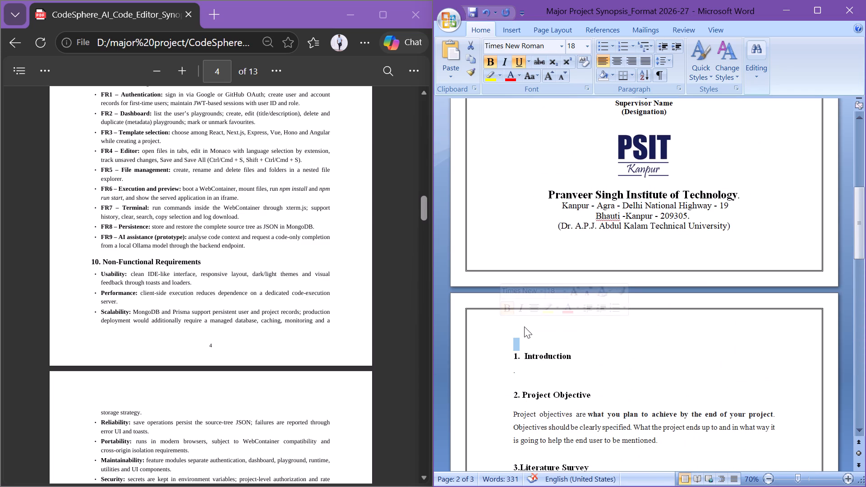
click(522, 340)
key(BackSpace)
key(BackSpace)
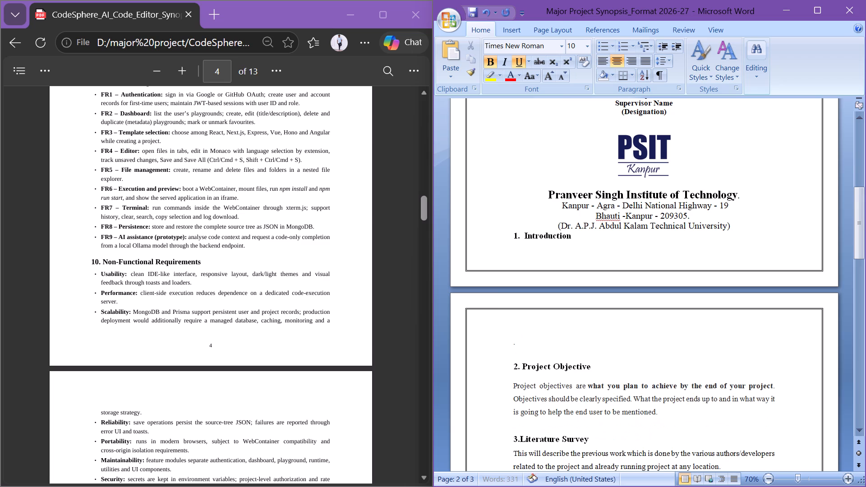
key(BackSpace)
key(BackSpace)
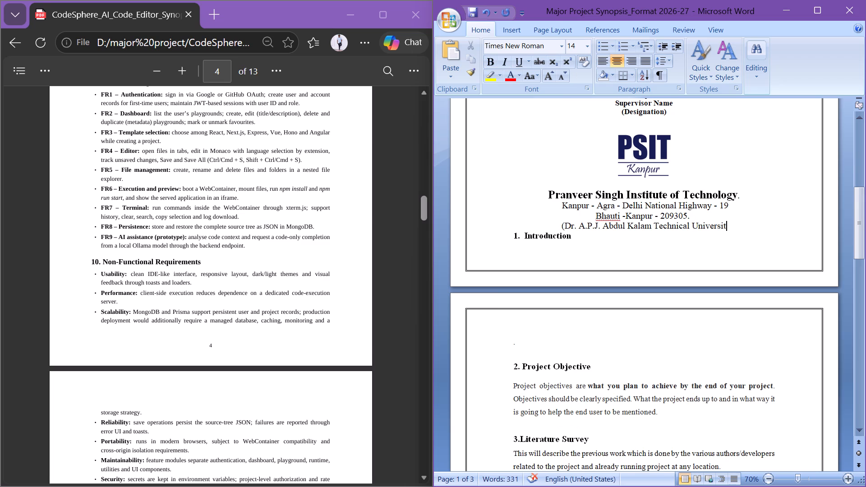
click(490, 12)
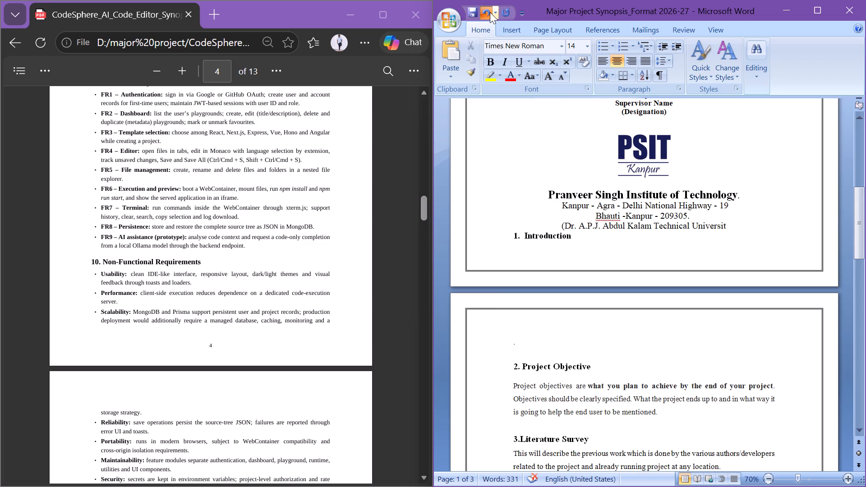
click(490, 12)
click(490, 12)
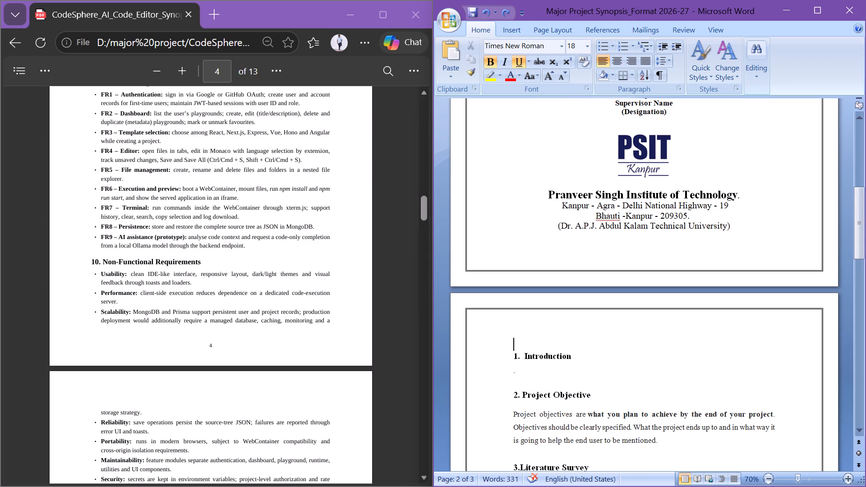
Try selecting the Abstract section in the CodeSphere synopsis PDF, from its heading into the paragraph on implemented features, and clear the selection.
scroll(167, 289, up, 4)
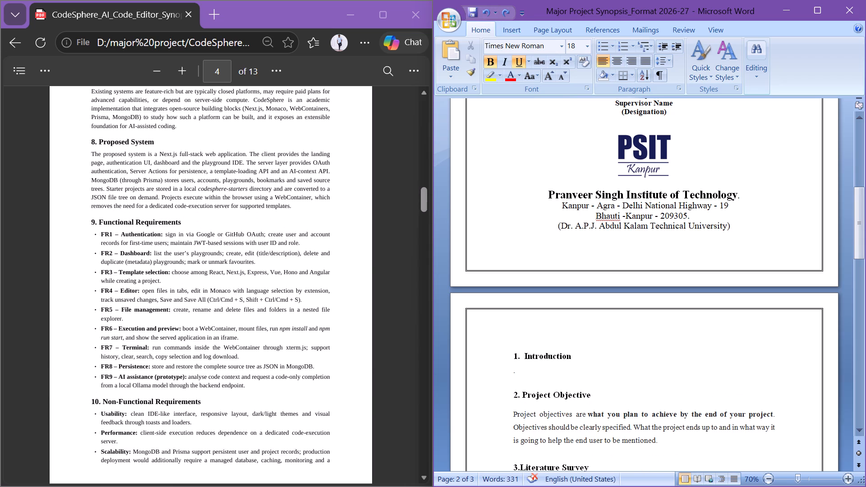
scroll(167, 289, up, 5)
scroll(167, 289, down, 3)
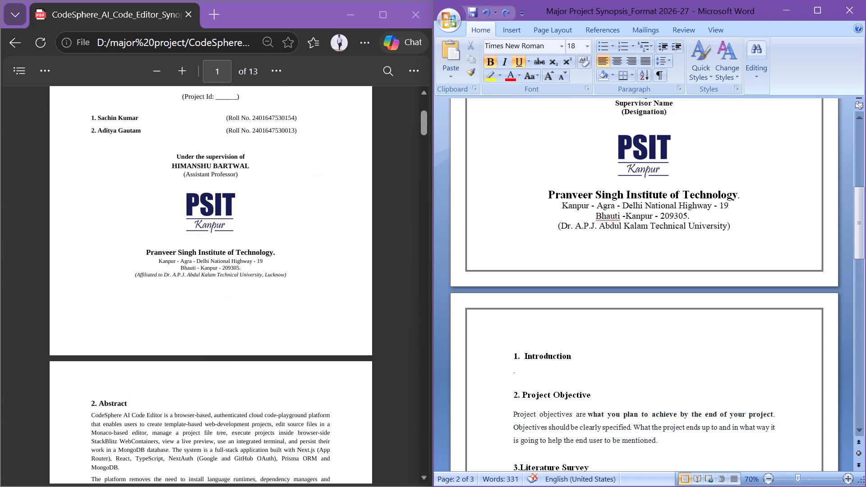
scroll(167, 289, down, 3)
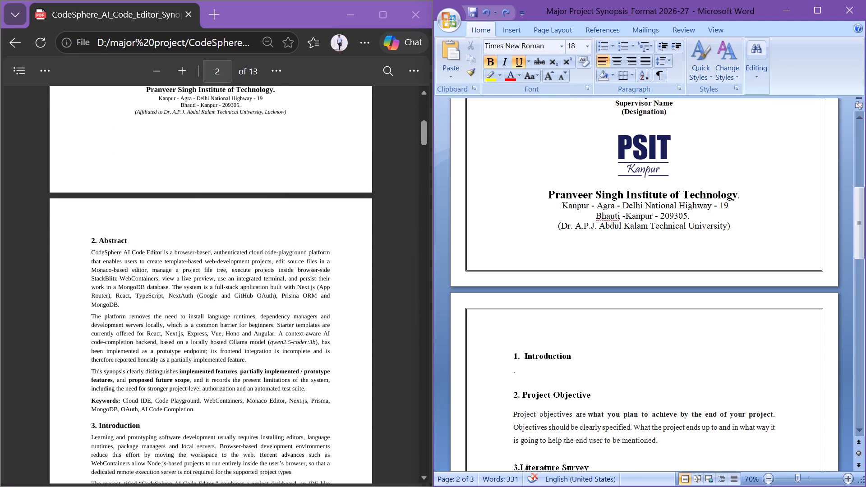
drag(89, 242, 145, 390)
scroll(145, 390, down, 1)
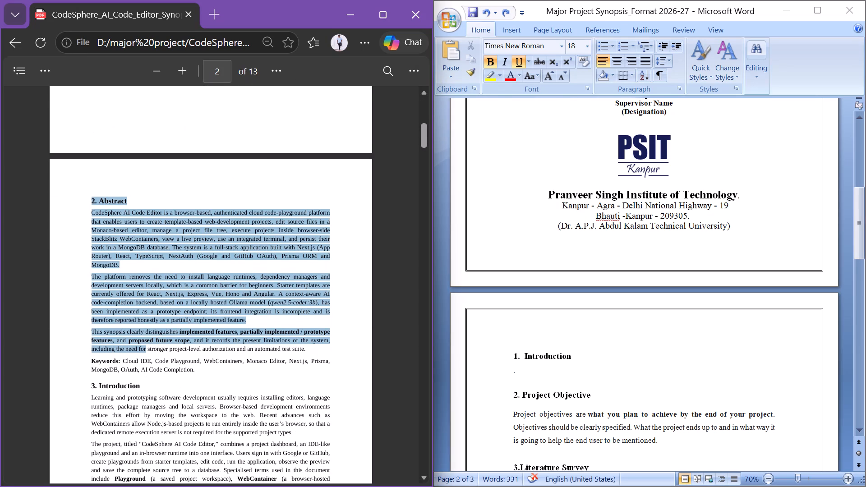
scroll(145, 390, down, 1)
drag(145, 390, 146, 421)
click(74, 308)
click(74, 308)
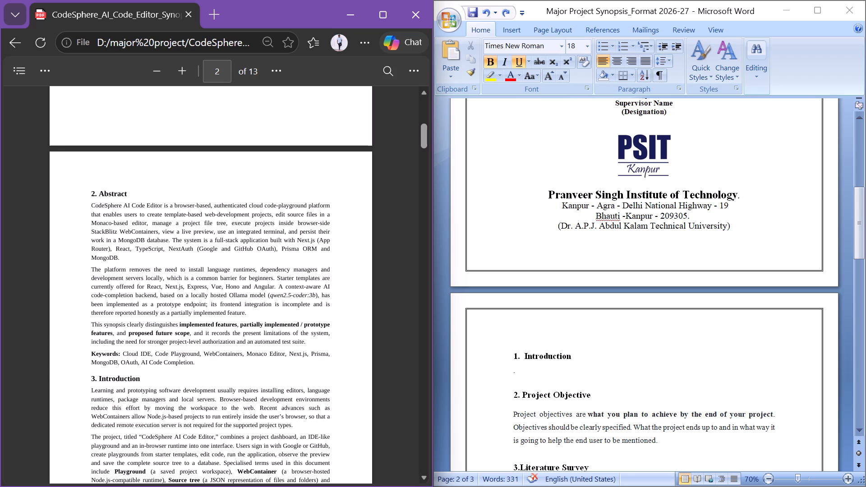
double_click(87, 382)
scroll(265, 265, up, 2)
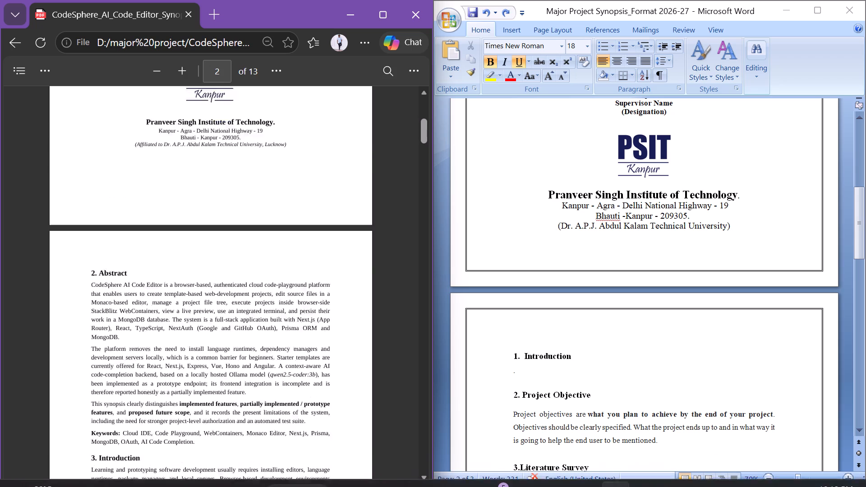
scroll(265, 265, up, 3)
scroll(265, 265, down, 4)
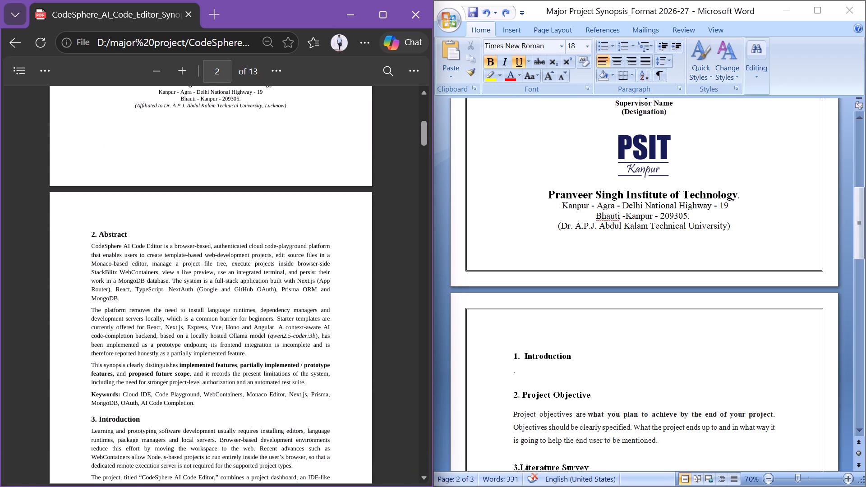
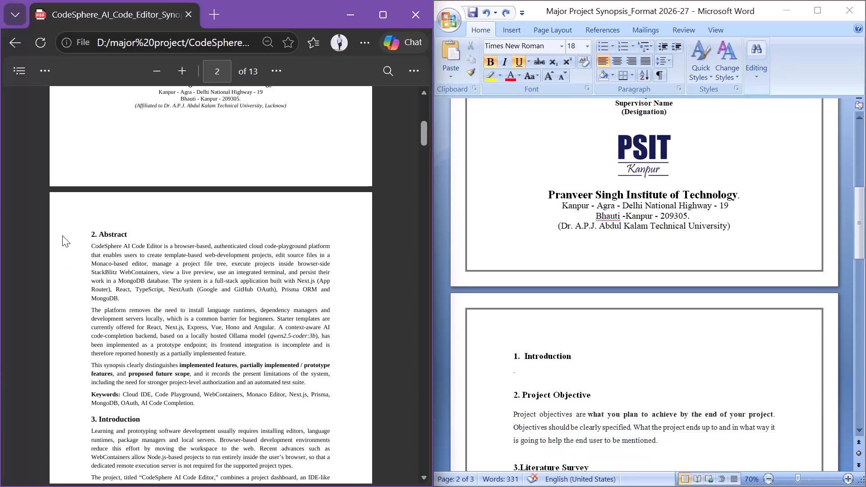
Copy the CodeSphere synopsis PDF text from the 2. Abstract heading through the last entry of 23. References / Bibliography Suggestions.
drag(85, 232, 97, 237)
drag(97, 237, 125, 279)
drag(92, 233, 189, 477)
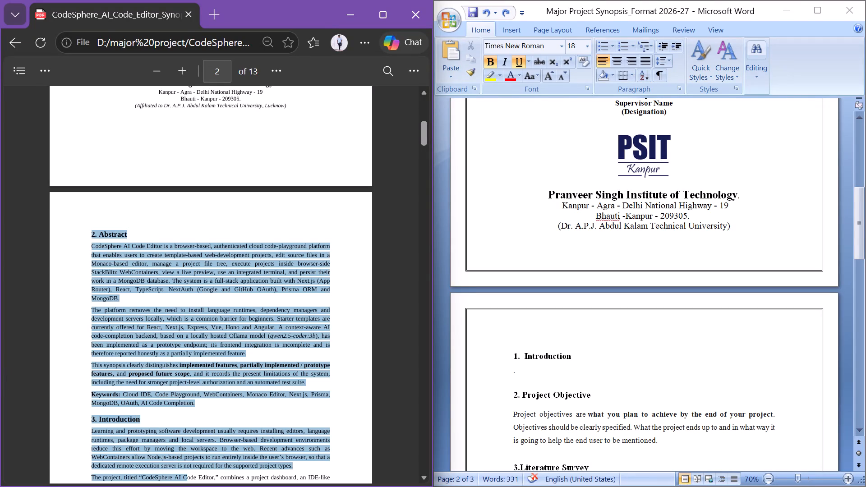
drag(189, 477, 326, 484)
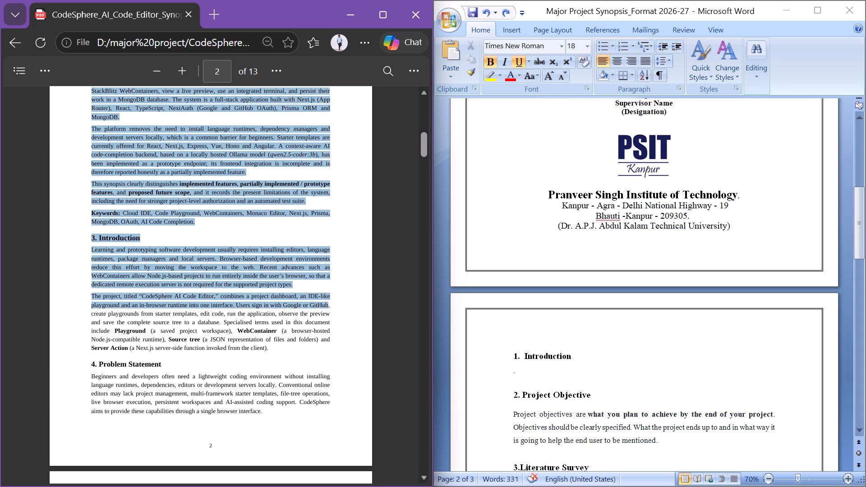
drag(326, 484, 303, 448)
scroll(329, 436, down, 8)
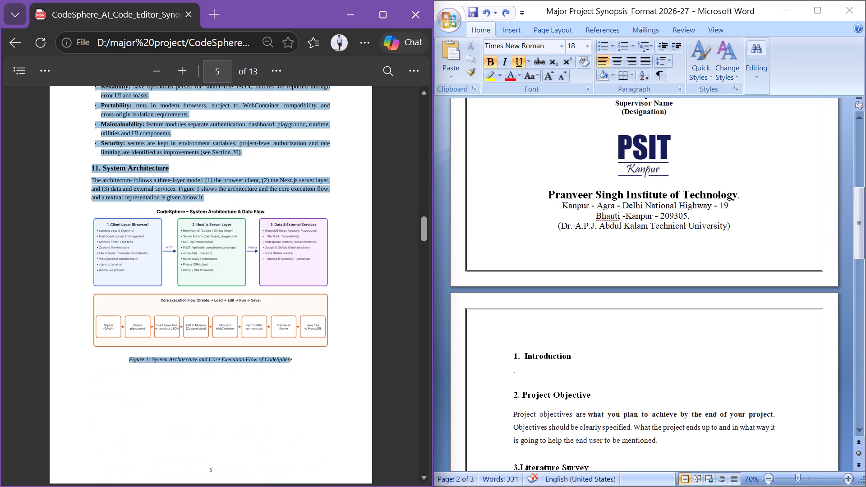
drag(303, 448, 309, 279)
scroll(303, 448, down, 1)
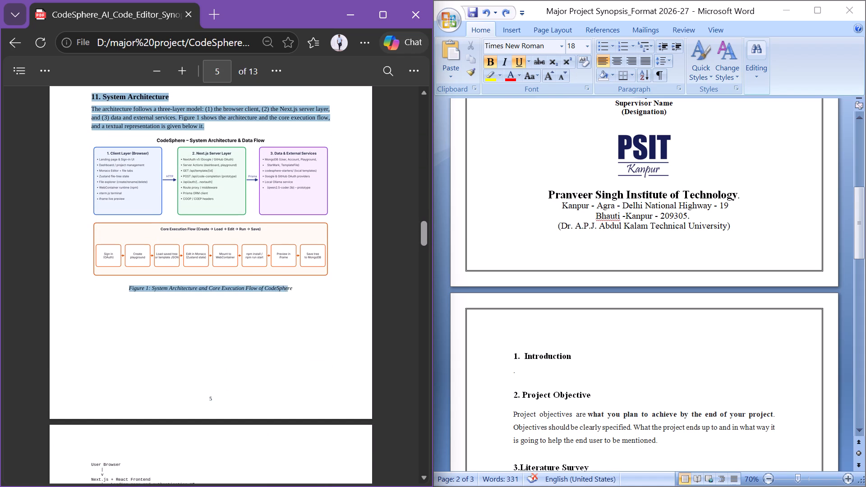
drag(309, 279, 253, 405)
scroll(287, 356, down, 3)
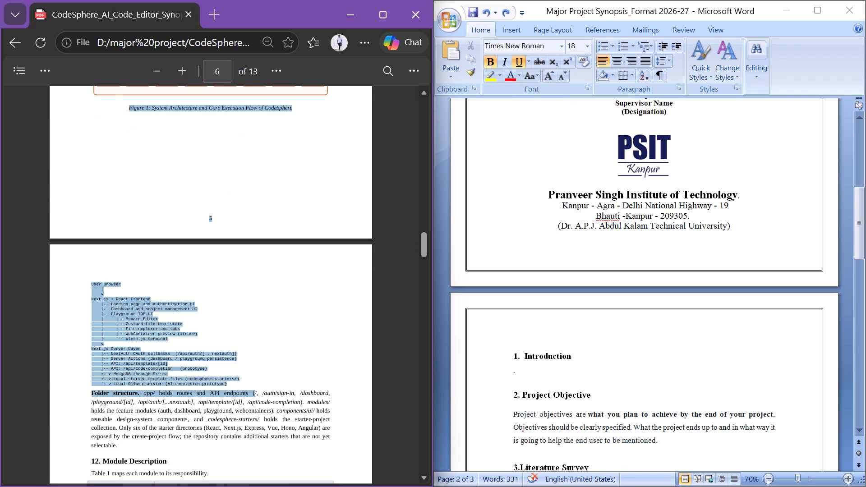
drag(253, 405, 235, 424)
scroll(253, 405, down, 3)
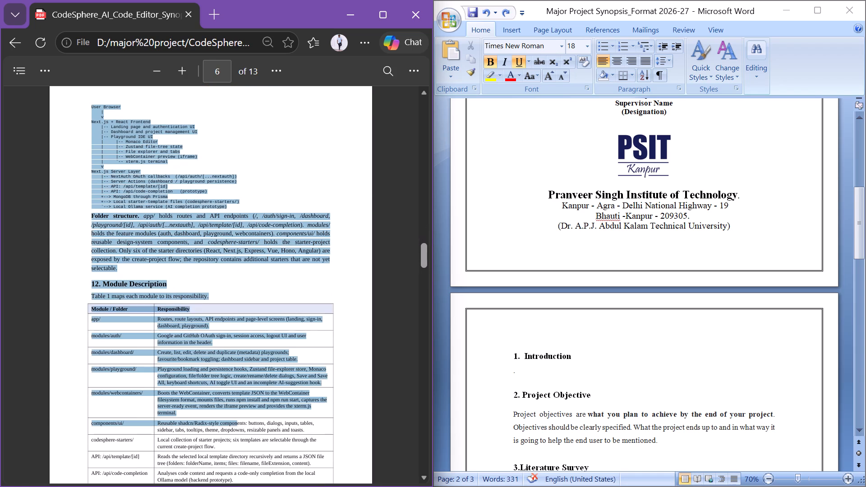
drag(235, 424, 236, 398)
scroll(235, 431, down, 4)
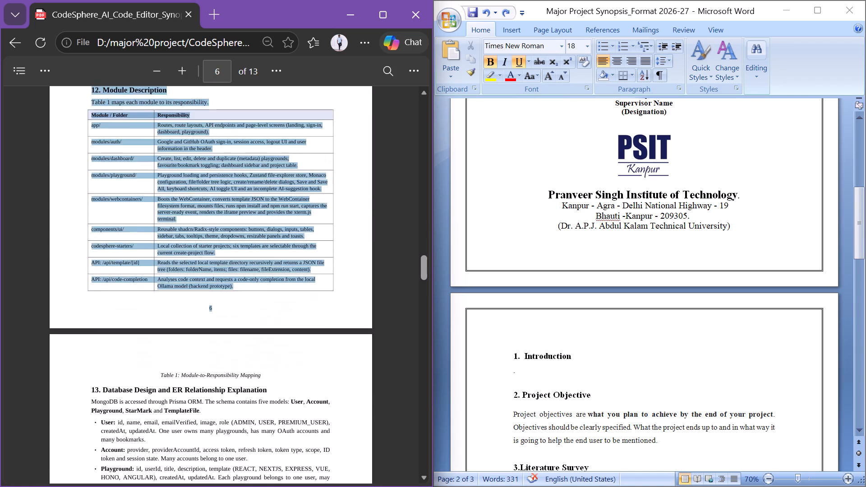
scroll(236, 398, down, 1)
drag(236, 398, 215, 459)
scroll(223, 426, down, 3)
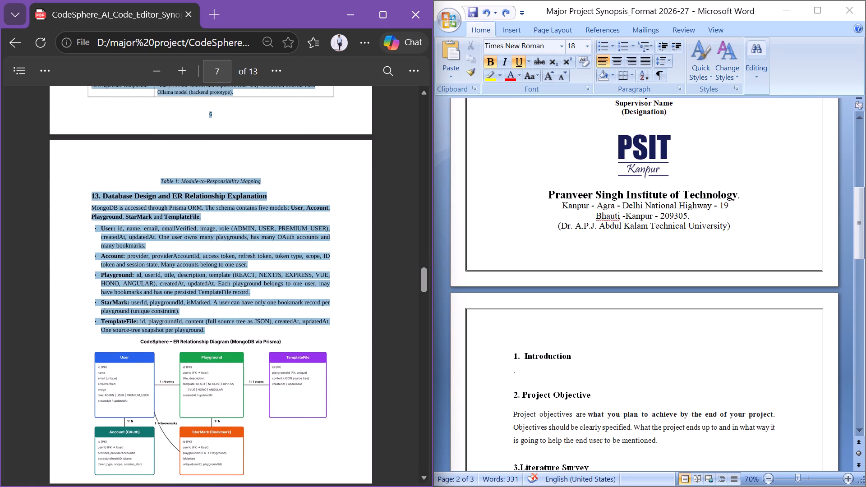
drag(215, 459, 206, 479)
scroll(215, 459, down, 2)
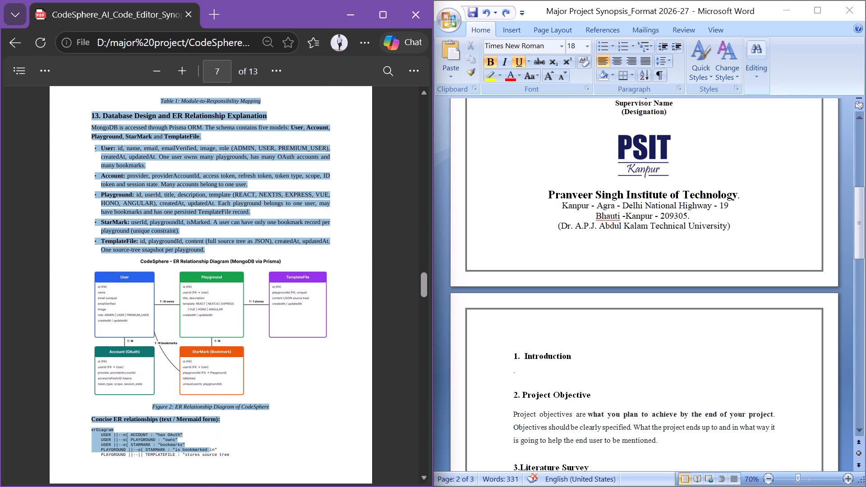
drag(206, 479, 211, 472)
scroll(206, 479, down, 7)
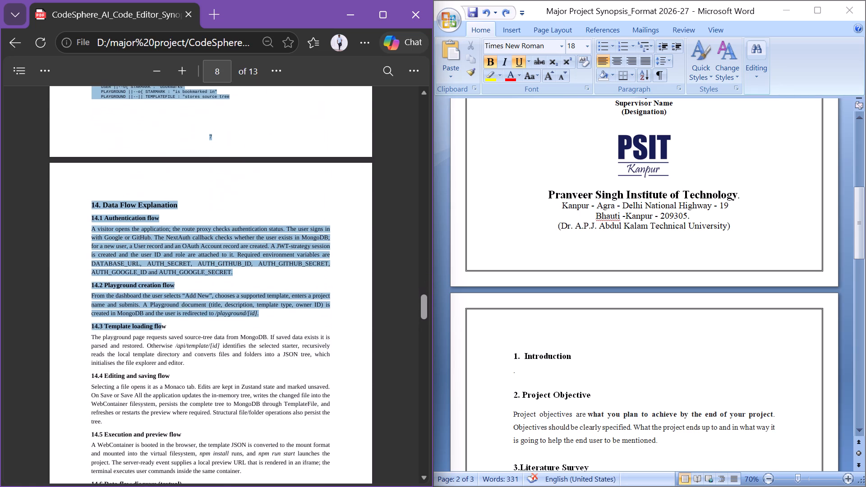
drag(211, 472, 208, 486)
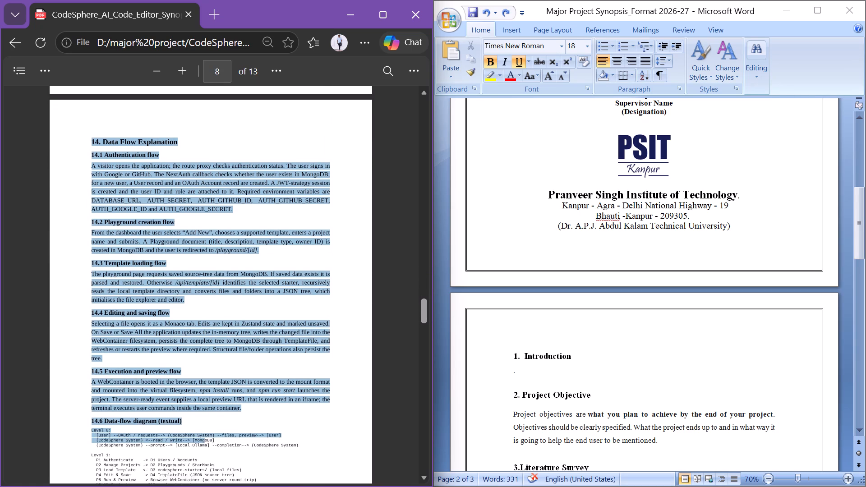
drag(208, 486, 209, 429)
scroll(208, 486, down, 2)
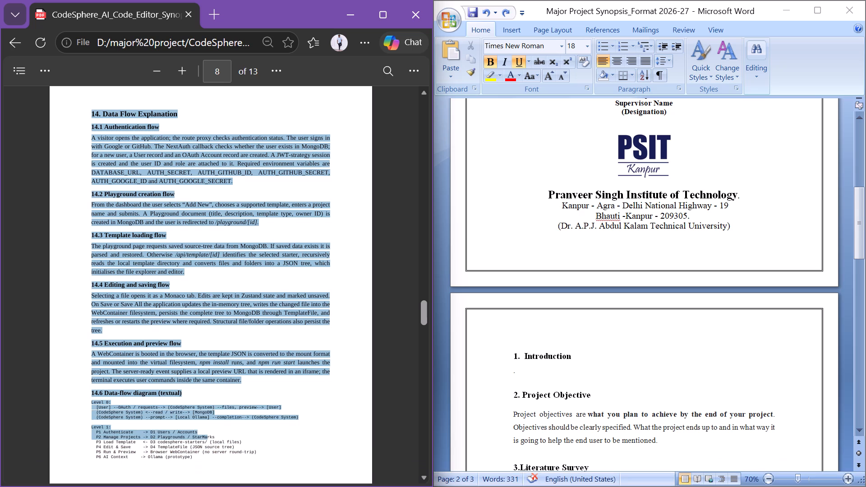
drag(209, 429, 203, 454)
scroll(209, 429, down, 5)
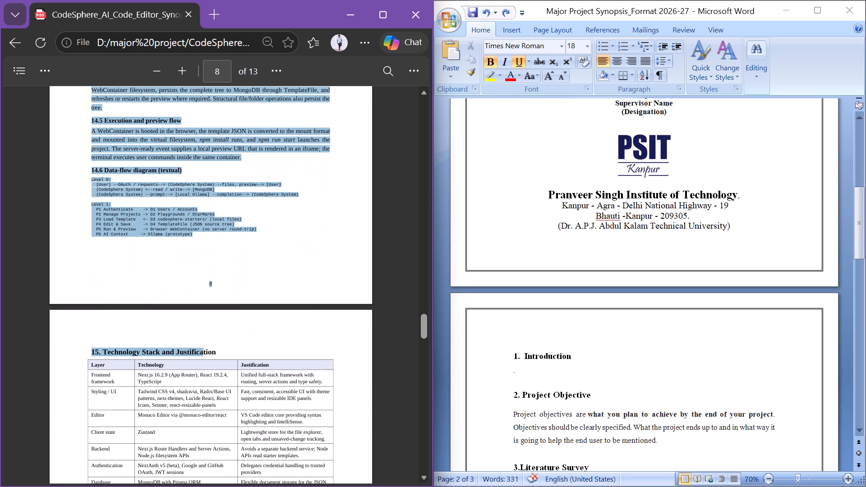
drag(203, 454, 245, 462)
scroll(240, 448, down, 3)
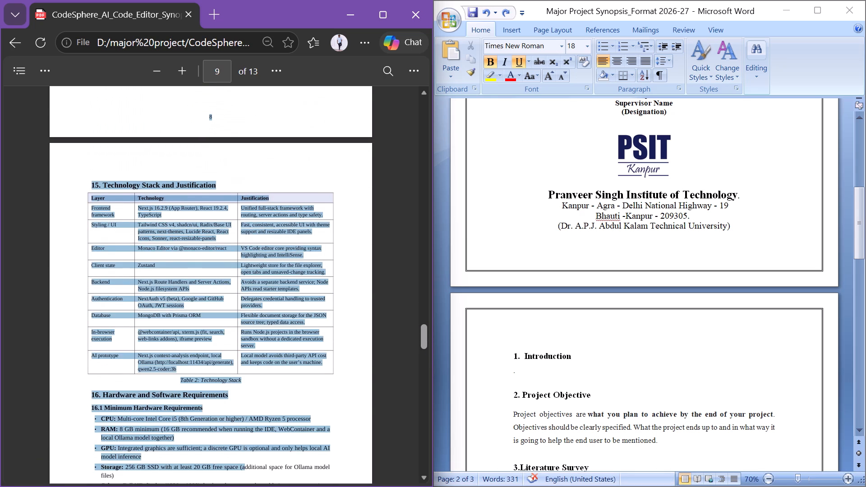
drag(245, 462, 258, 469)
scroll(245, 462, down, 7)
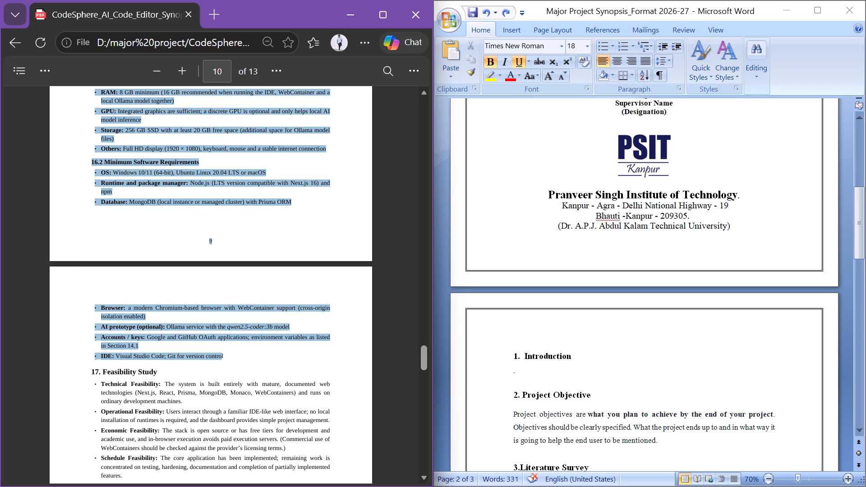
drag(258, 469, 231, 462)
scroll(258, 469, down, 6)
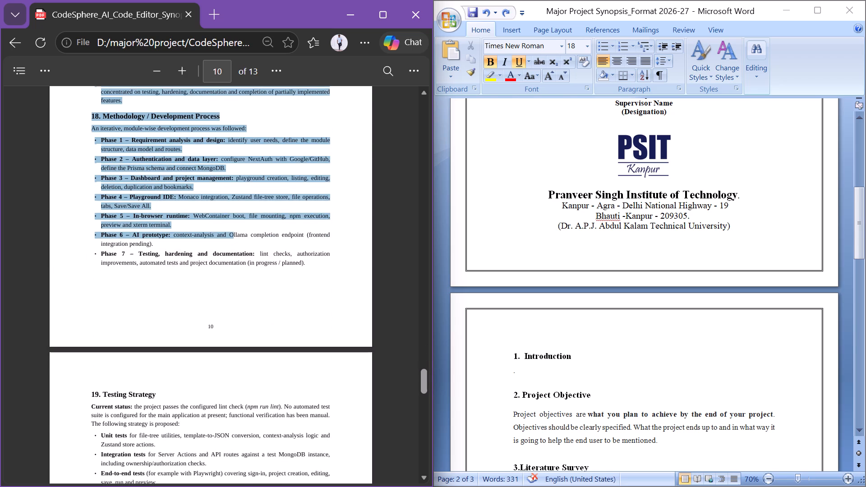
drag(231, 462, 223, 444)
scroll(225, 482, down, 4)
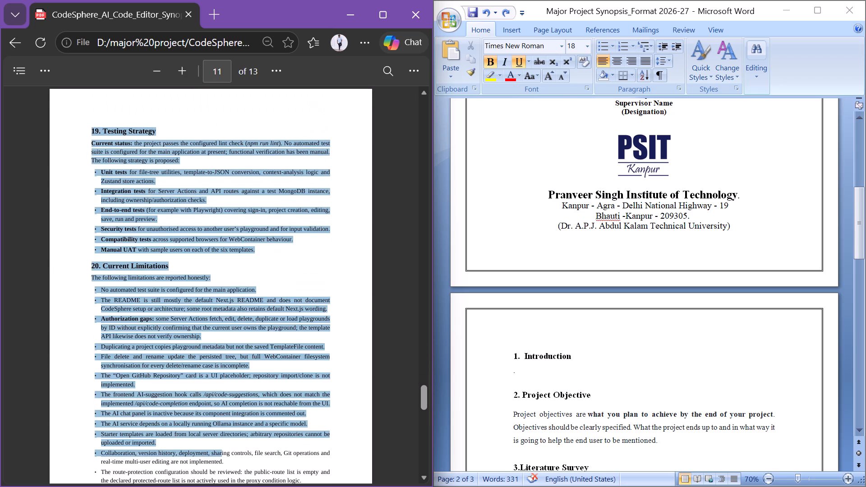
drag(223, 444, 221, 465)
scroll(223, 444, down, 6)
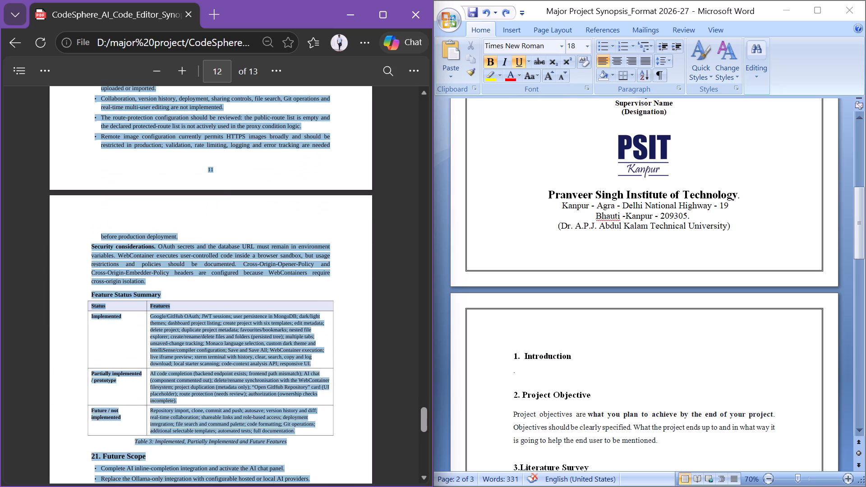
drag(221, 465, 221, 477)
scroll(221, 465, down, 5)
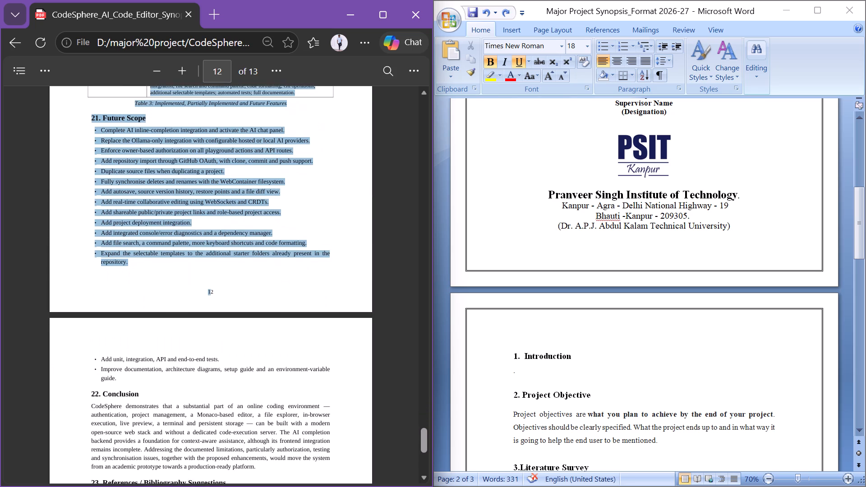
drag(221, 477, 221, 486)
scroll(221, 486, down, 3)
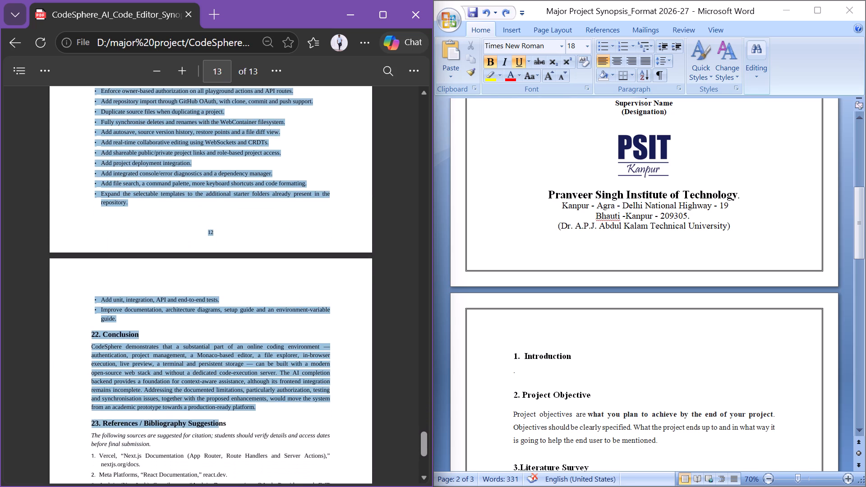
drag(221, 486, 235, 431)
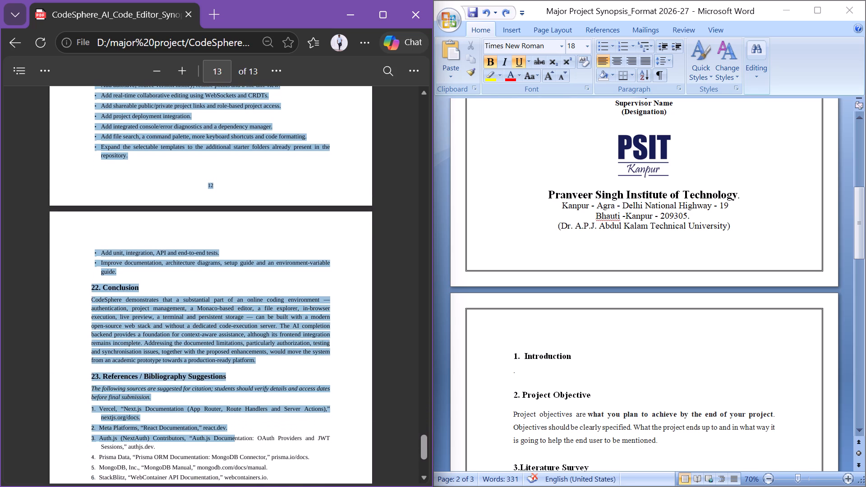
drag(235, 431, 288, 442)
scroll(235, 431, down, 3)
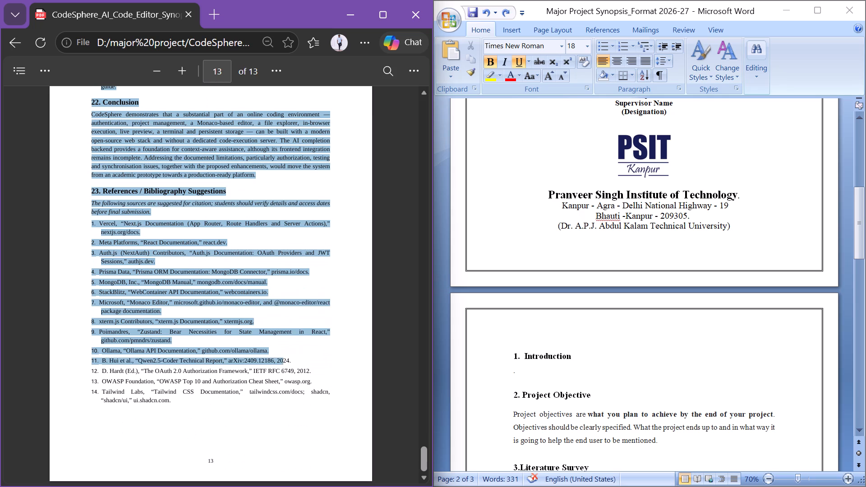
drag(288, 442, 298, 468)
drag(298, 468, 254, 474)
key(ctrl+c)
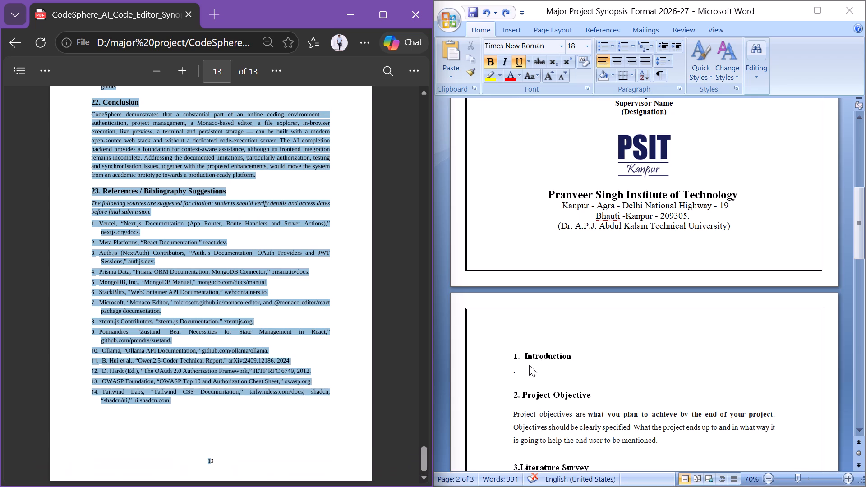
Delete the 1. Introduction heading and its number from the template, and add blank lines so the insertion point starts page 2.
drag(587, 349, 569, 355)
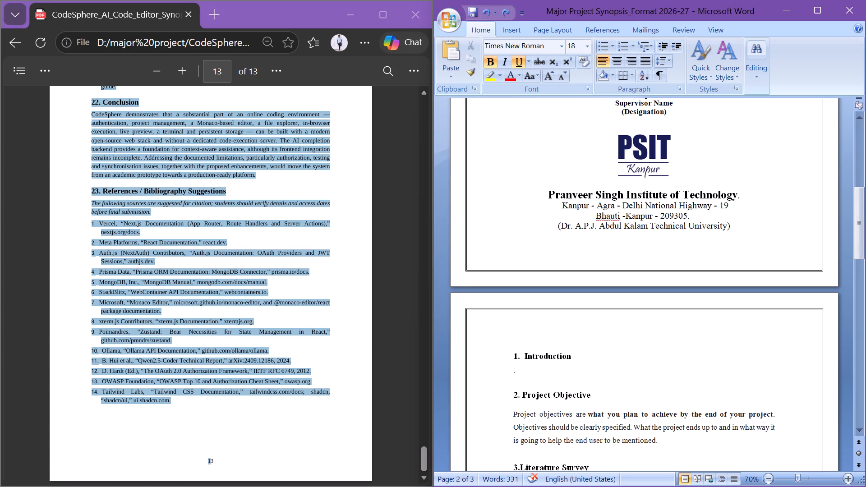
click(569, 355)
key(BackSpace)
key(BackSpace)
key(BackSpace)
key(BackSpace)
key(BackSpace)
key(BackSpace)
key(BackSpace)
key(BackSpace)
key(BackSpace)
key(BackSpace)
key(BackSpace)
key(BackSpace)
key(BackSpace)
key(BackSpace)
key(BackSpace)
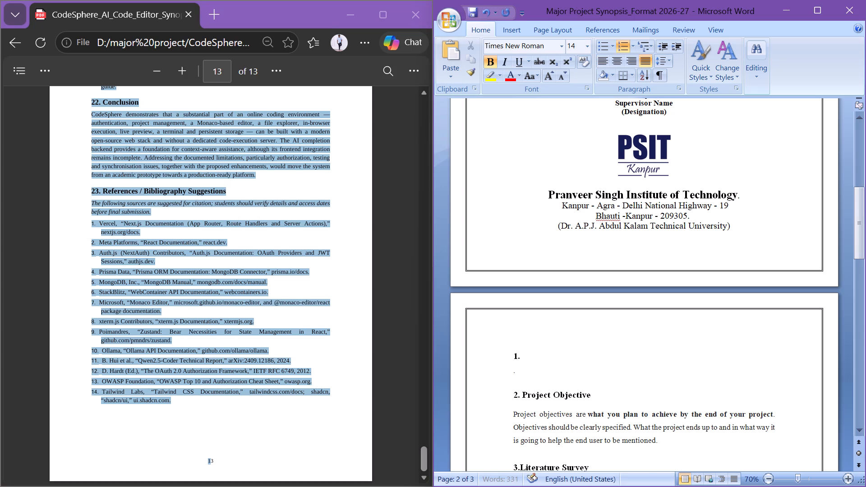
key(BackSpace)
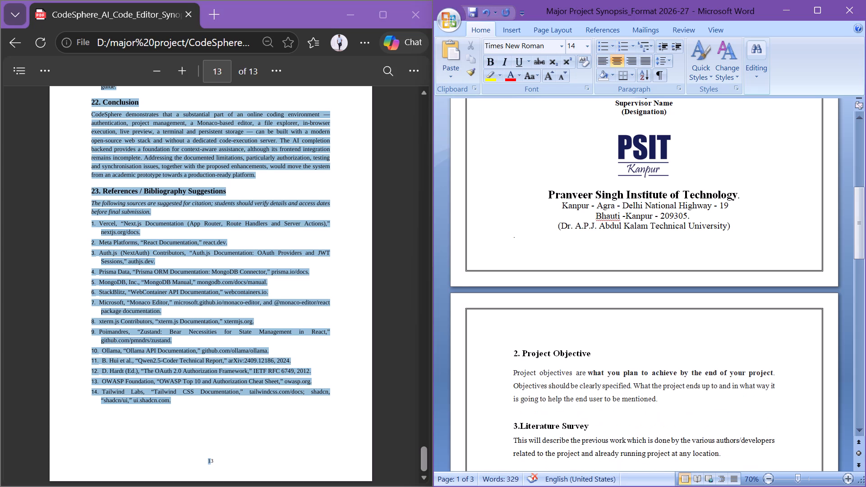
key(Return)
key(Return)
key(Return)
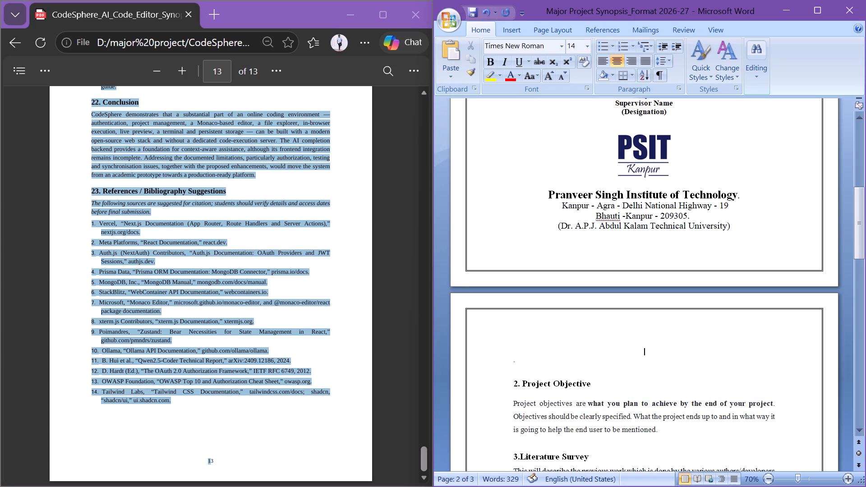
key(BackSpace)
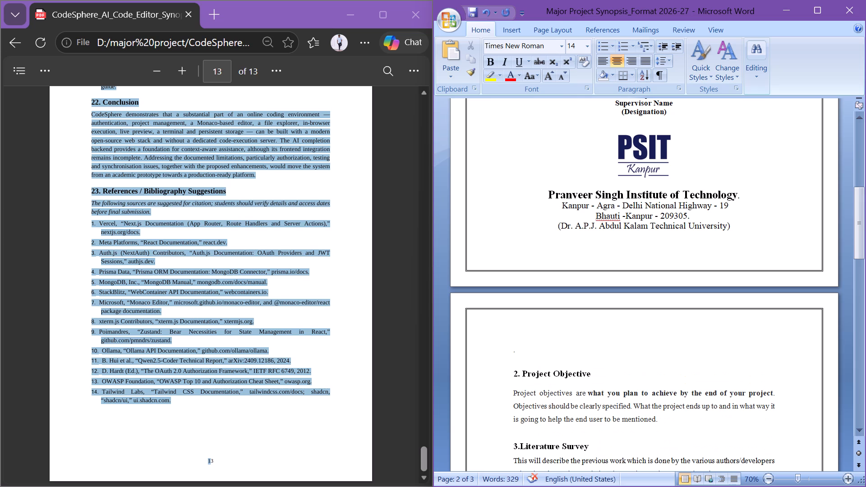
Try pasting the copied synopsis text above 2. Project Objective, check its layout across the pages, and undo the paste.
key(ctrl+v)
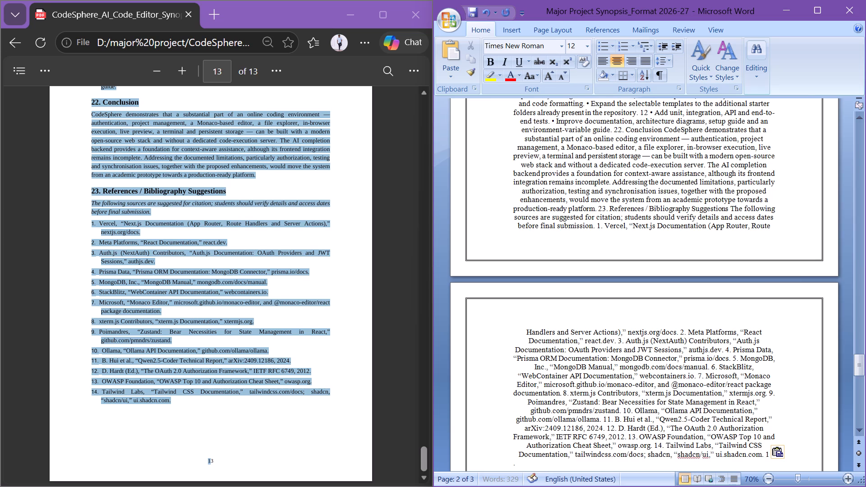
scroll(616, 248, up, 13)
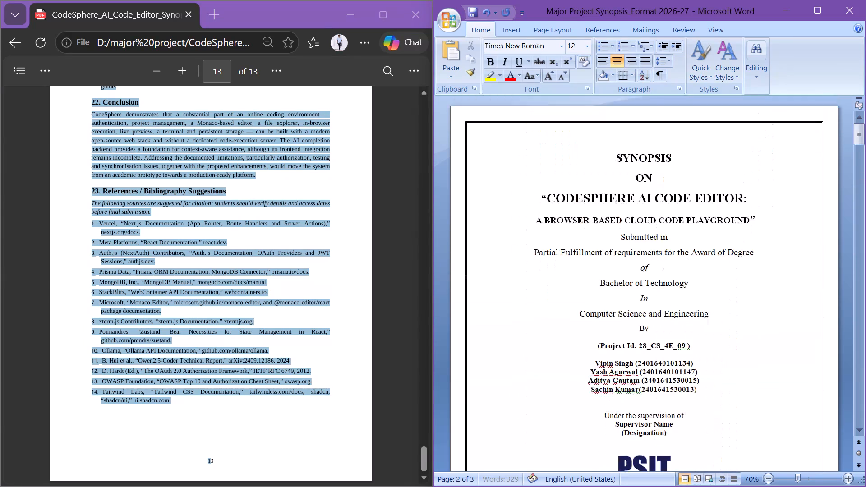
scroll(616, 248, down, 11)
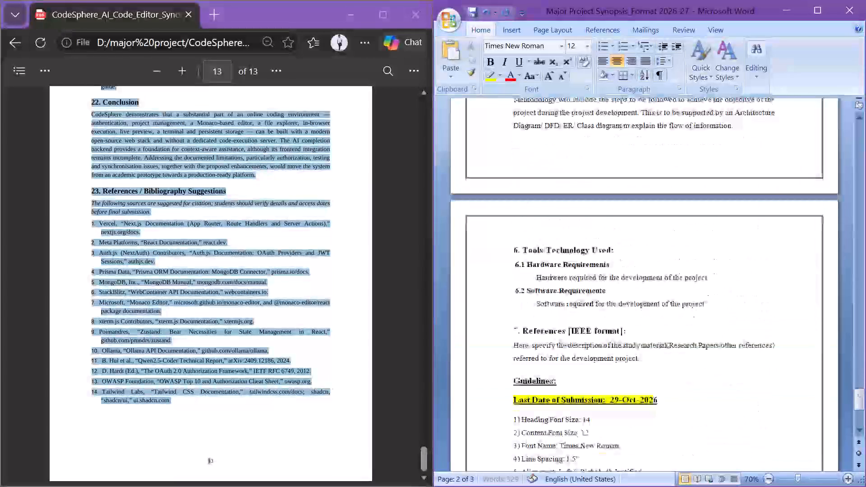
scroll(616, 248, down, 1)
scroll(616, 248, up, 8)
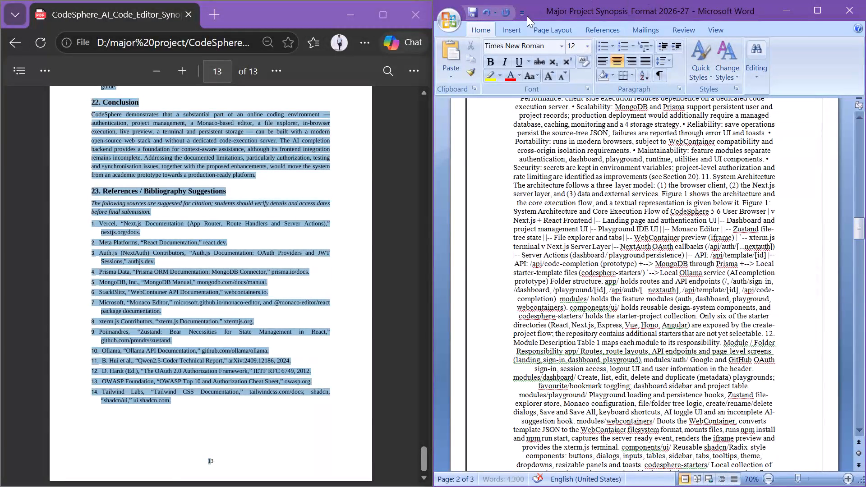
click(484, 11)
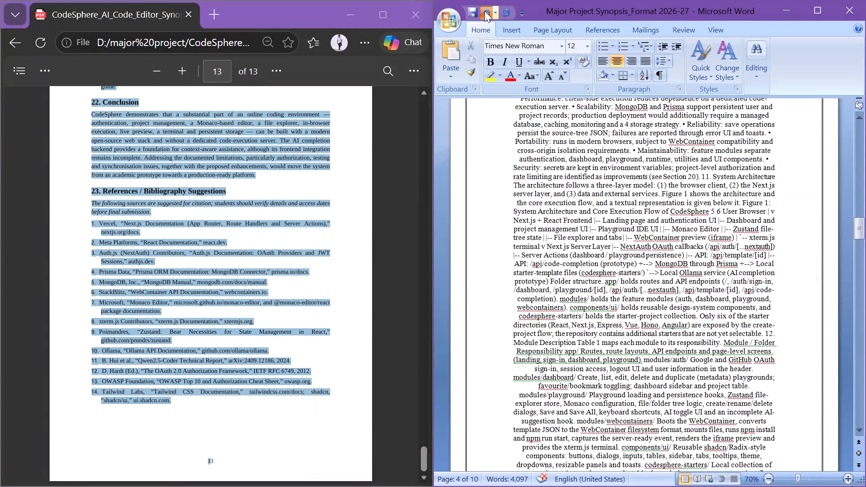
Check the Word template's cover page and the start of the page holding 2. Project Objective.
scroll(588, 288, up, 1)
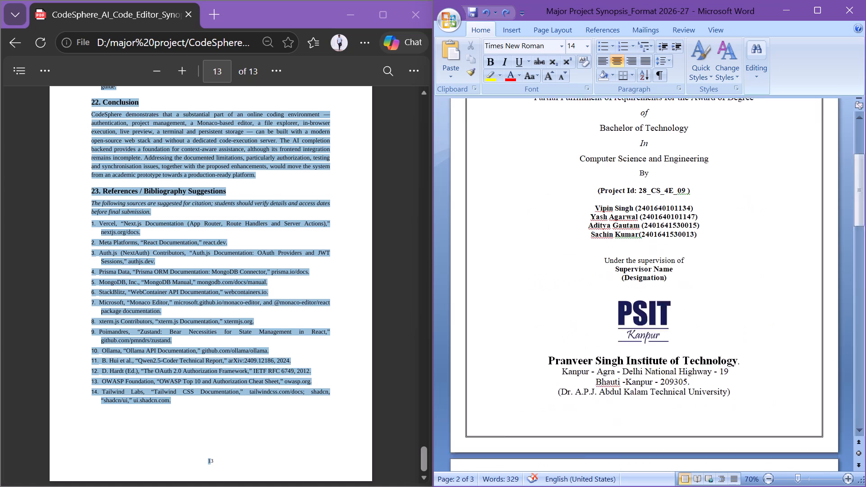
scroll(588, 288, up, 2)
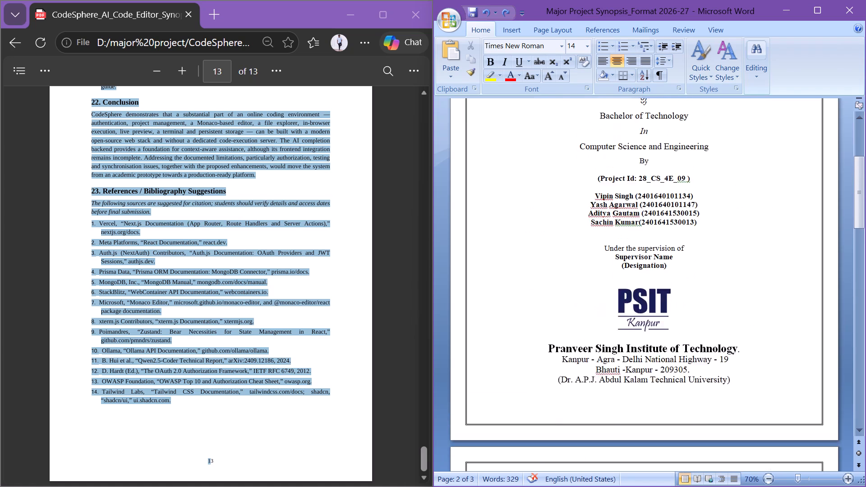
scroll(588, 288, up, 1)
scroll(588, 288, down, 1)
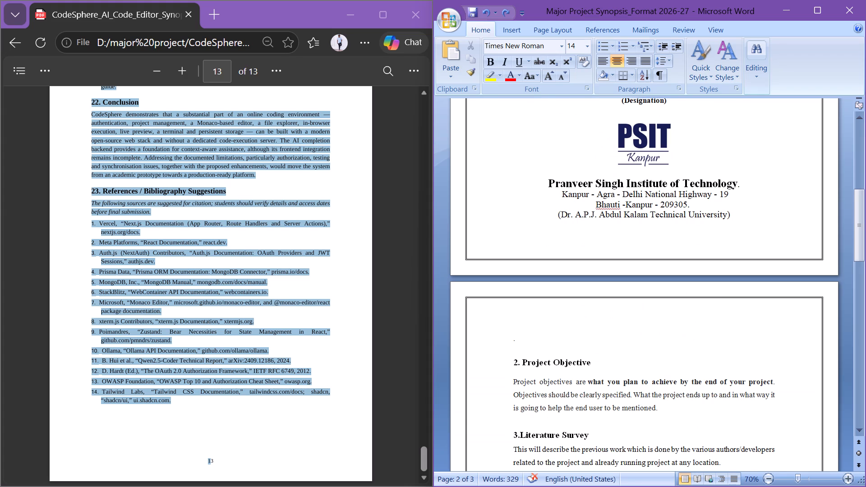
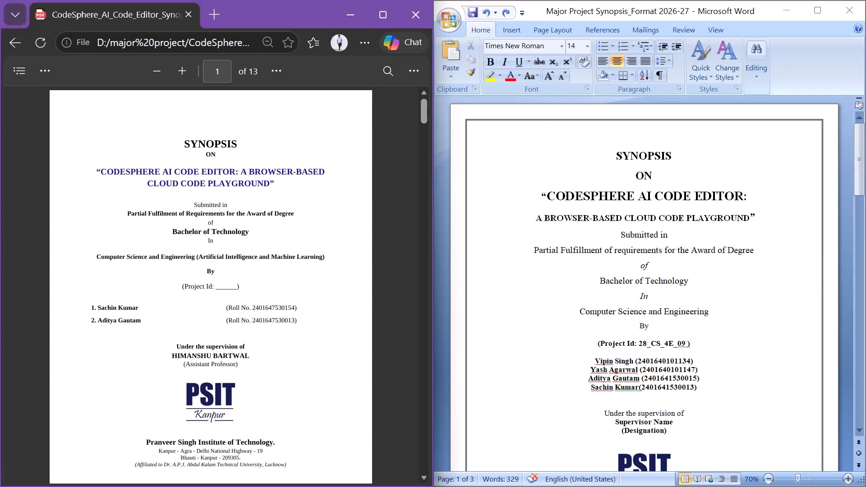
Look over the CodeSphere synopsis PDF's cover page and start of the Abstract, and switch to the mohan folder in File Explorer.
scroll(220, 275, down, 3)
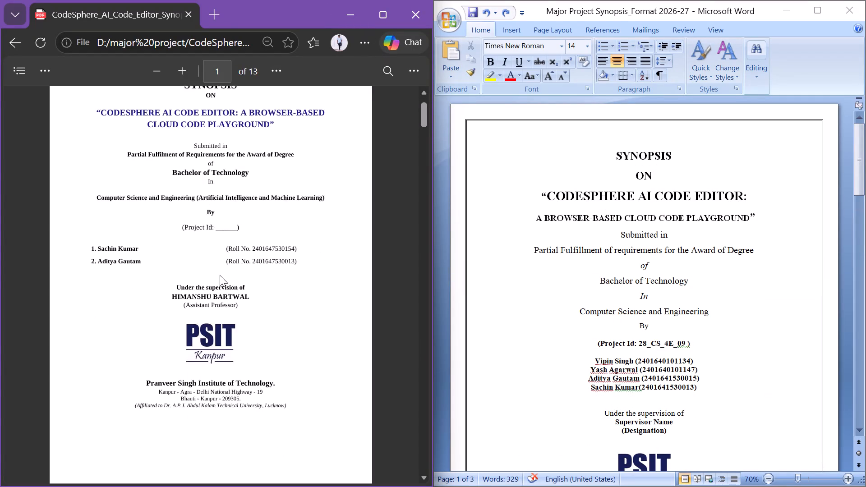
scroll(220, 275, down, 2)
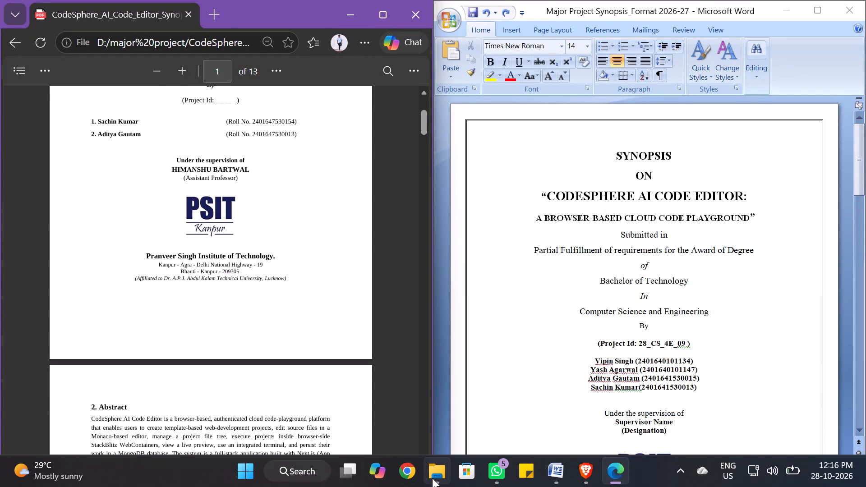
click(432, 478)
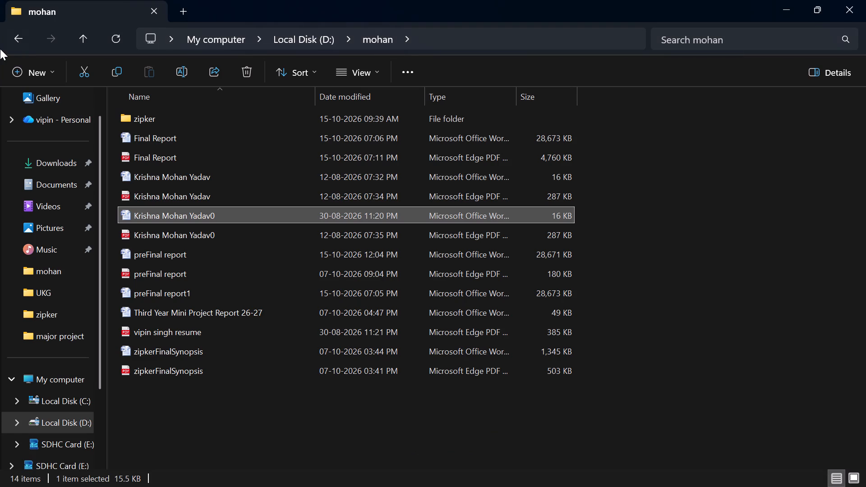
Open the Word document CodeSphere_AI_Code_Editor_Synopsis.pdf boss from the major project folder on drive D and skim its pages.
click(23, 39)
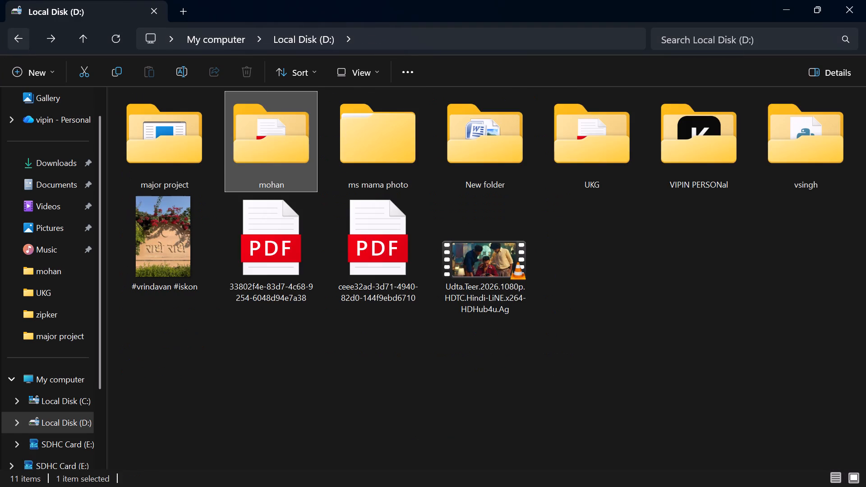
double_click(187, 150)
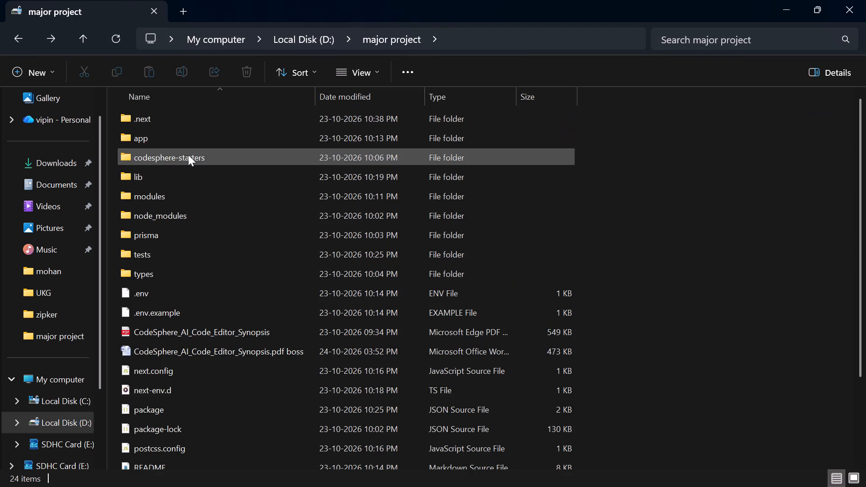
double_click(211, 346)
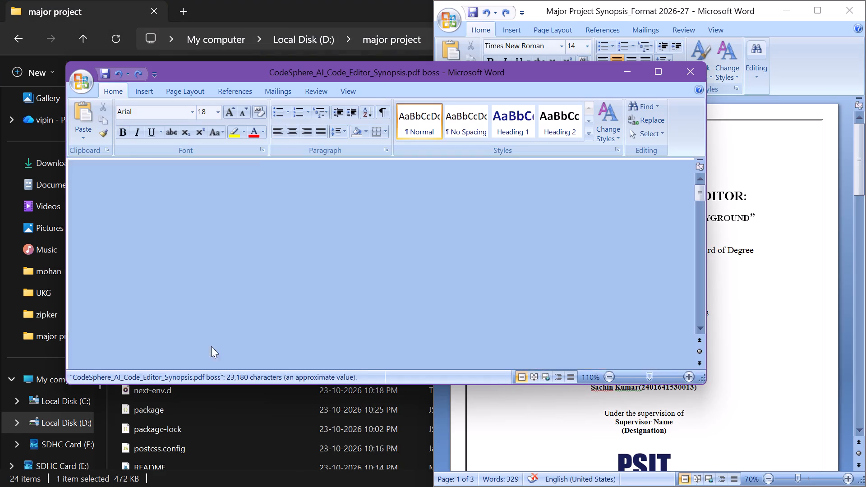
scroll(479, 291, down, 1)
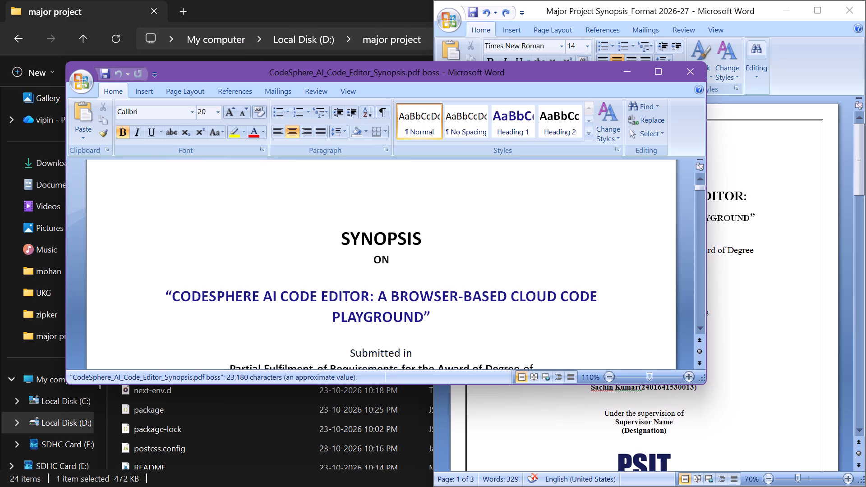
scroll(479, 291, down, 5)
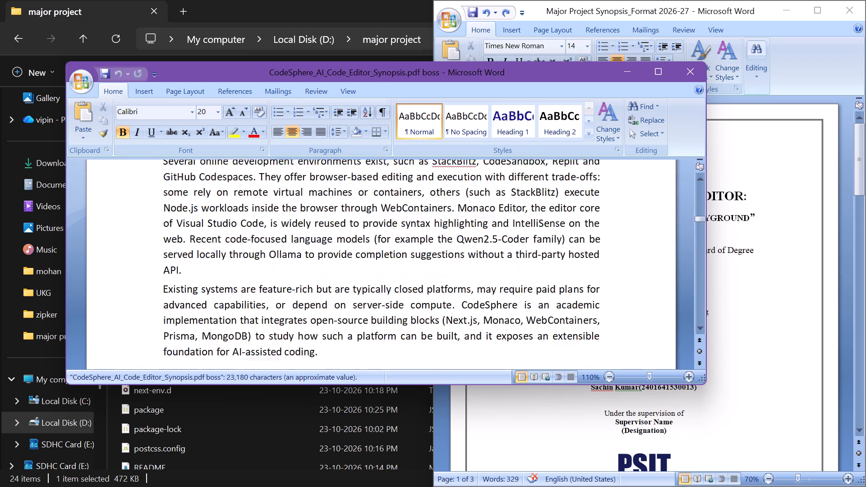
scroll(479, 286, down, 1)
scroll(479, 286, up, 4)
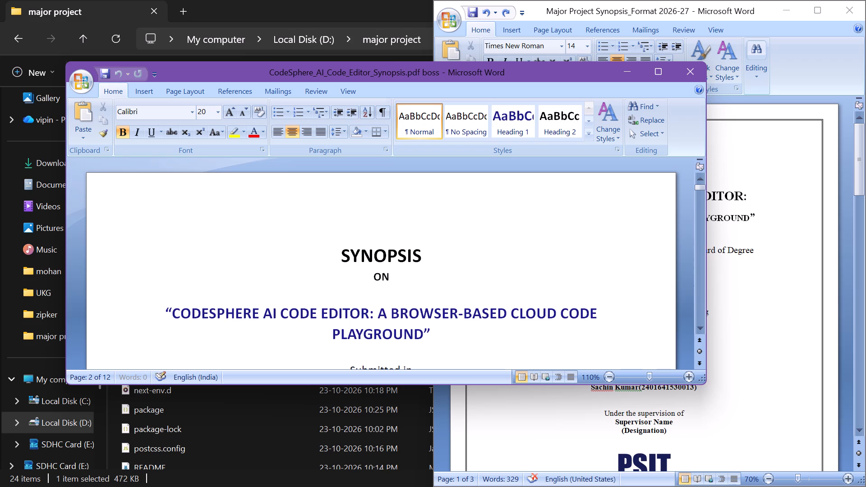
click(622, 71)
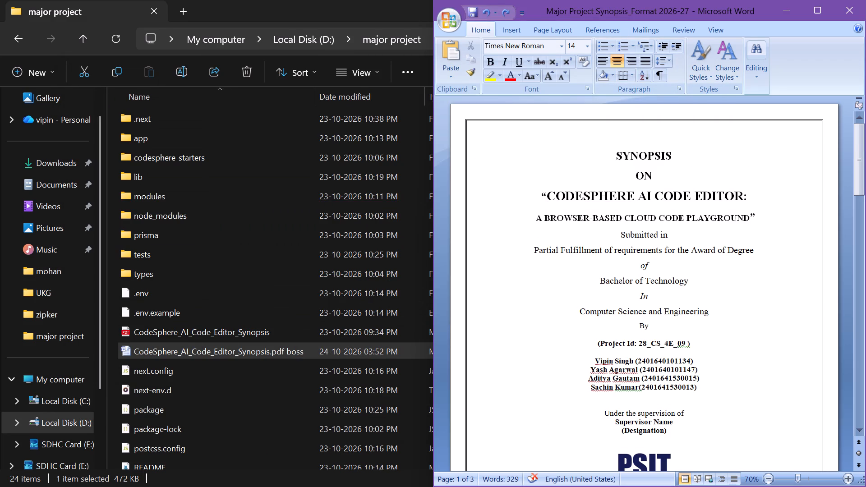
Review the template's numbered sections from 2. Project Objective through the formatting Guidelines page.
scroll(656, 215, down, 1)
scroll(656, 215, up, 1)
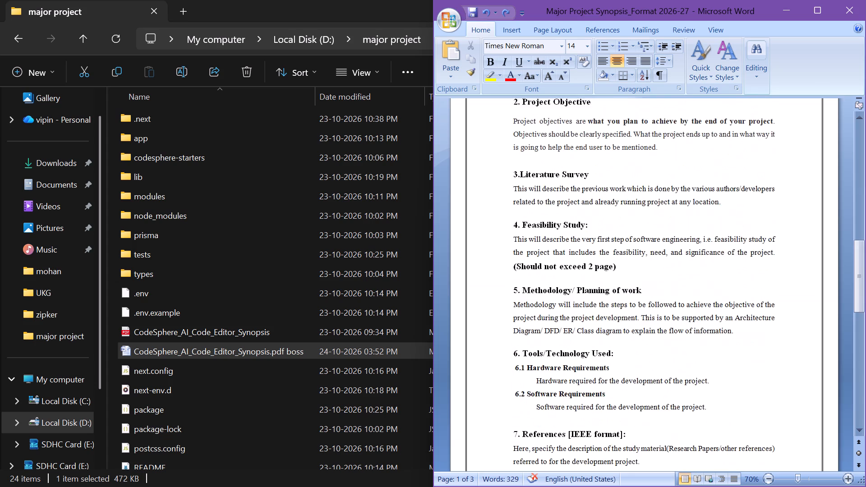
scroll(656, 215, up, 2)
click(648, 208)
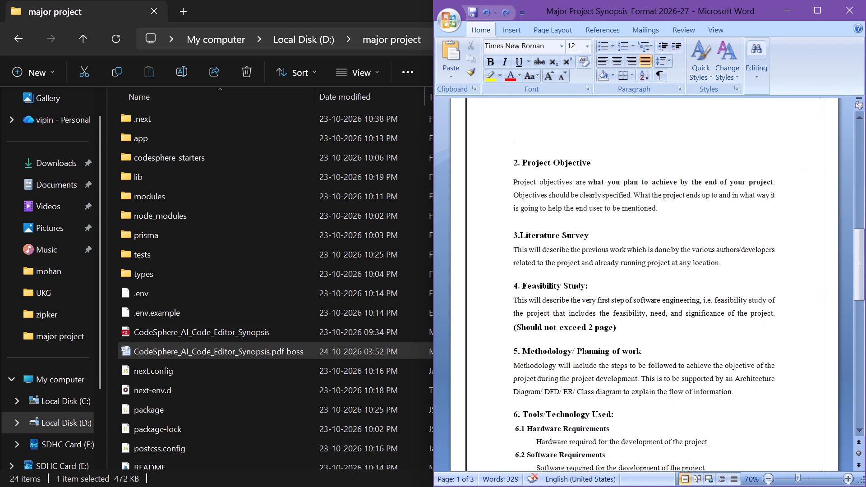
click(655, 206)
click(631, 201)
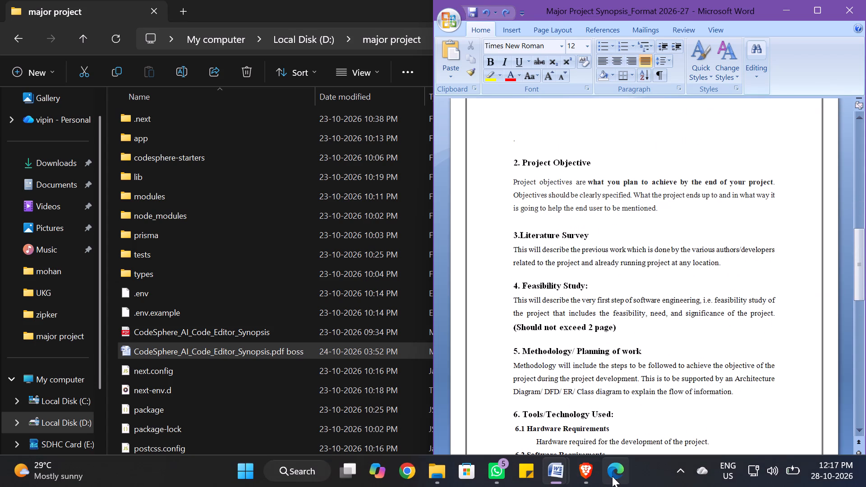
scroll(695, 225, down, 5)
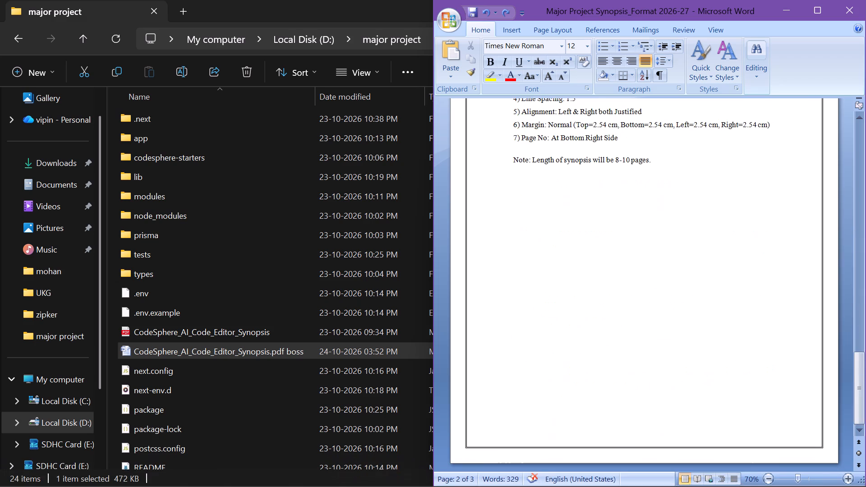
scroll(695, 225, up, 1)
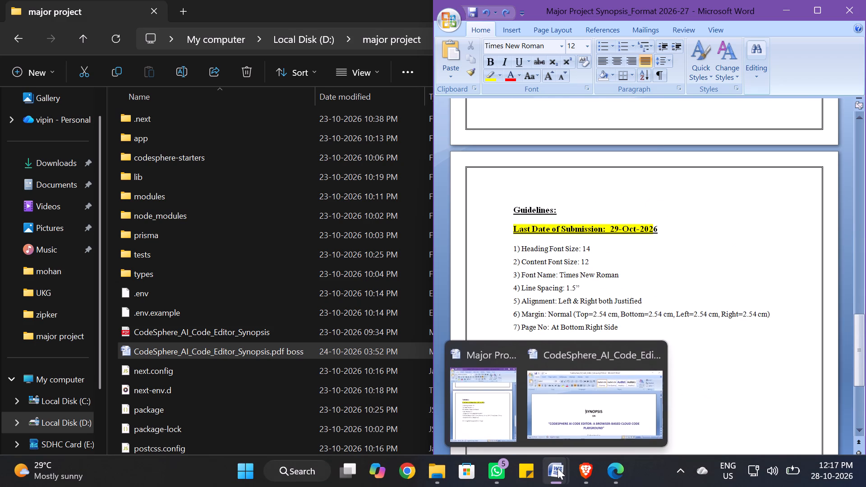
Arrange the CodeSphere synopsis document side by side with the template and set its zoom to 70%.
click(559, 413)
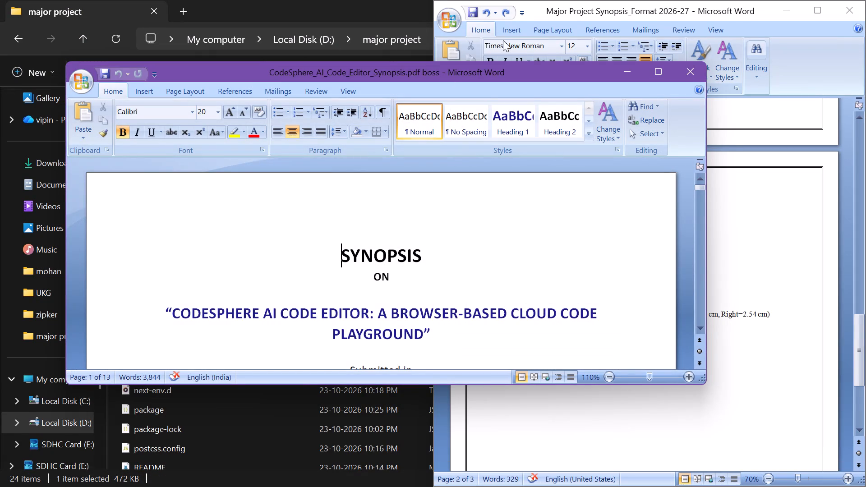
drag(537, 77, 417, 14)
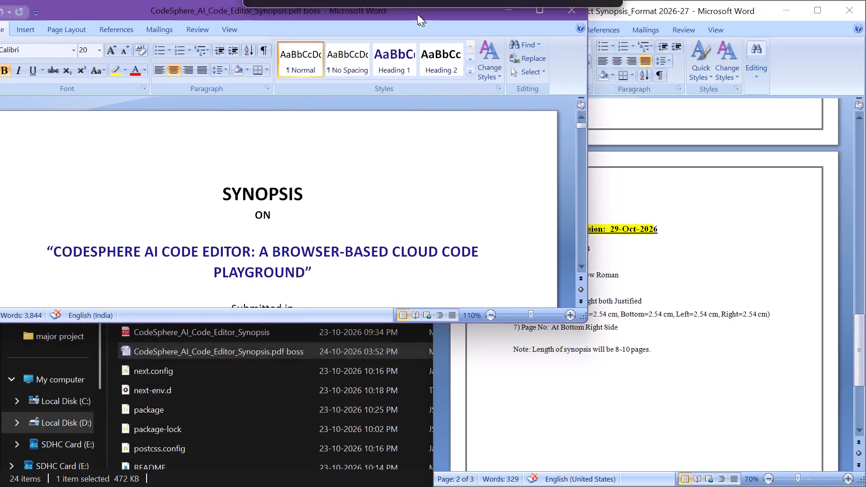
drag(417, 14, 258, 36)
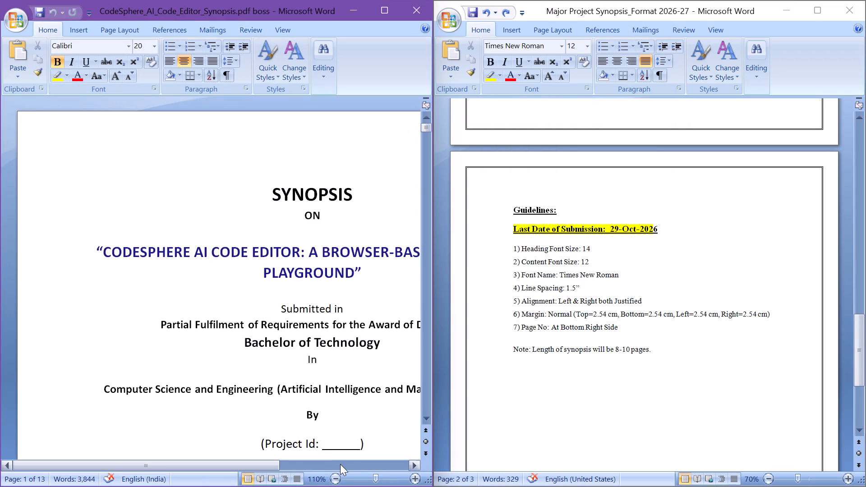
triple_click(334, 479)
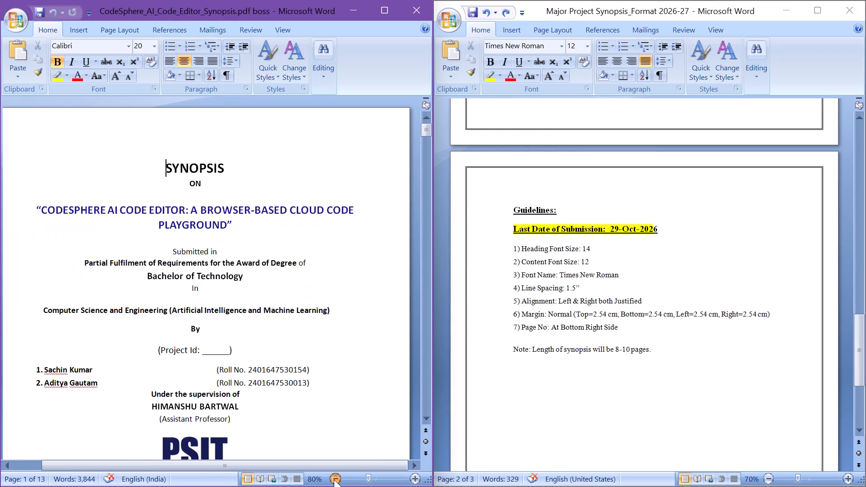
click(334, 479)
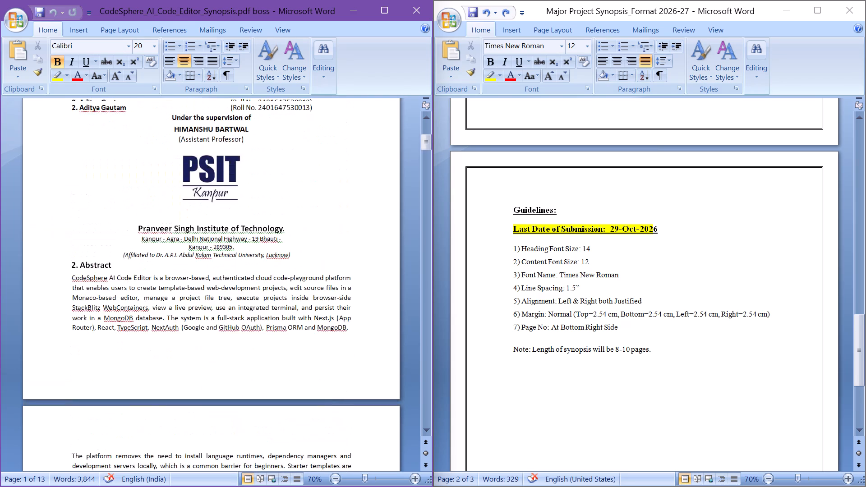
Insert nine blank lines after the university affiliation line in the CodeSphere synopsis so 2. Abstract starts on page 2.
click(296, 255)
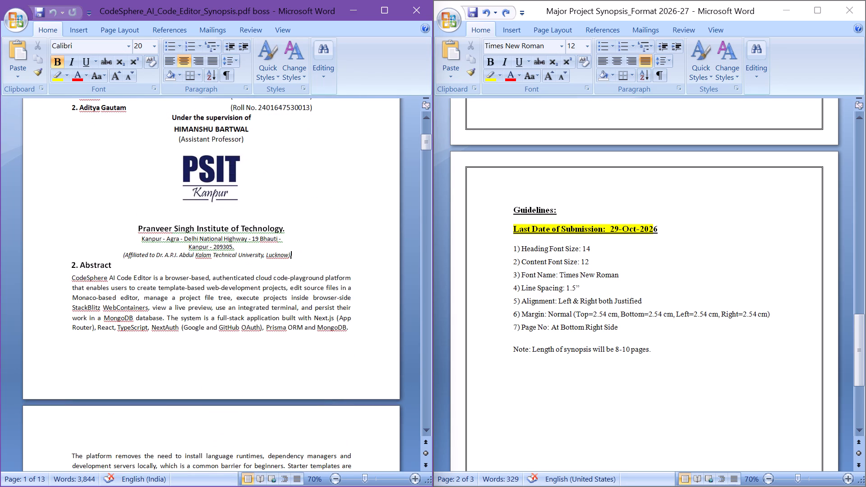
key(Return)
key(Return)
key(Return)
key(Return)
key(Return)
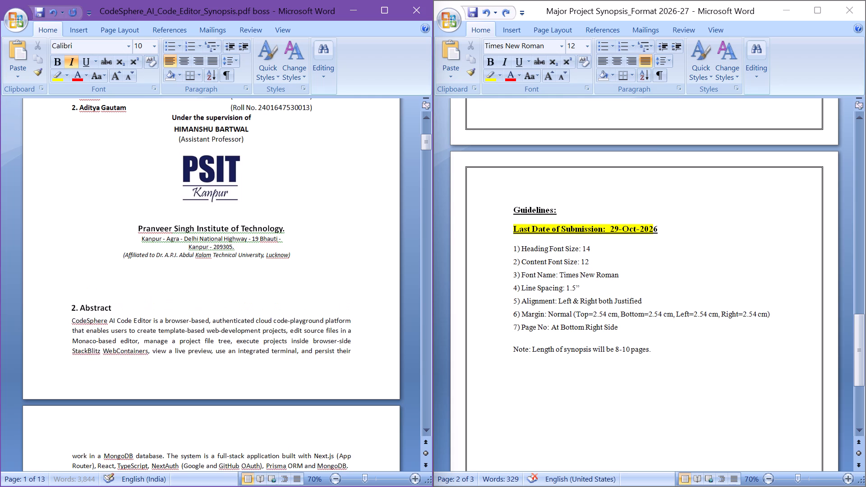
key(Return)
key(Return)
key(Return)
key(Return)
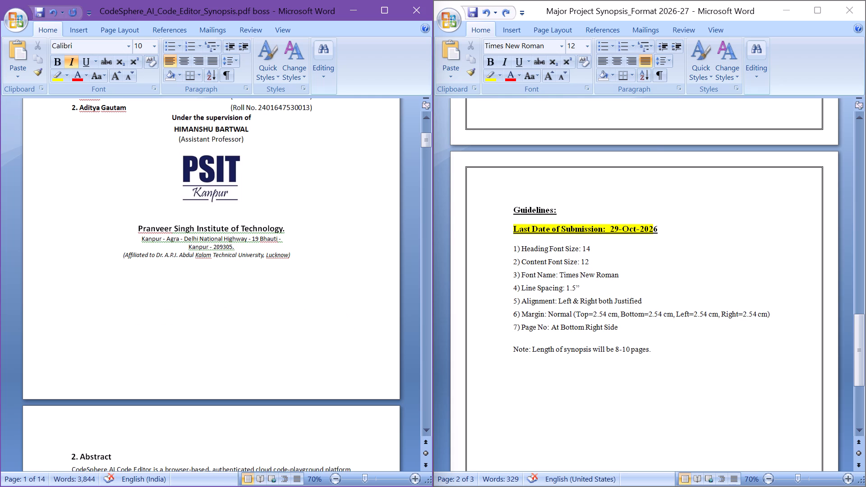
Copy the 2. Abstract section, from its heading through the Keywords, and delete it from the CodeSphere synopsis document.
scroll(189, 329, down, 1)
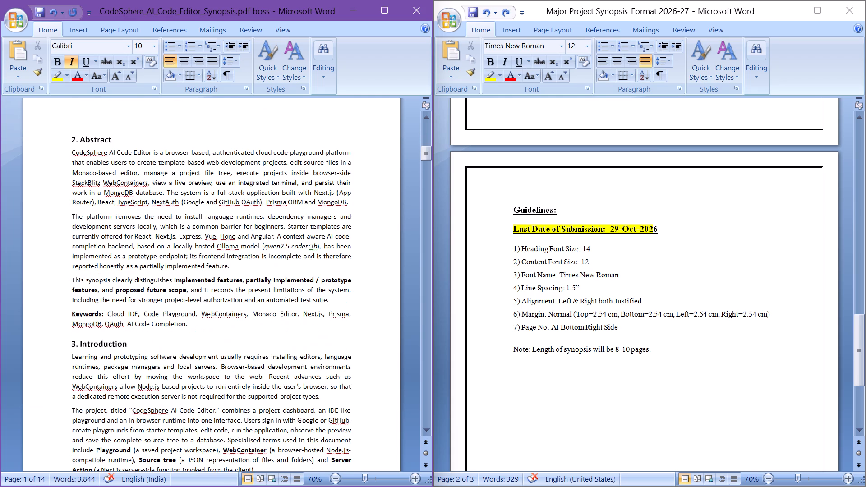
scroll(189, 329, down, 1)
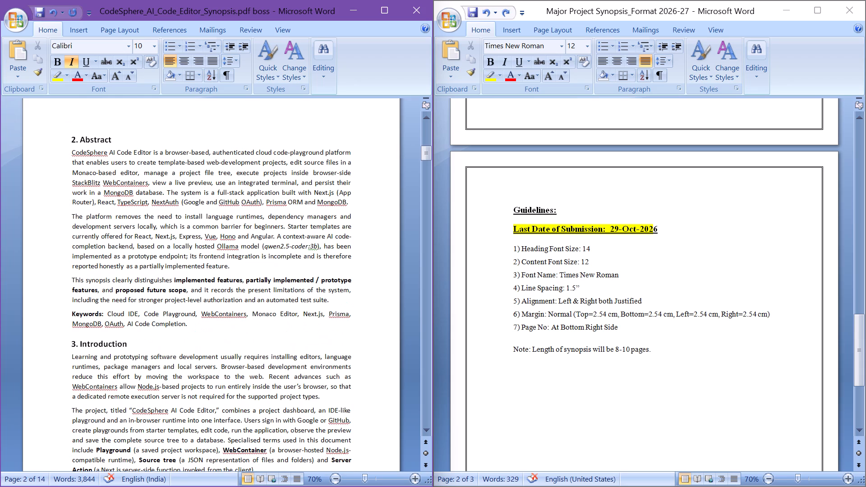
drag(189, 325, 22, 135)
key(ctrl+c)
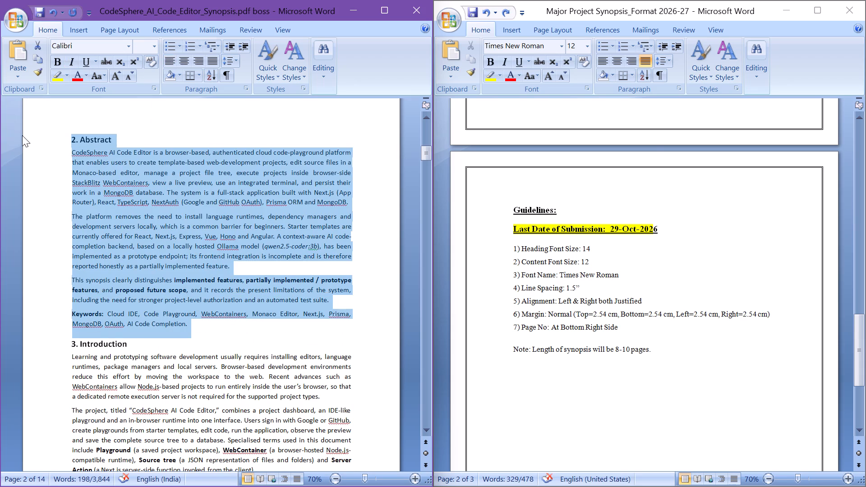
key(BackSpace)
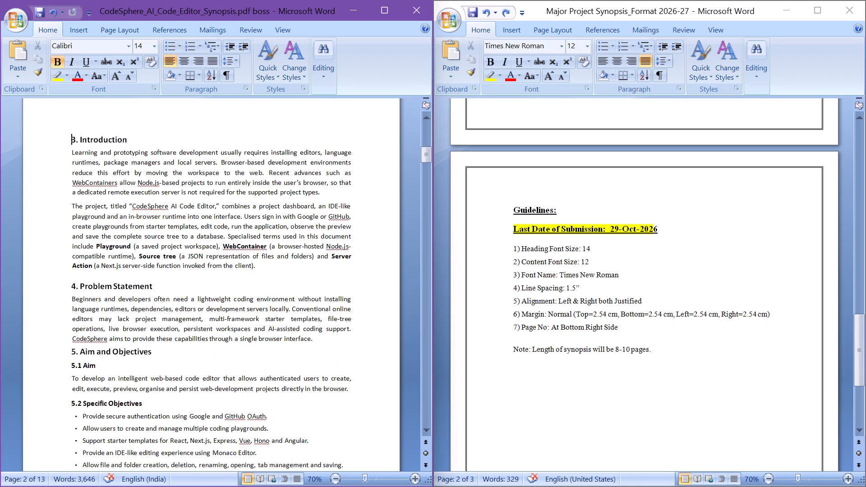
Add five line breaks after the template's synopsis length note and paste the copied Abstract section there.
click(655, 351)
double_click(655, 351)
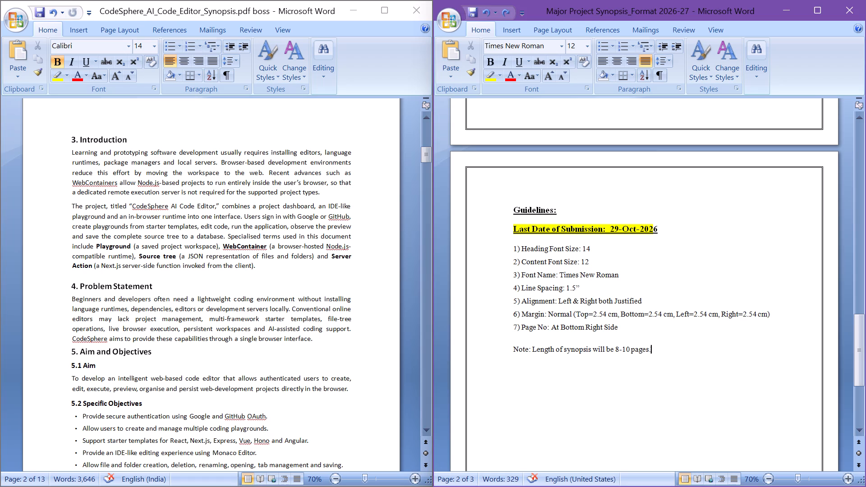
key(Return)
key(Return)
key(Return)
key(Return)
key(Return)
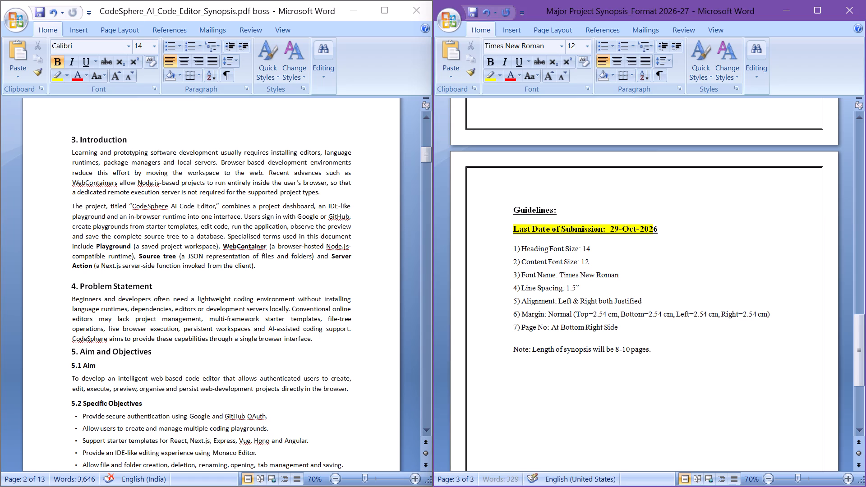
key(ctrl+v)
scroll(608, 383, up, 1)
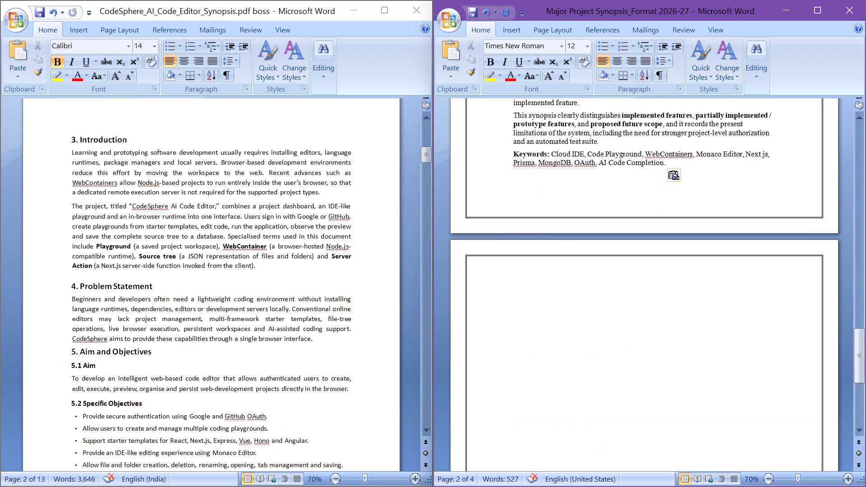
scroll(608, 383, up, 1)
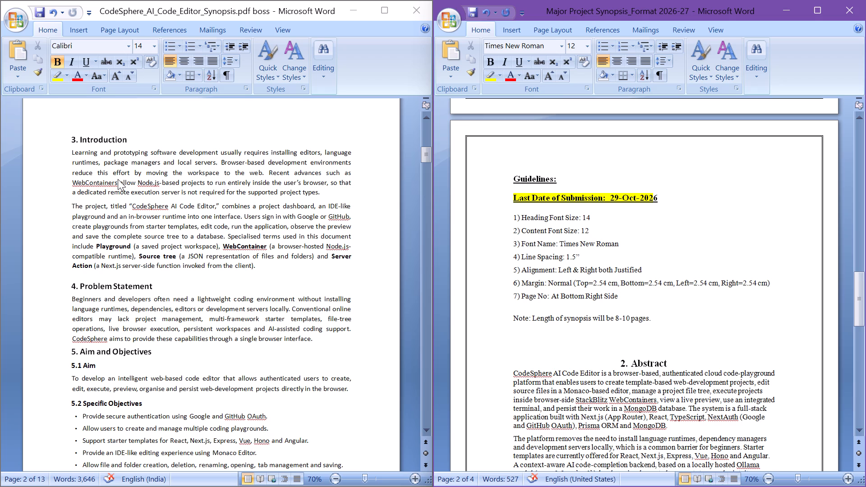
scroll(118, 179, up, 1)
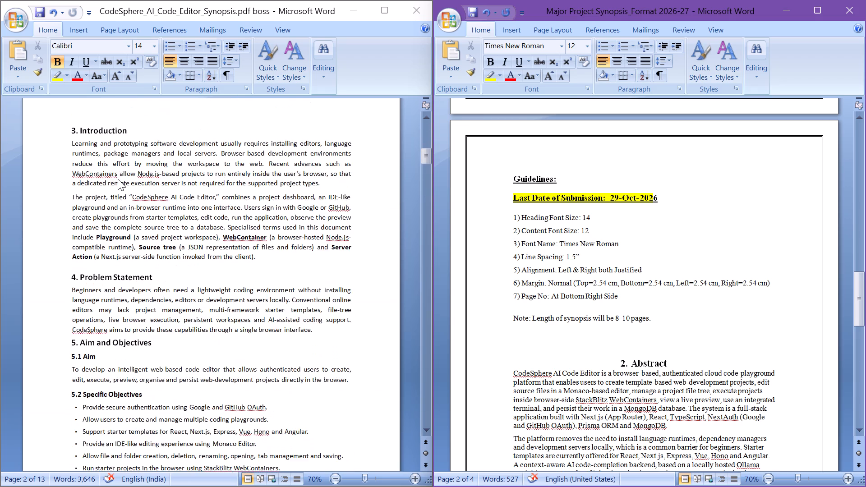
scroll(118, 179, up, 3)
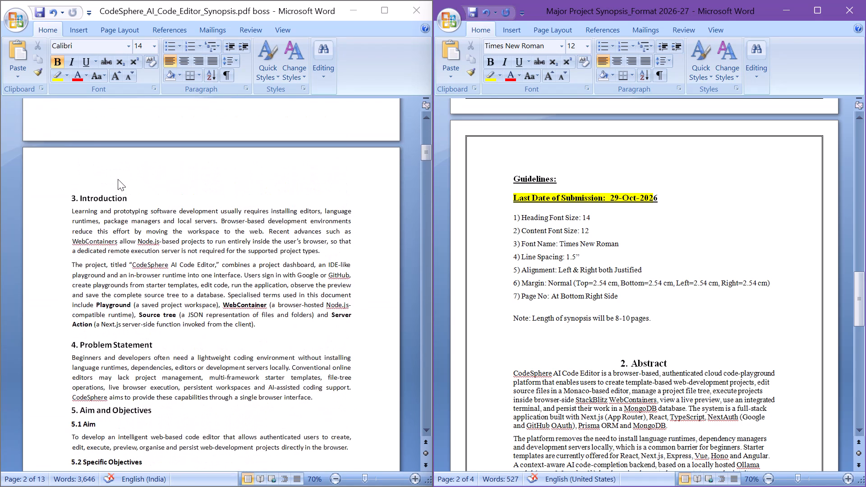
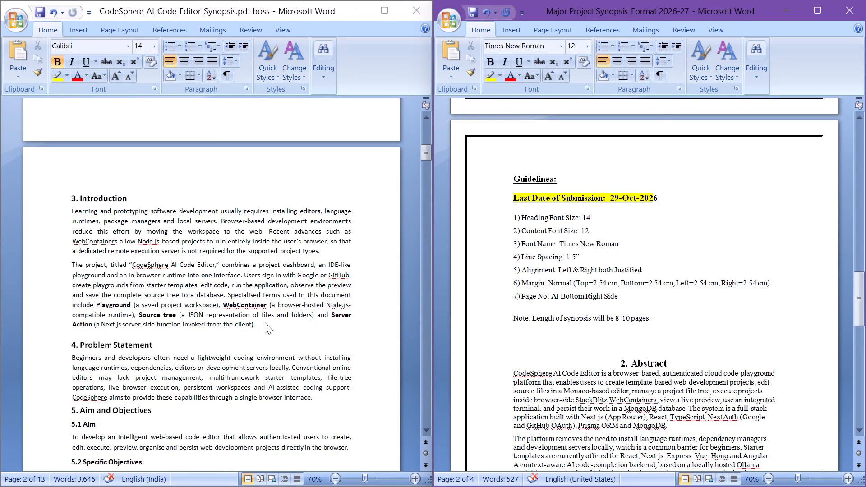
Set all text in the CodeSphere synopsis from the 3. Introduction heading through the last reference to Times New Roman, size 12.
drag(265, 322, 122, 244)
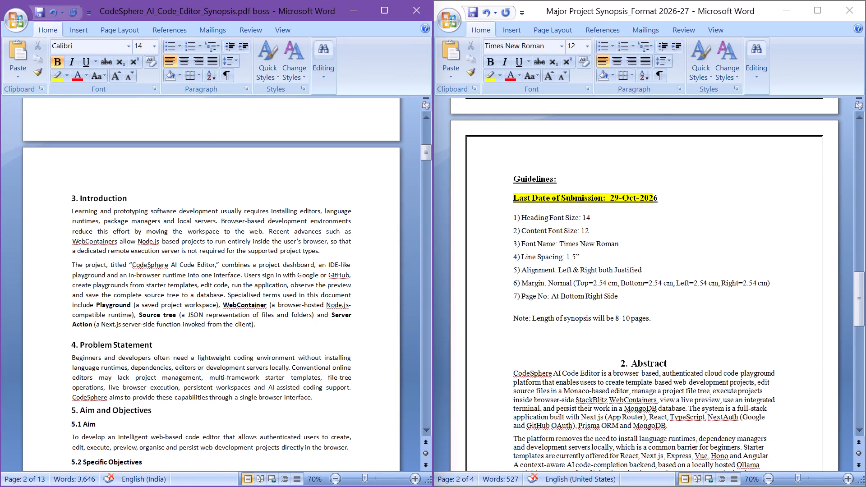
drag(67, 196, 163, 342)
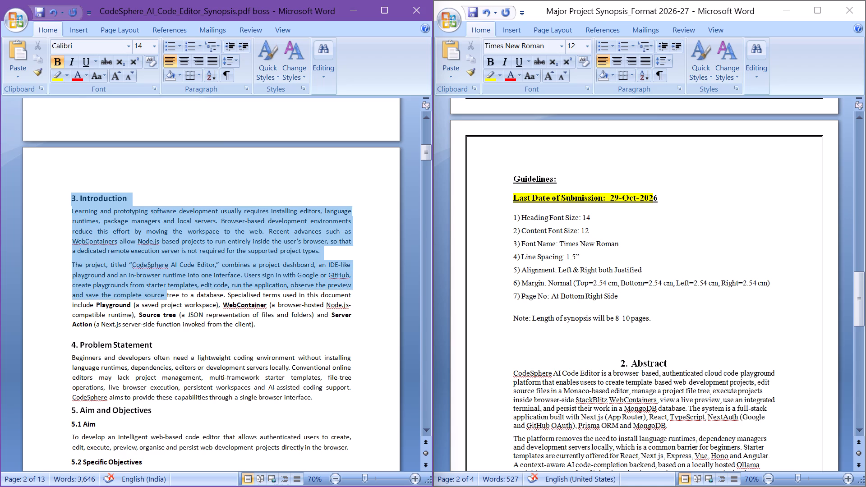
drag(163, 342, 244, 482)
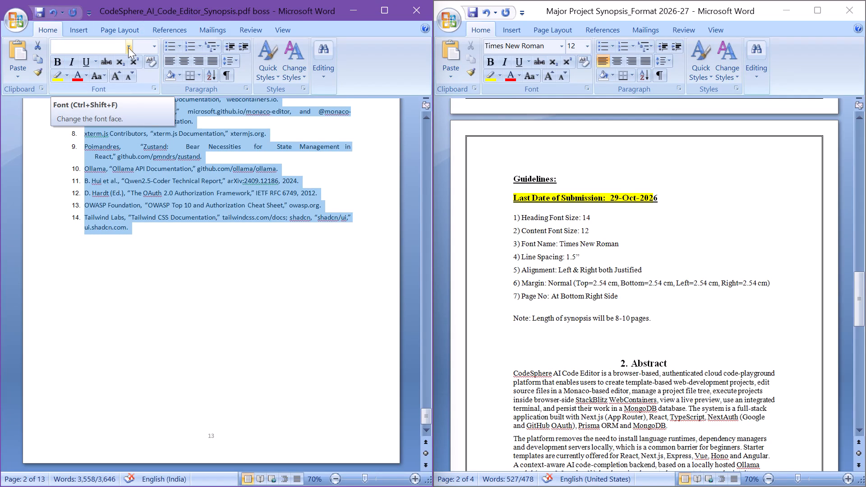
click(128, 47)
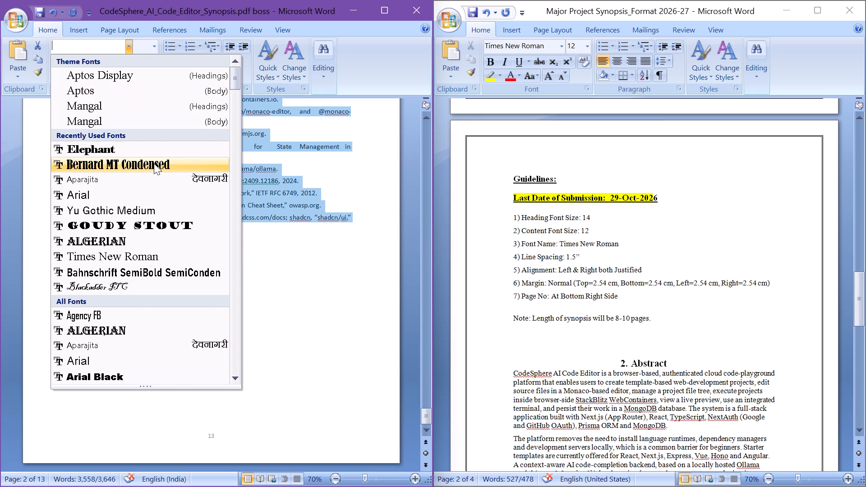
click(143, 255)
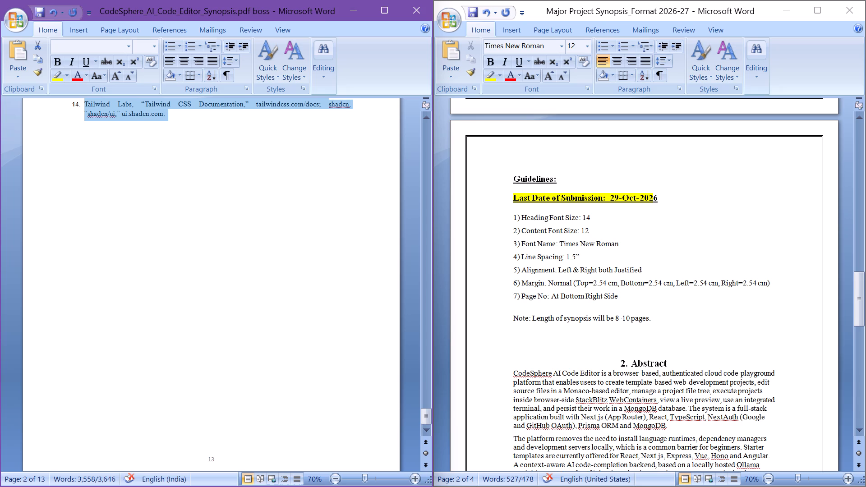
scroll(173, 196, up, 1)
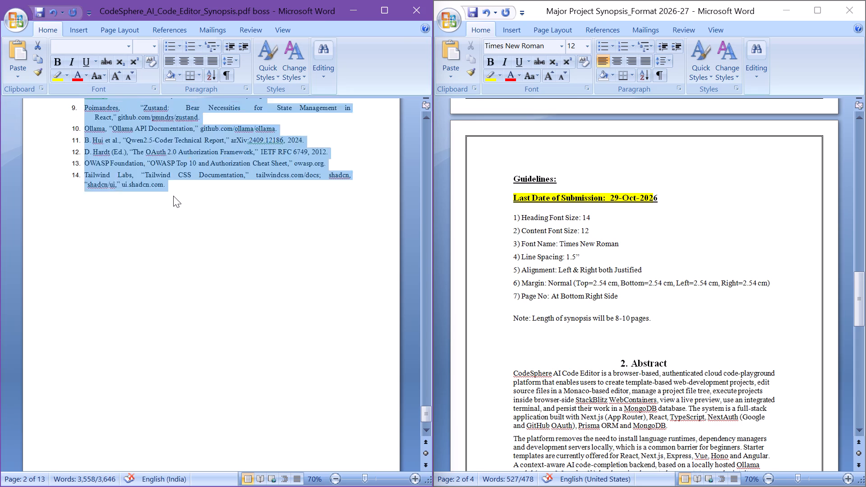
scroll(173, 196, up, 1)
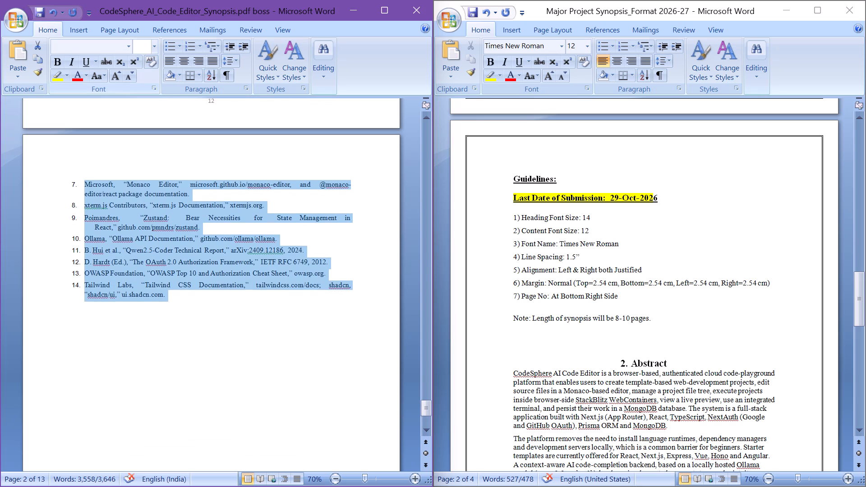
click(153, 45)
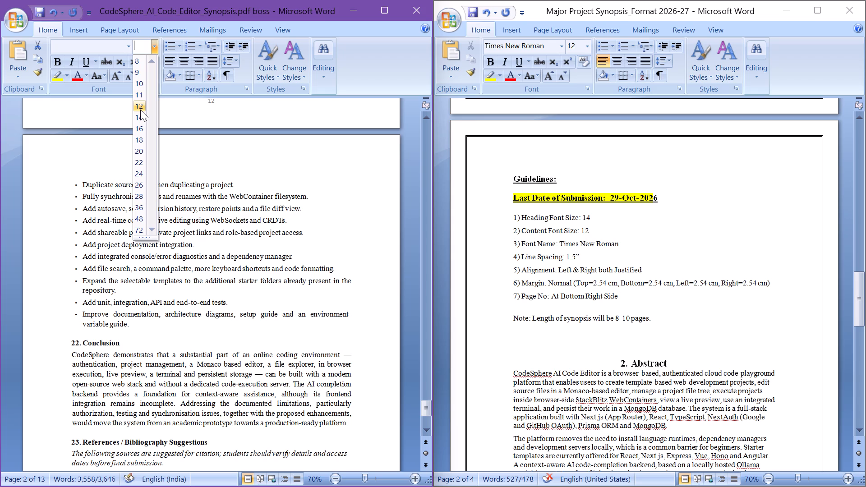
click(140, 110)
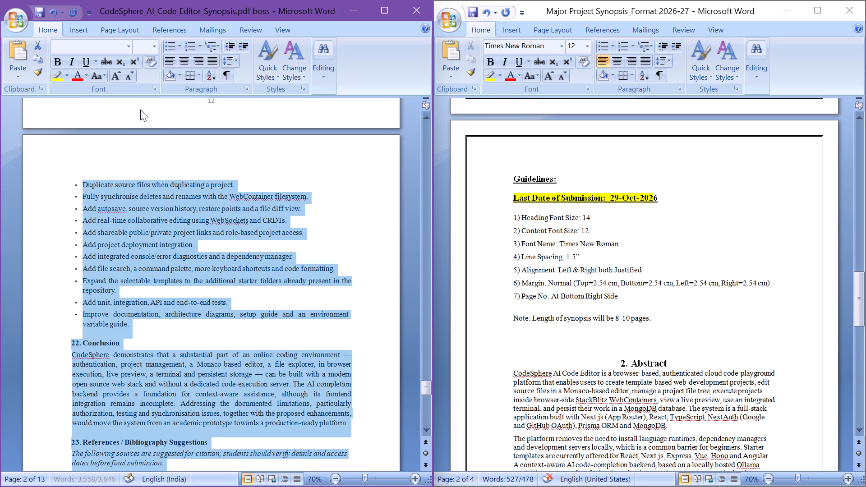
click(311, 178)
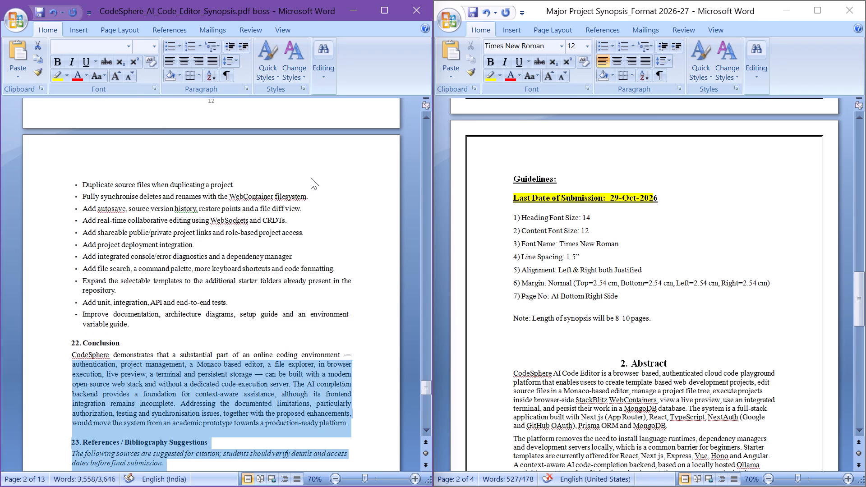
Renumber the 3. Introduction heading in the CodeSphere synopsis as 1.
scroll(210, 214, up, 7)
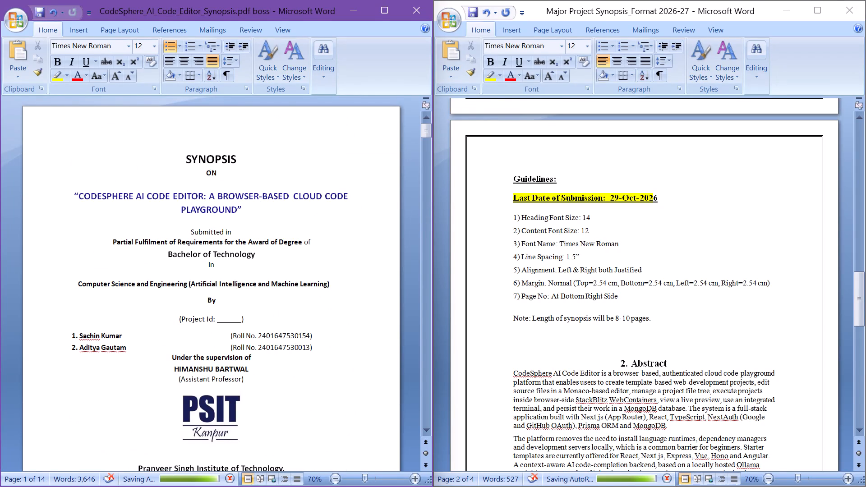
scroll(240, 244, down, 1)
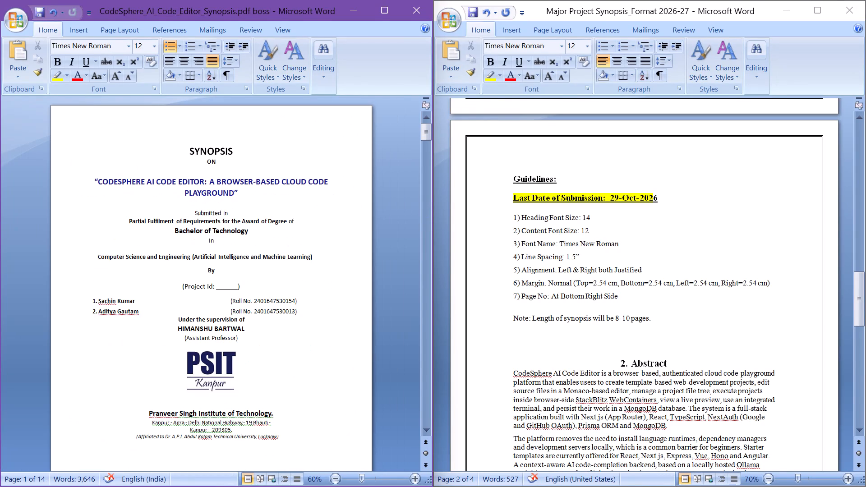
scroll(241, 233, down, 2)
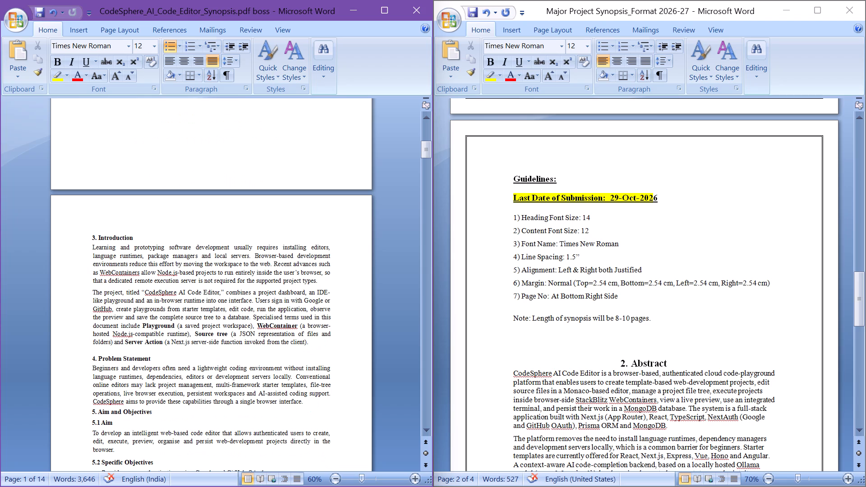
click(94, 237)
key(BackSpace)
key(1)
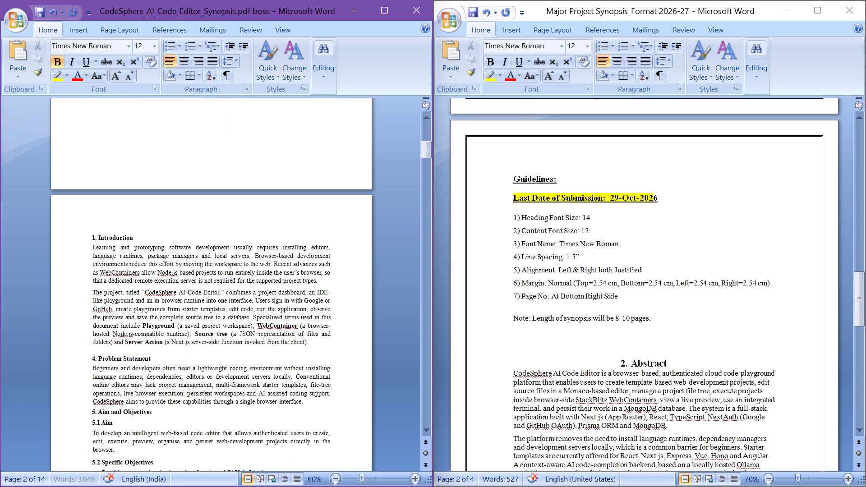
Set the font size of the 1. Introduction heading to 14.
drag(136, 237, 84, 231)
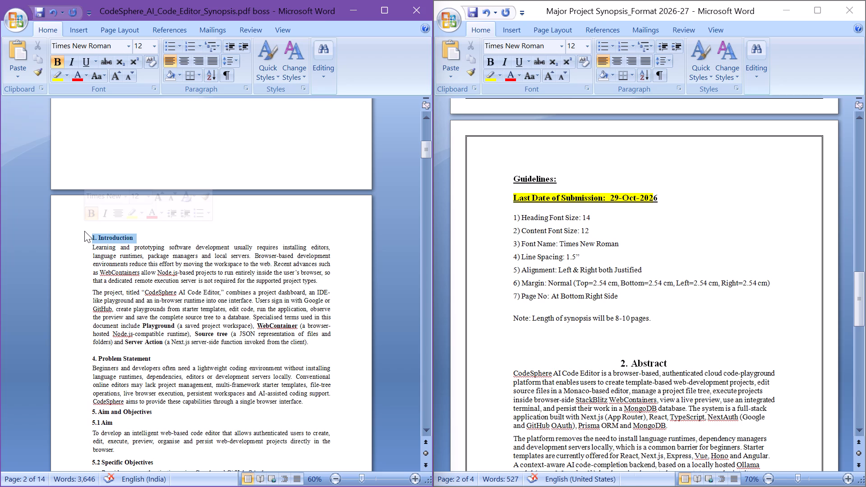
click(146, 197)
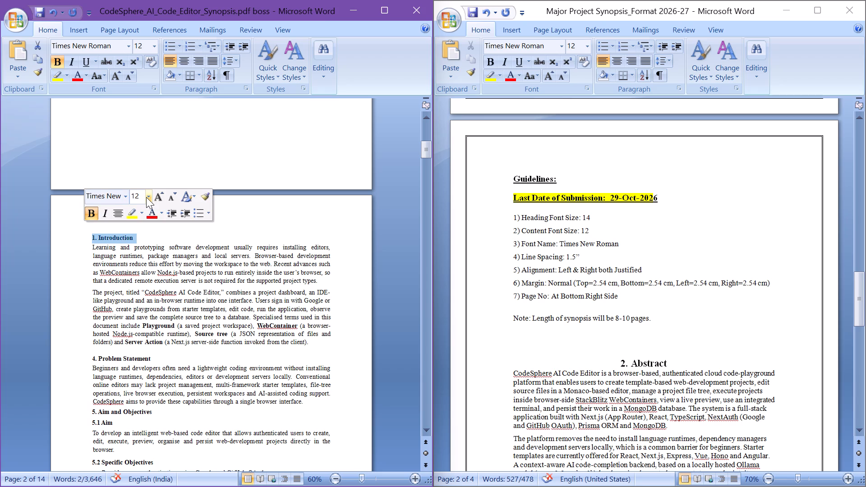
click(138, 266)
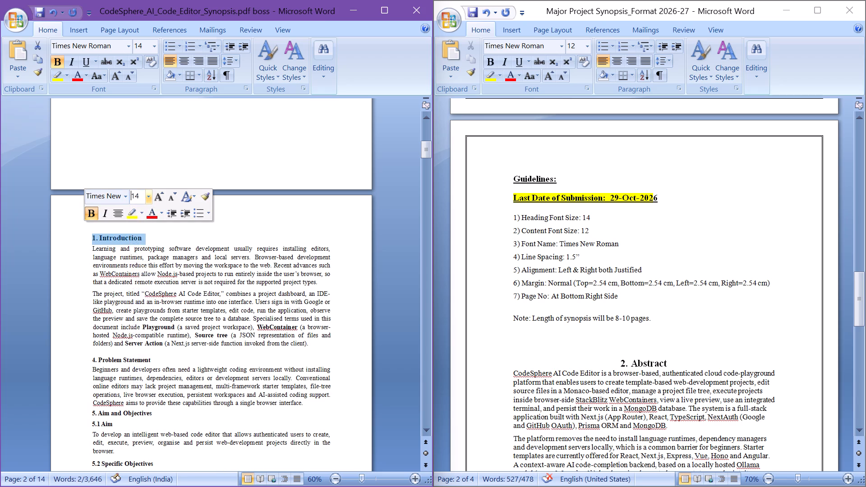
click(170, 235)
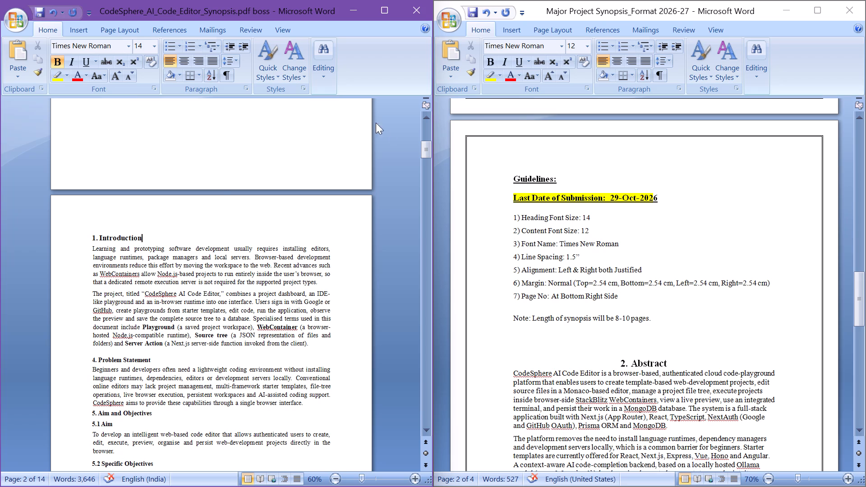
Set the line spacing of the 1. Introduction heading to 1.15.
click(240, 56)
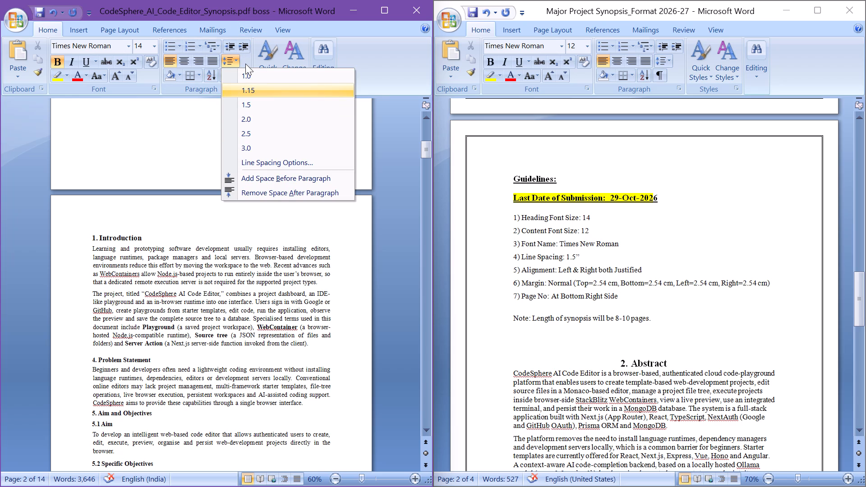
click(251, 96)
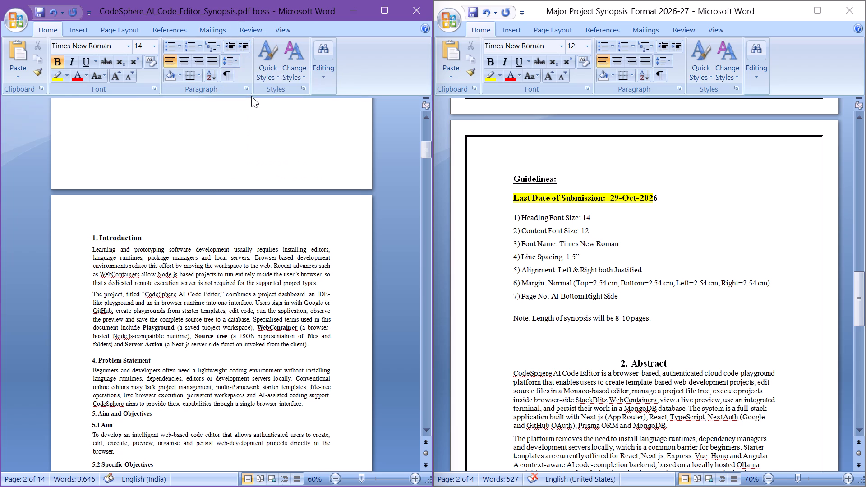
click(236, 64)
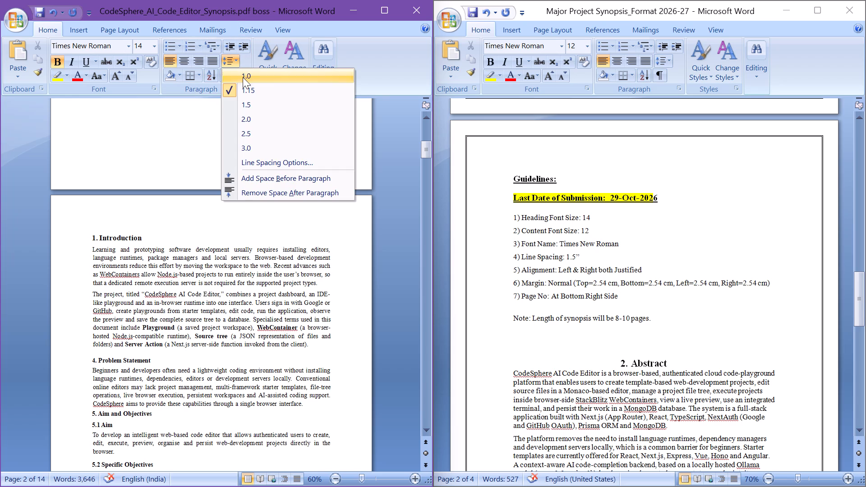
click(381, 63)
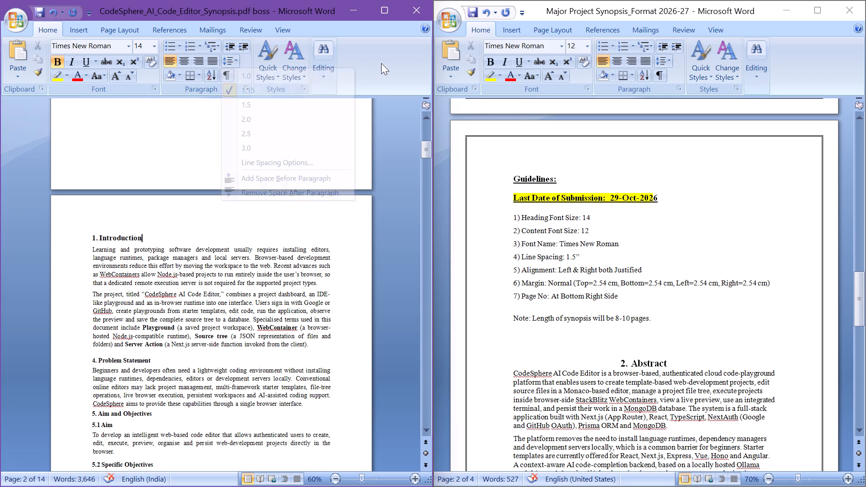
Set the line spacing to 1.5 for all CodeSphere synopsis text from the 1. Introduction heading through the last reference.
drag(89, 238, 235, 486)
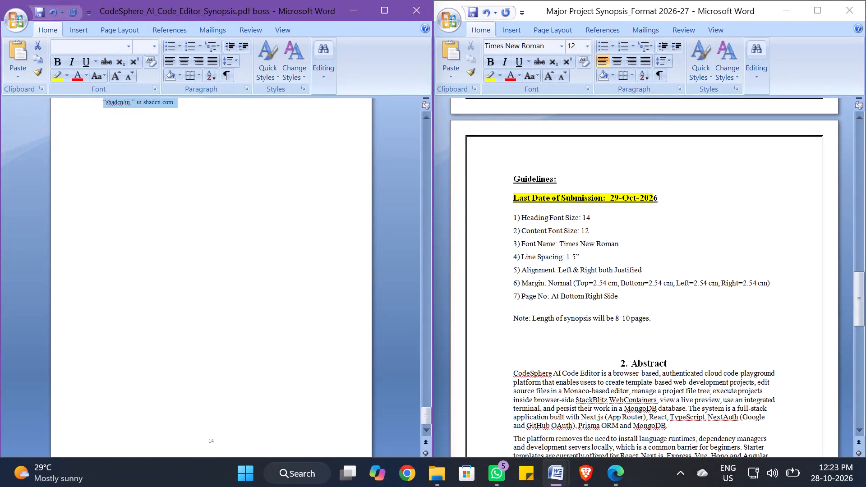
click(238, 62)
click(253, 104)
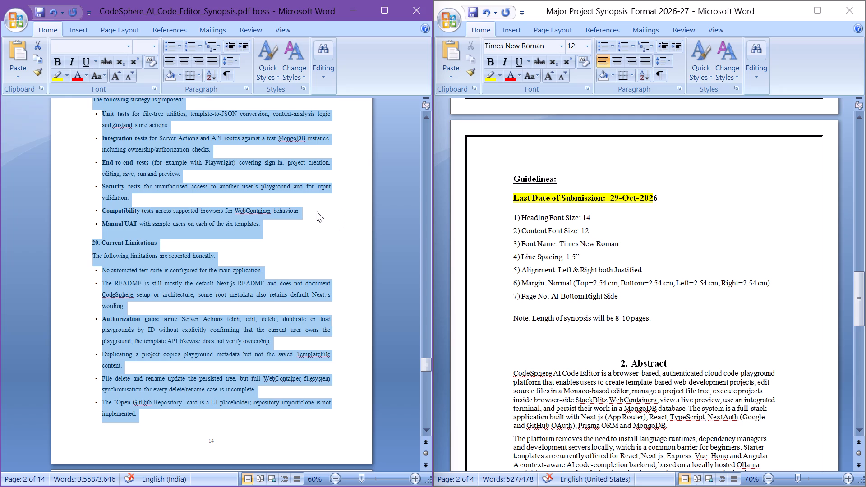
click(326, 236)
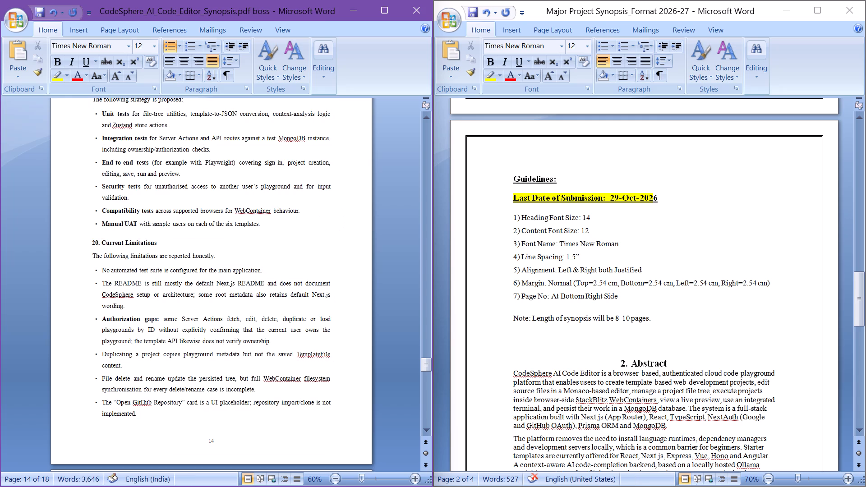
Review the layout of the reformatted CodeSphere synopsis from the cover page through the end of the references.
scroll(263, 217, up, 9)
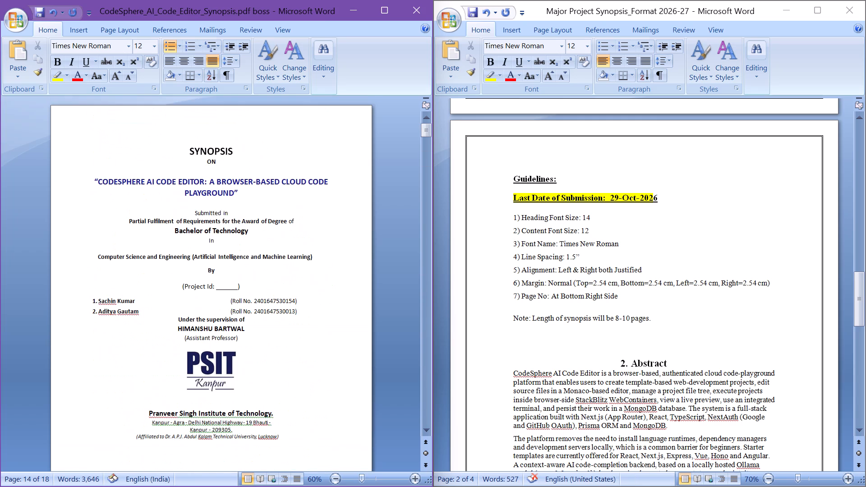
scroll(263, 217, up, 1)
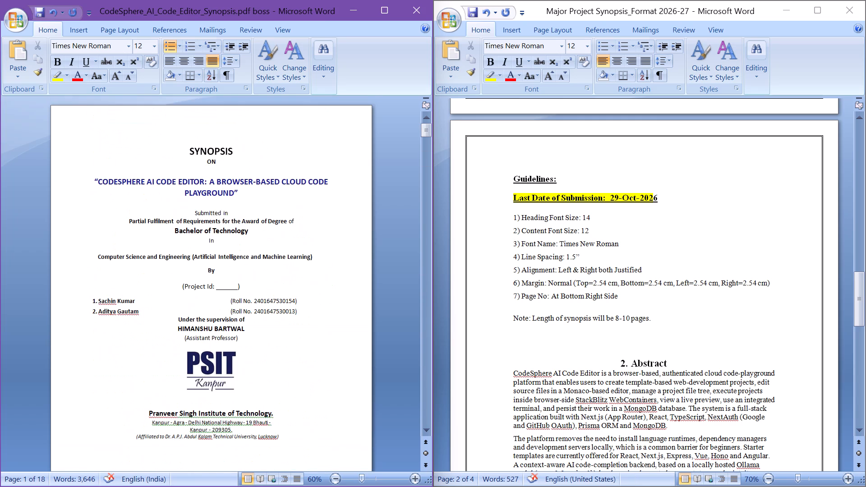
scroll(263, 217, down, 1)
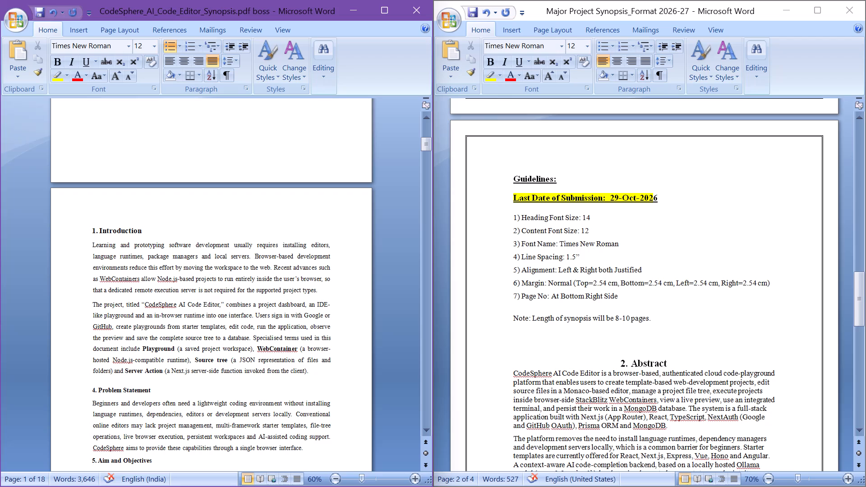
scroll(263, 217, down, 1)
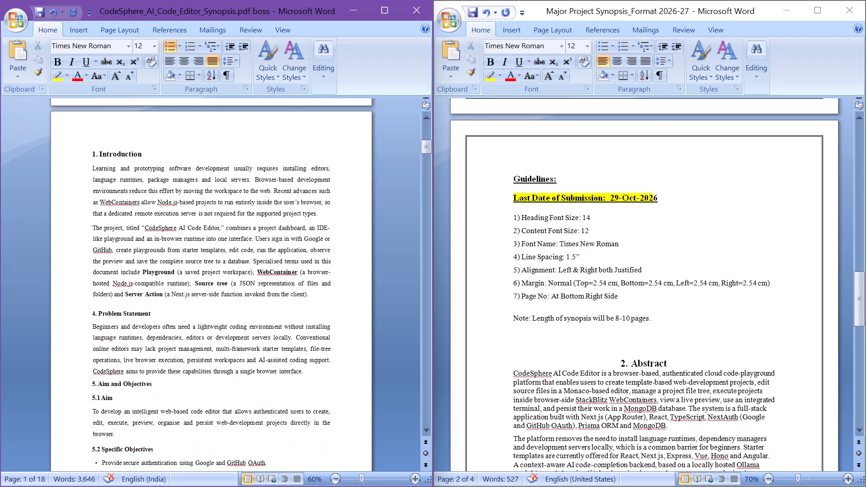
scroll(263, 217, down, 6)
scroll(263, 217, up, 1)
scroll(263, 217, down, 3)
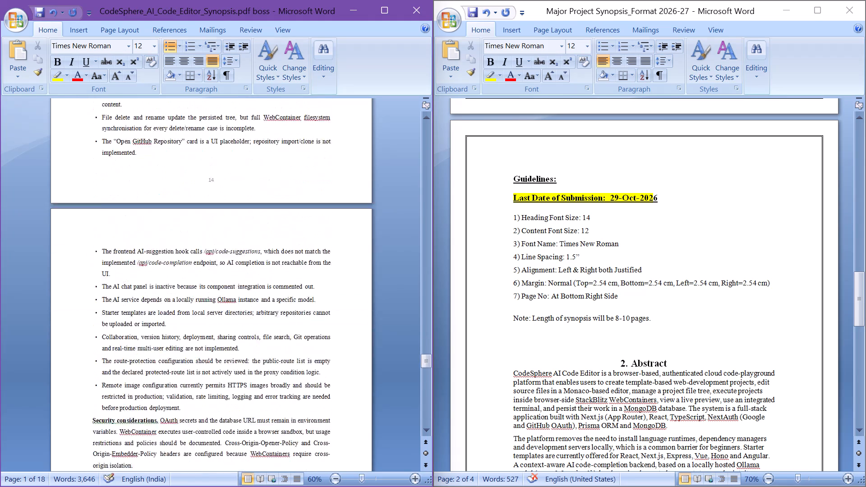
scroll(263, 217, down, 3)
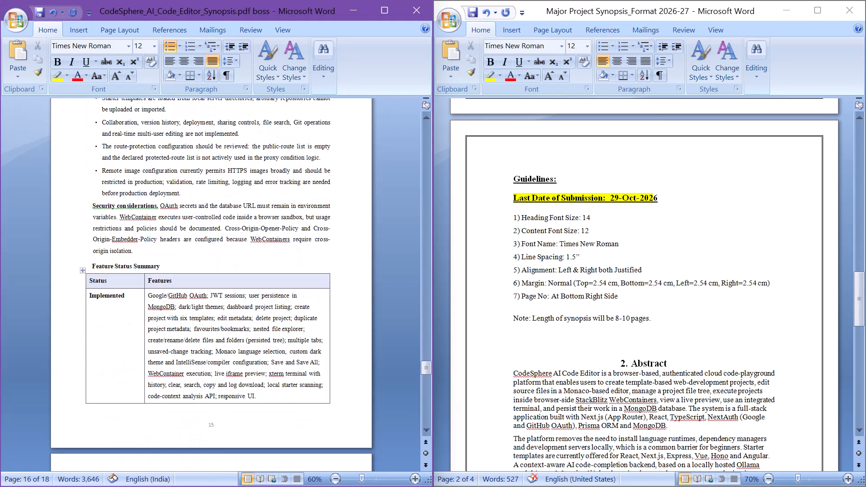
scroll(263, 217, down, 2)
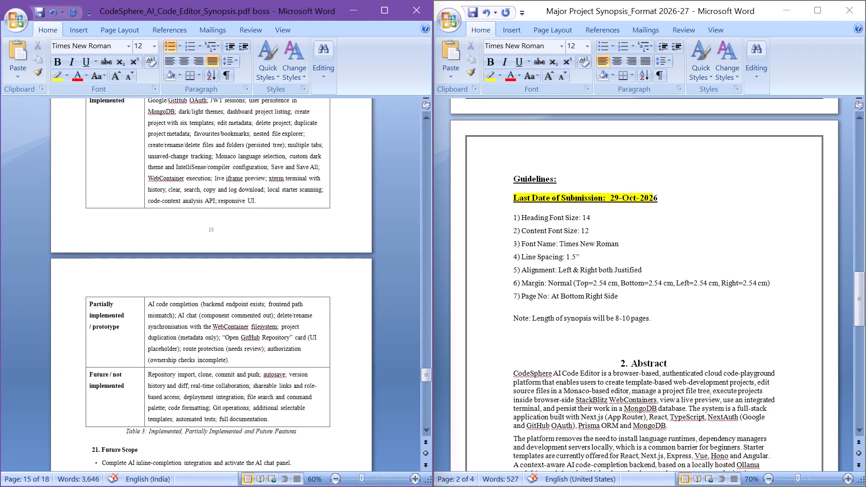
scroll(263, 217, down, 2)
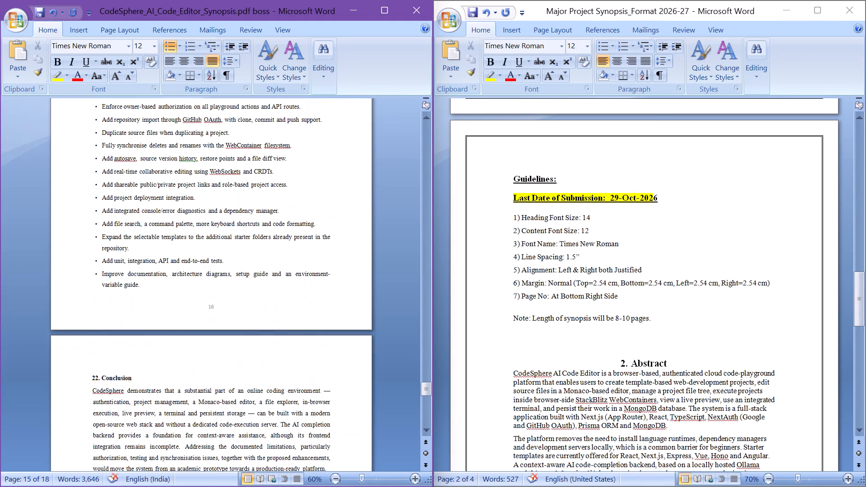
scroll(263, 217, down, 2)
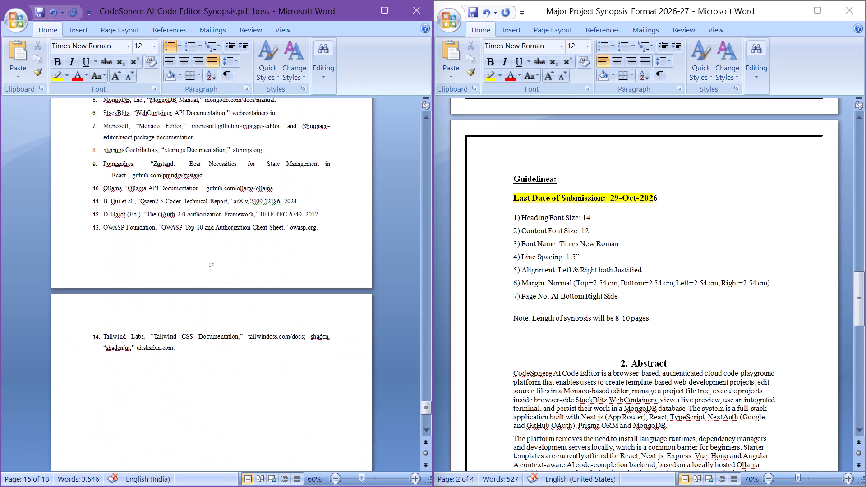
scroll(263, 217, down, 2)
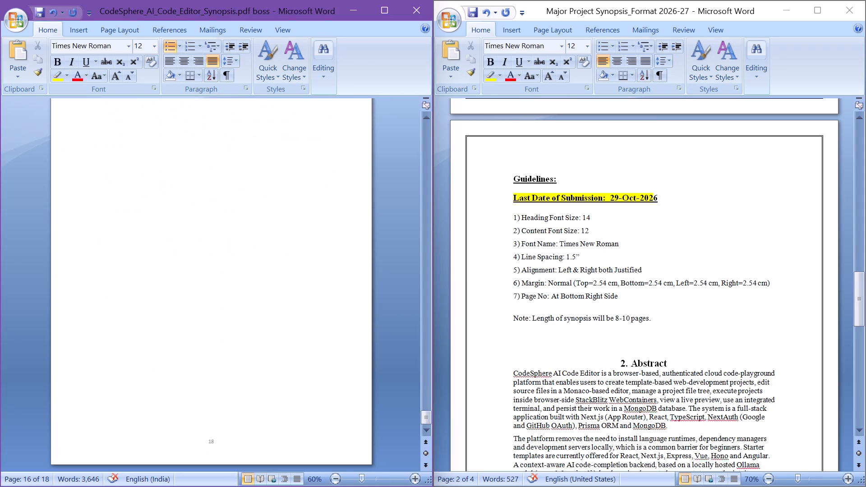
scroll(263, 217, down, 1)
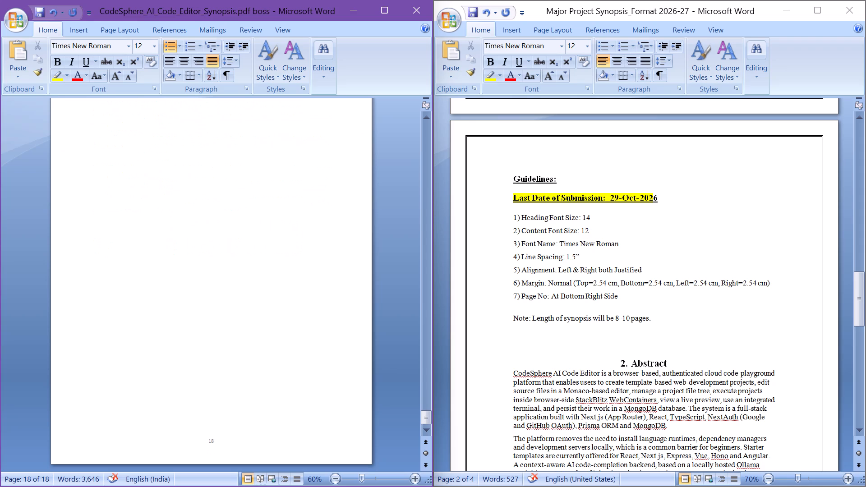
scroll(263, 217, down, 1)
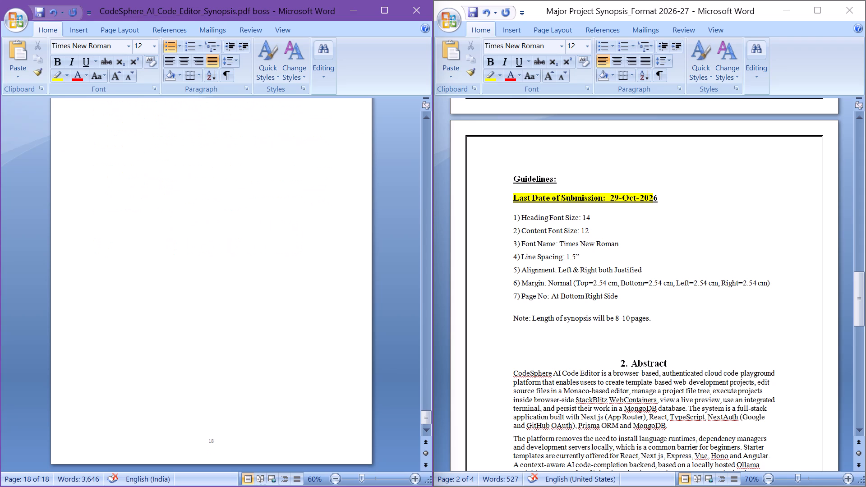
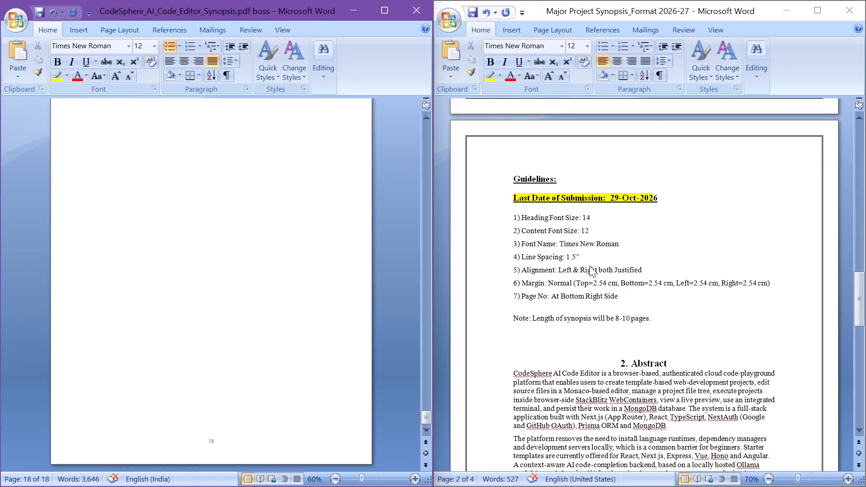
Review the template's section outline from the guidelines up to Project Objective, and the CodeSphere synopsis's cover page and Introduction.
scroll(590, 266, up, 1)
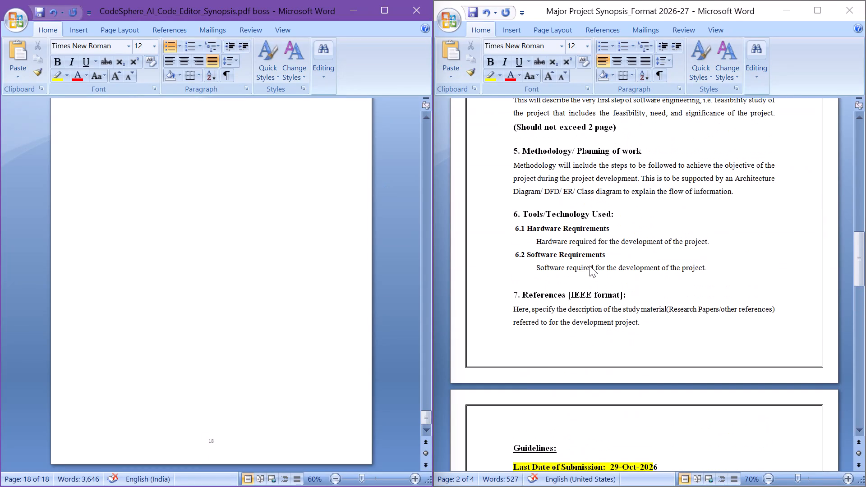
scroll(590, 266, up, 1)
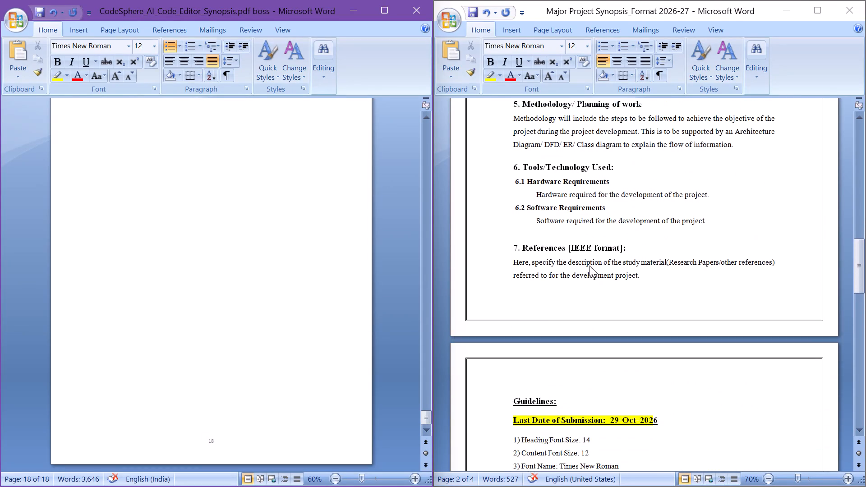
scroll(590, 266, up, 2)
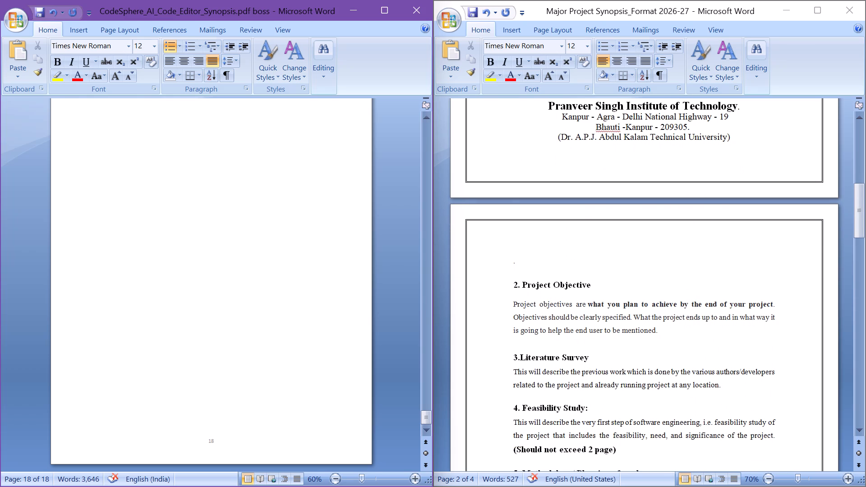
scroll(305, 246, up, 7)
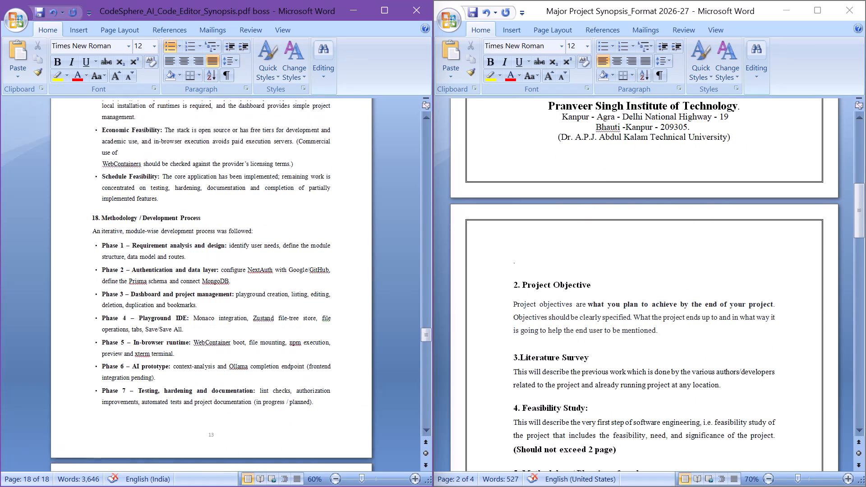
scroll(305, 246, up, 3)
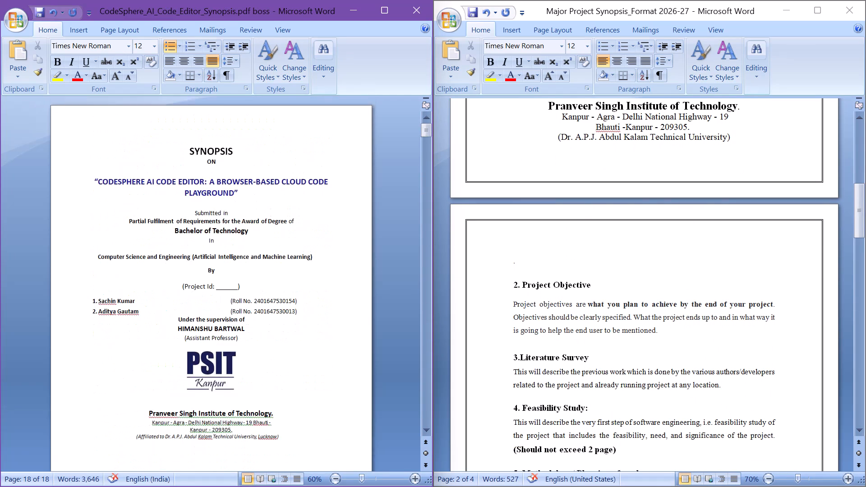
scroll(305, 246, down, 1)
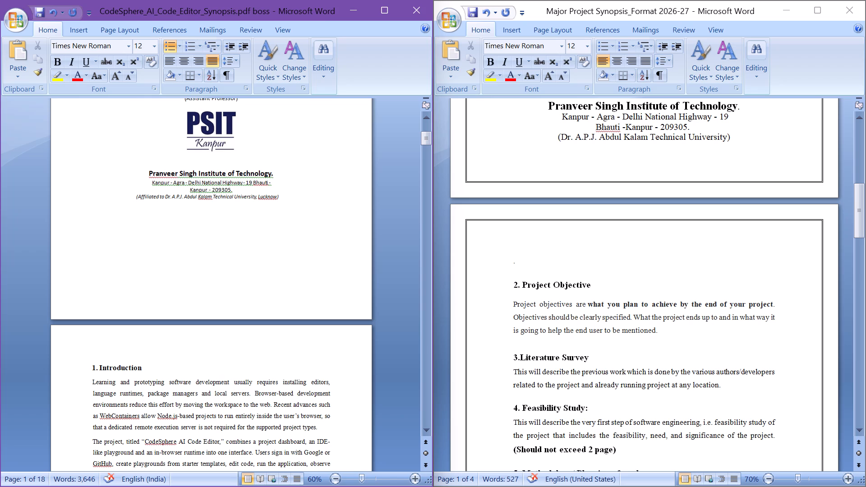
scroll(305, 246, down, 1)
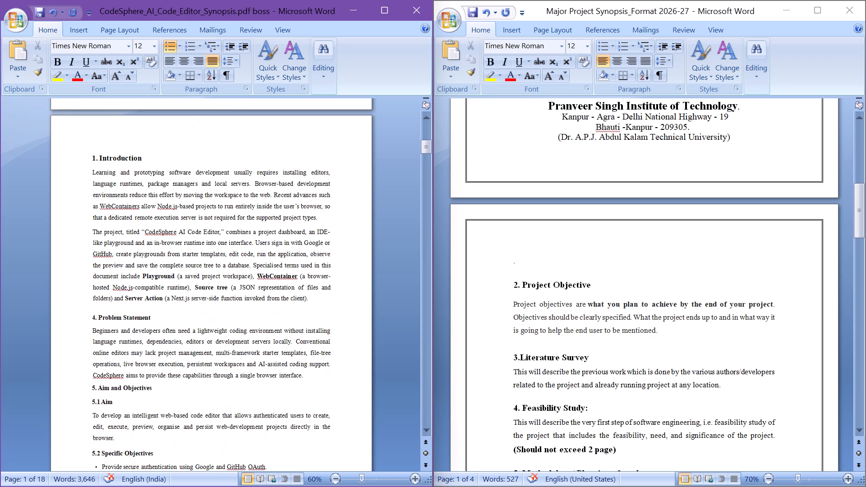
scroll(305, 246, down, 1)
Check the font and size of the 1. Introduction heading in the CodeSphere synopsis.
click(84, 160)
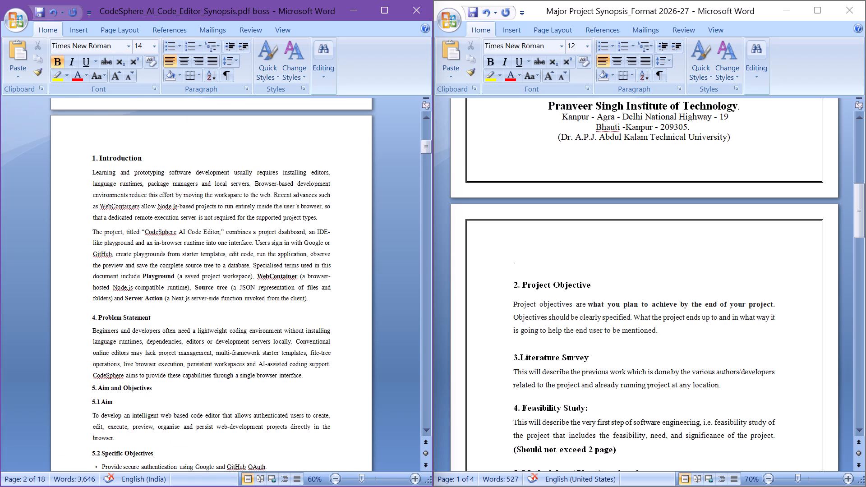
click(144, 159)
drag(142, 160, 92, 162)
click(88, 161)
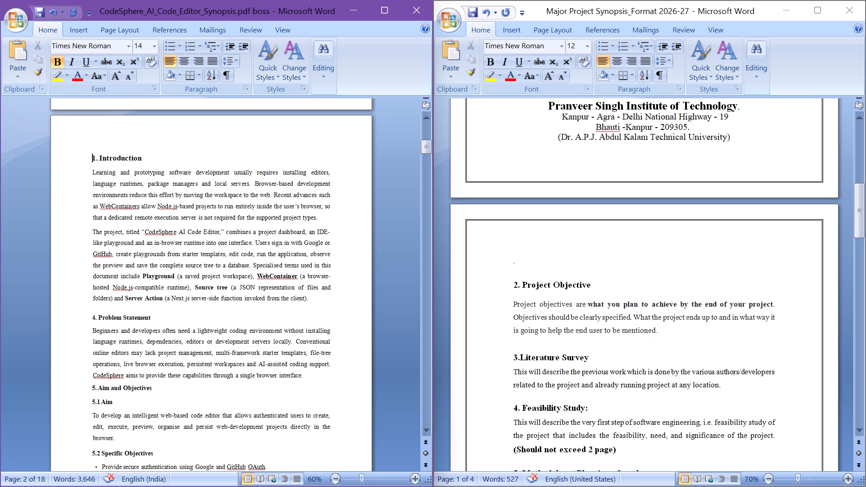
drag(144, 159, 70, 152)
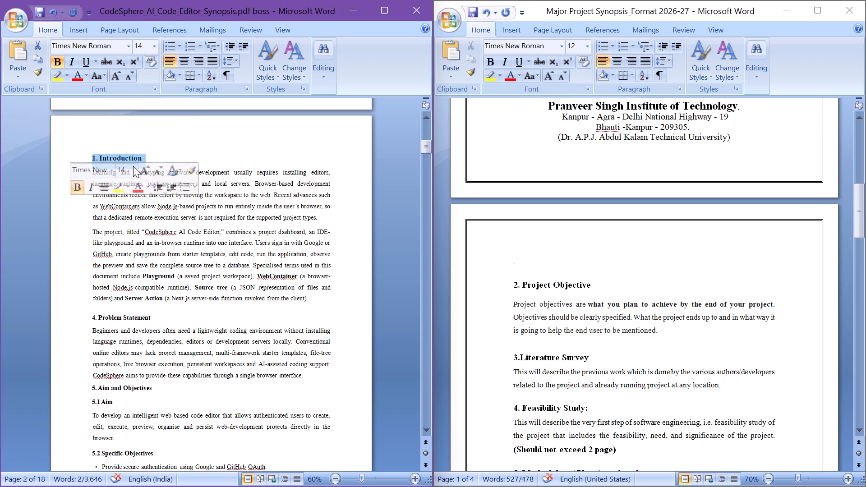
drag(176, 131, 179, 139)
click(179, 139)
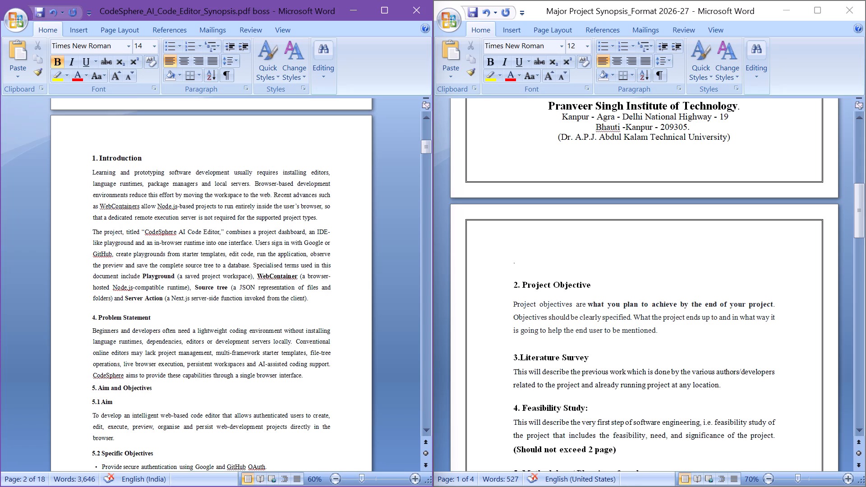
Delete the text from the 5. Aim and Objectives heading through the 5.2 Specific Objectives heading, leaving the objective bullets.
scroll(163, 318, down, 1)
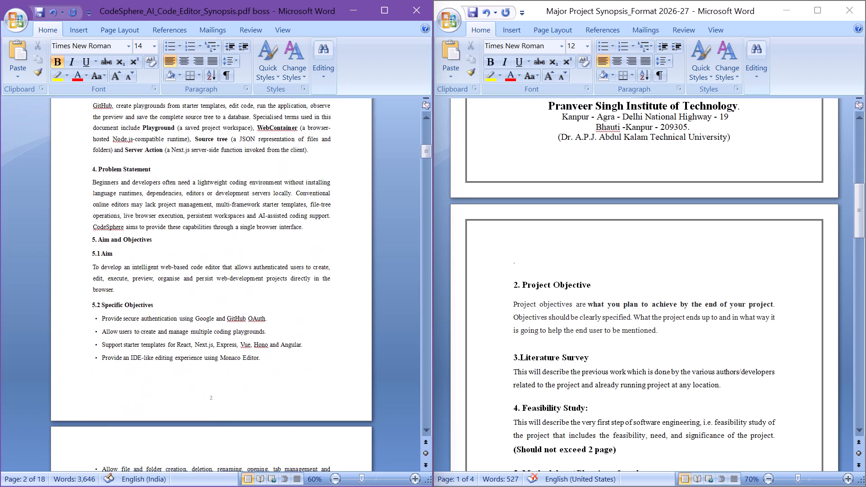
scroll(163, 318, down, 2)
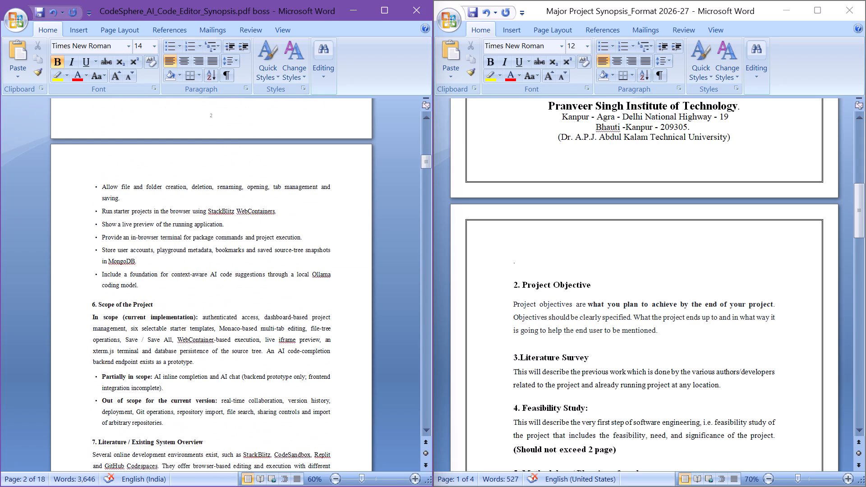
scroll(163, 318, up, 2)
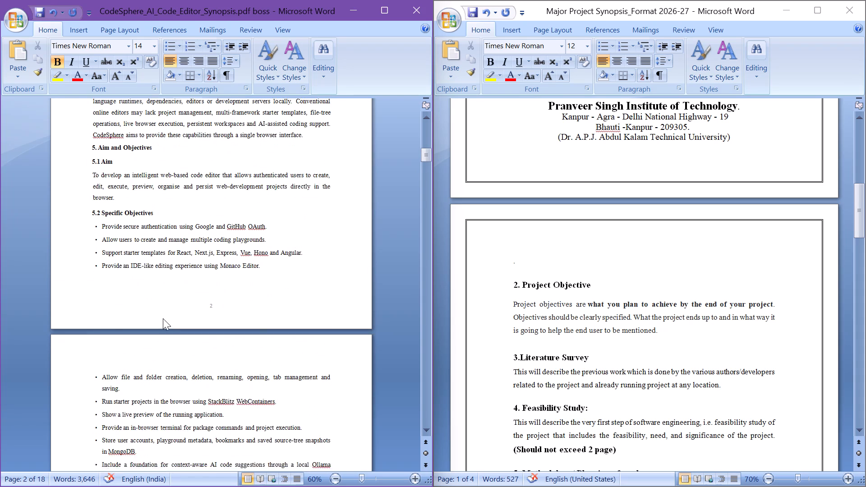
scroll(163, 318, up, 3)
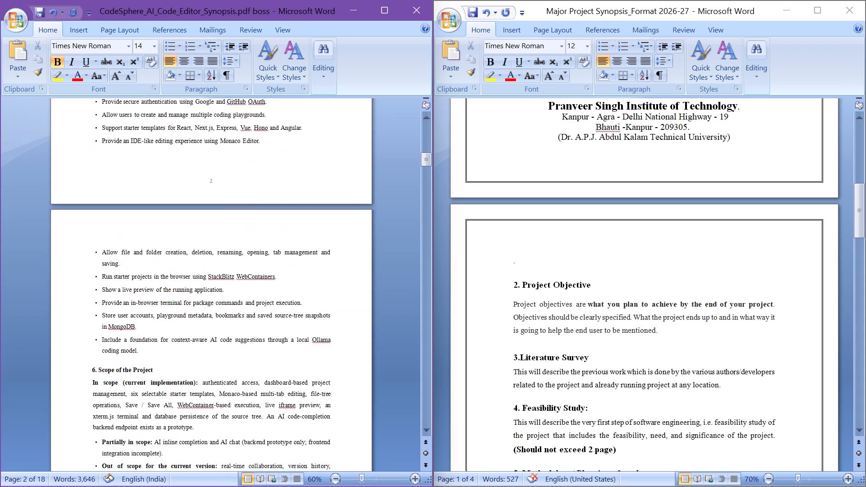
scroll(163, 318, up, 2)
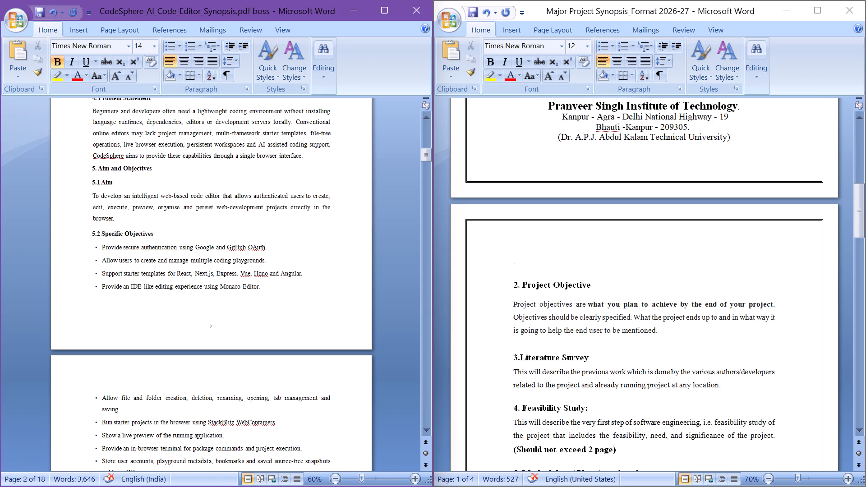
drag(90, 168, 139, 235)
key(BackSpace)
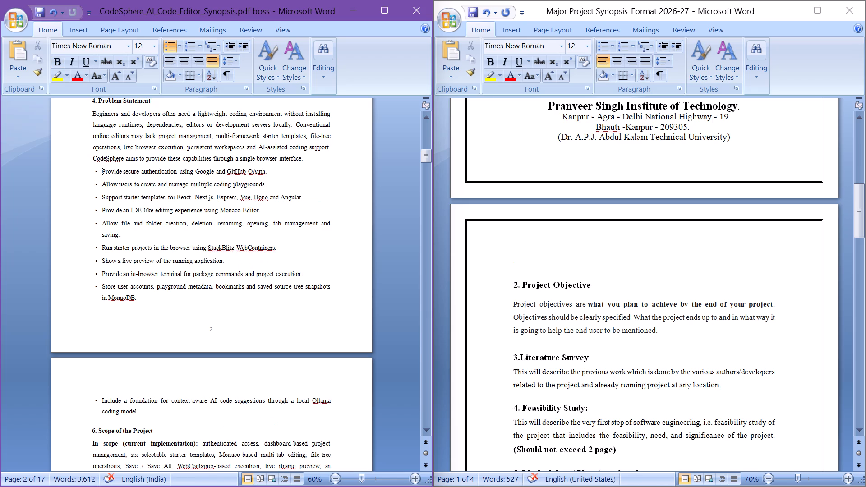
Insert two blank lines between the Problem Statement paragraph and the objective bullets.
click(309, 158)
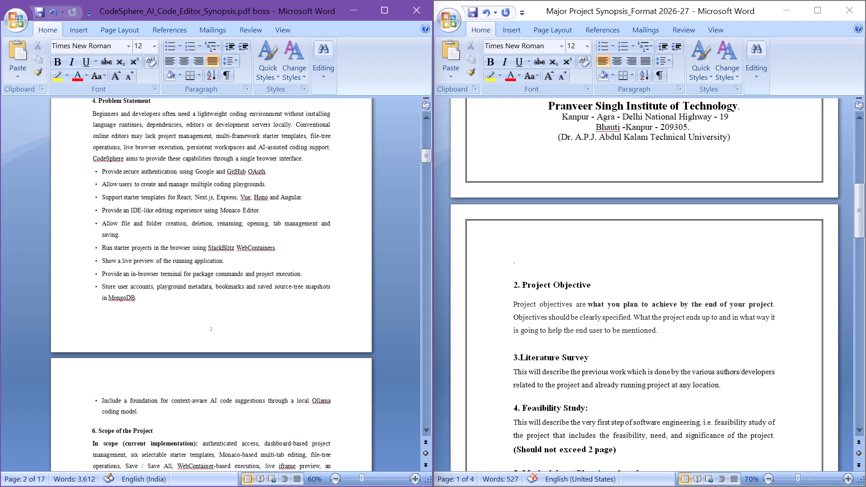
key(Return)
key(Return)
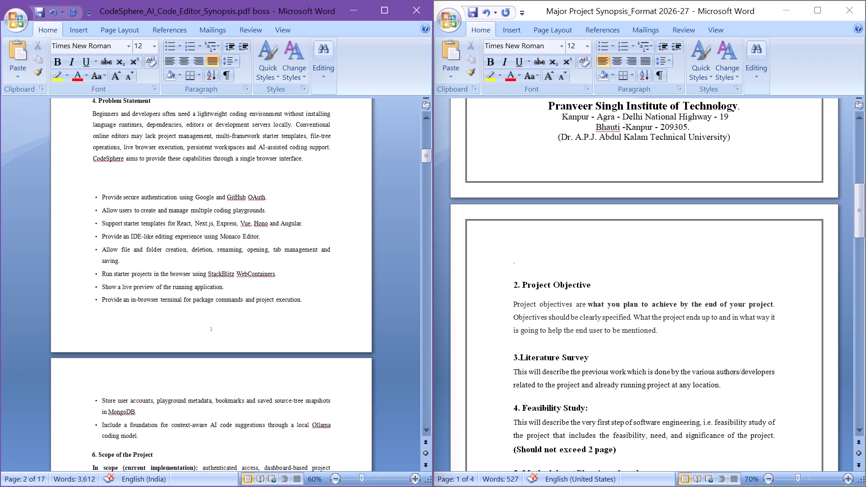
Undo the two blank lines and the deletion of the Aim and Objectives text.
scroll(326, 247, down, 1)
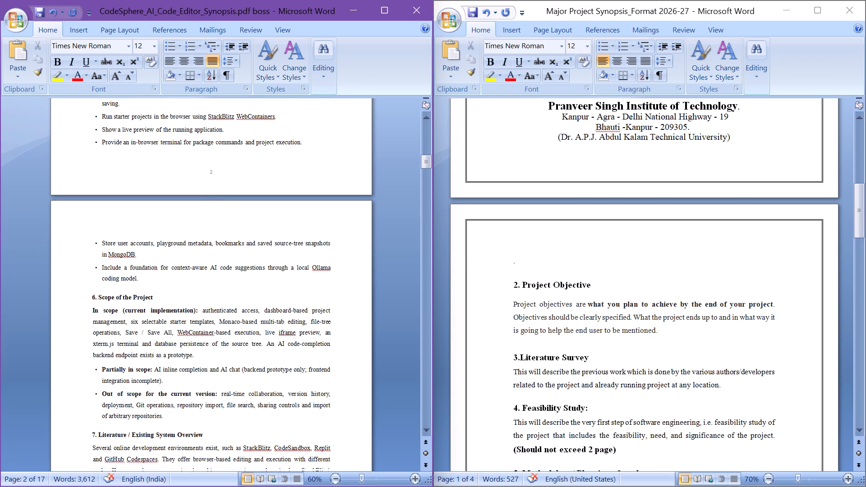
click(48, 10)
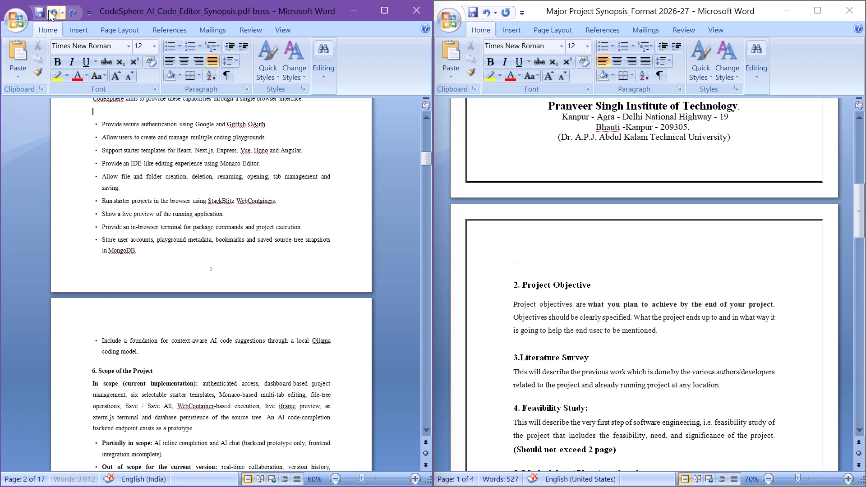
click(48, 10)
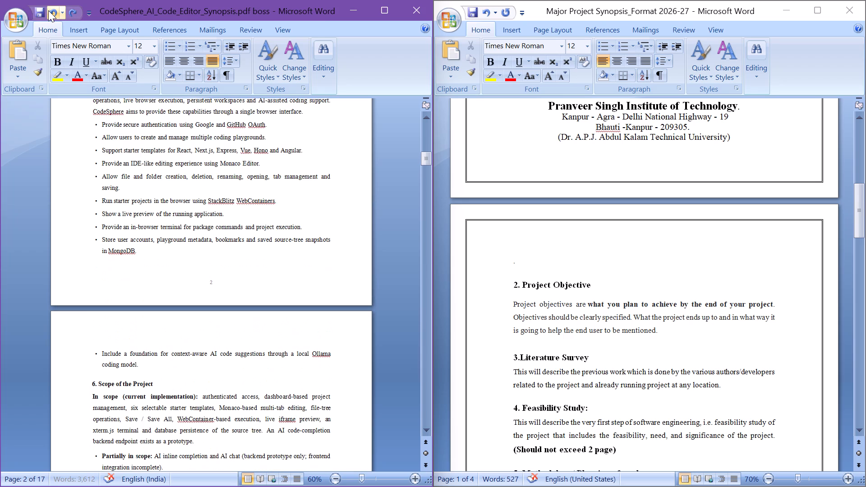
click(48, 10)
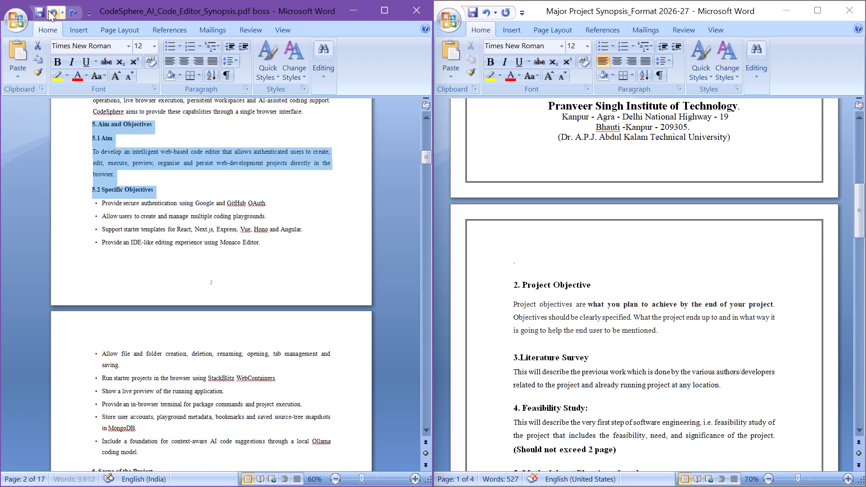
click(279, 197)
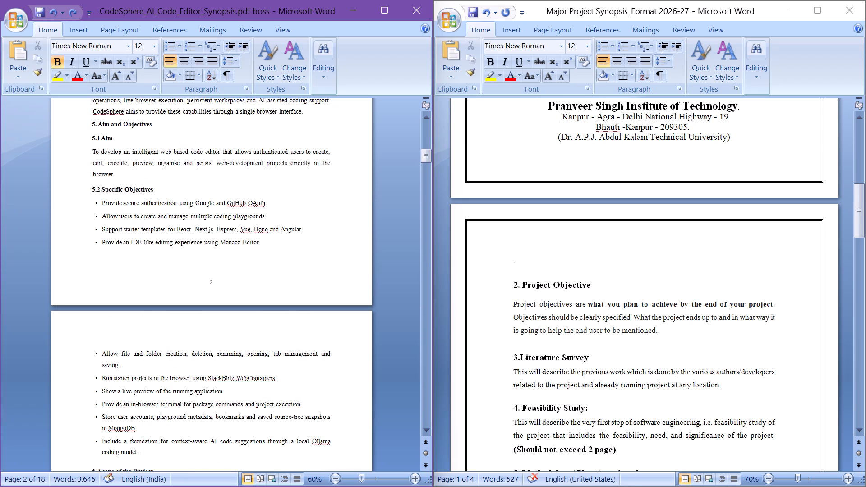
Review the CodeSphere synopsis from the objectives to 16. Hardware and Software Requirements against the template's required sections.
scroll(279, 197, down, 4)
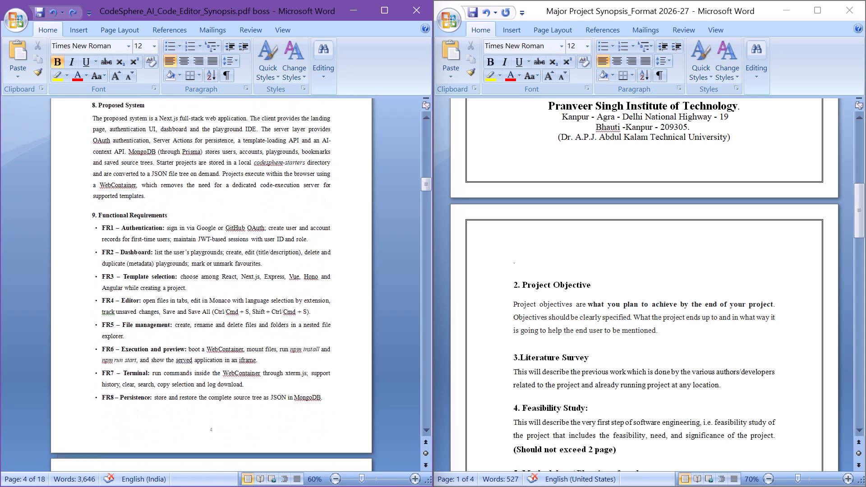
scroll(279, 197, down, 2)
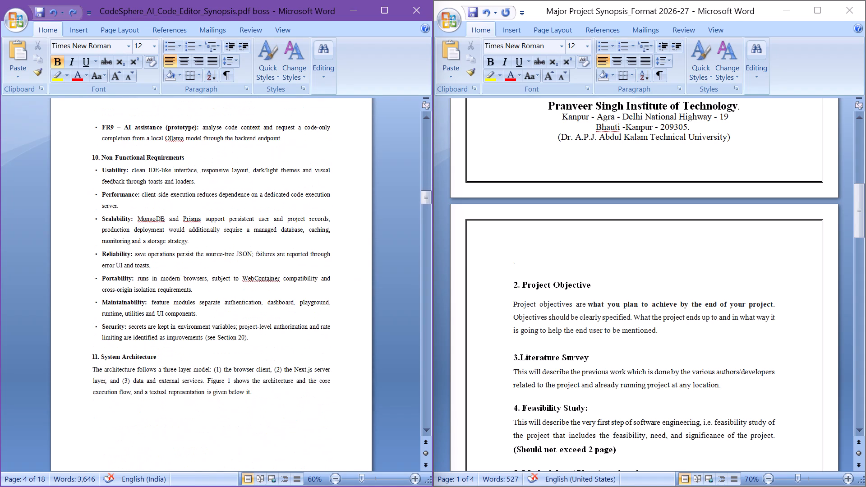
scroll(279, 197, down, 2)
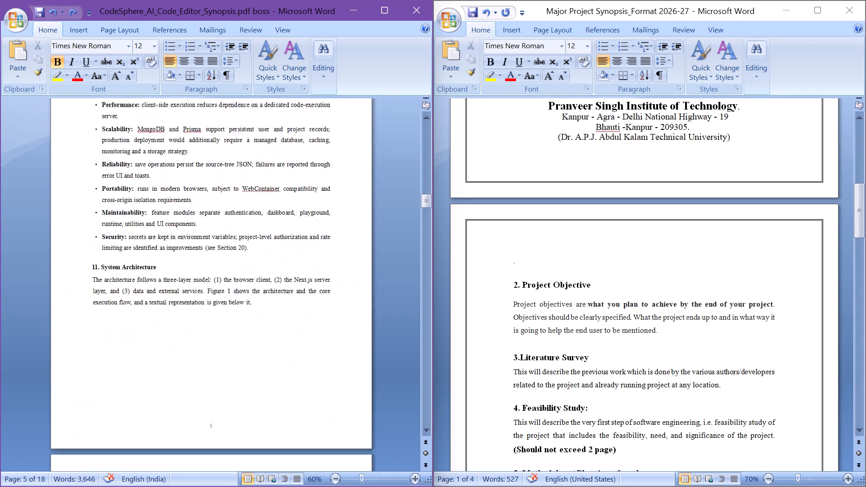
scroll(279, 197, down, 3)
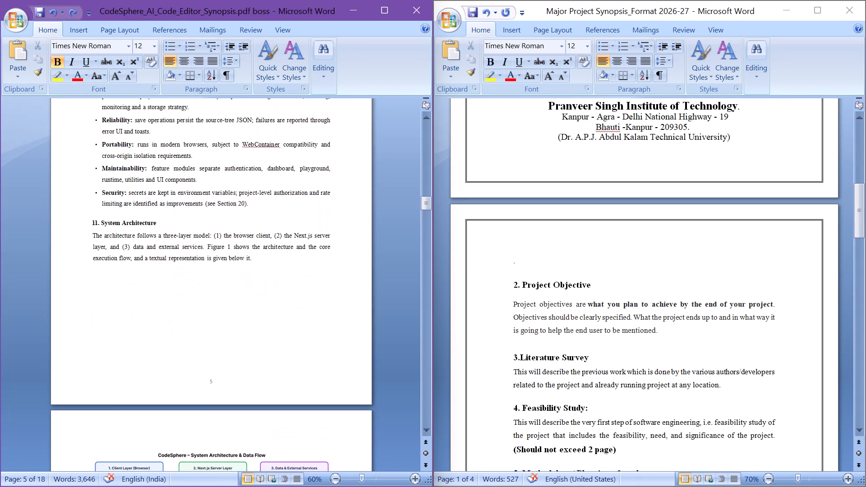
scroll(279, 197, down, 2)
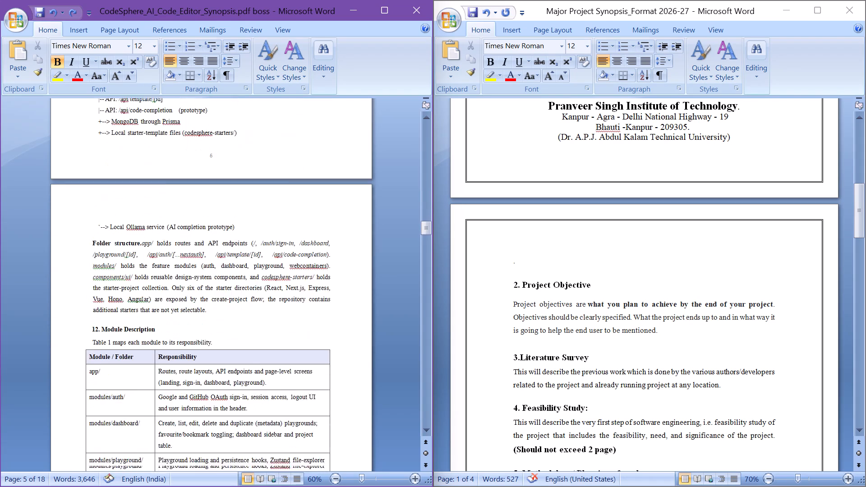
scroll(279, 197, down, 3)
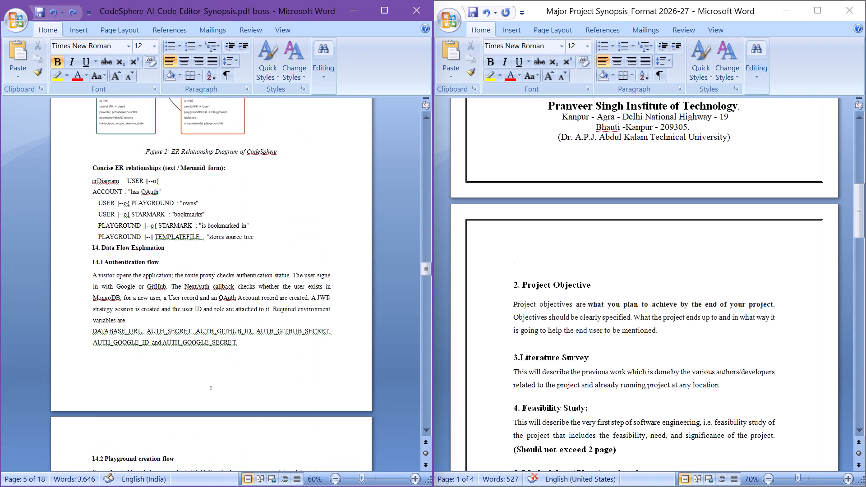
scroll(279, 197, down, 2)
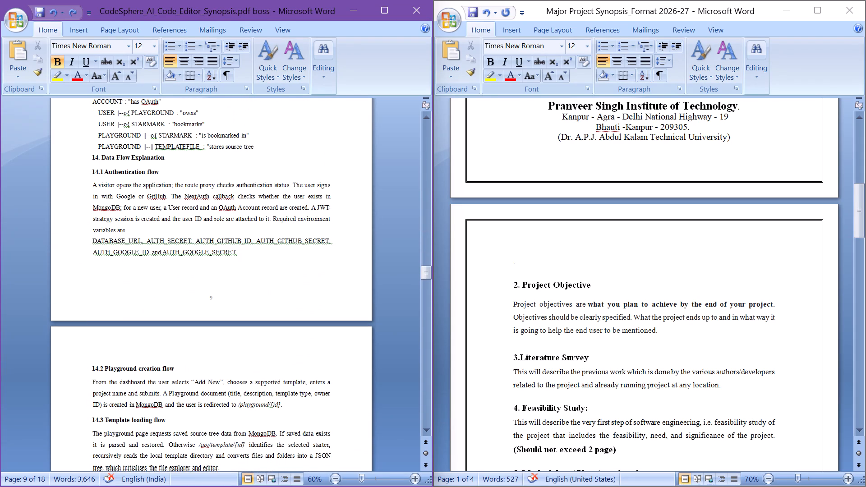
scroll(279, 197, down, 3)
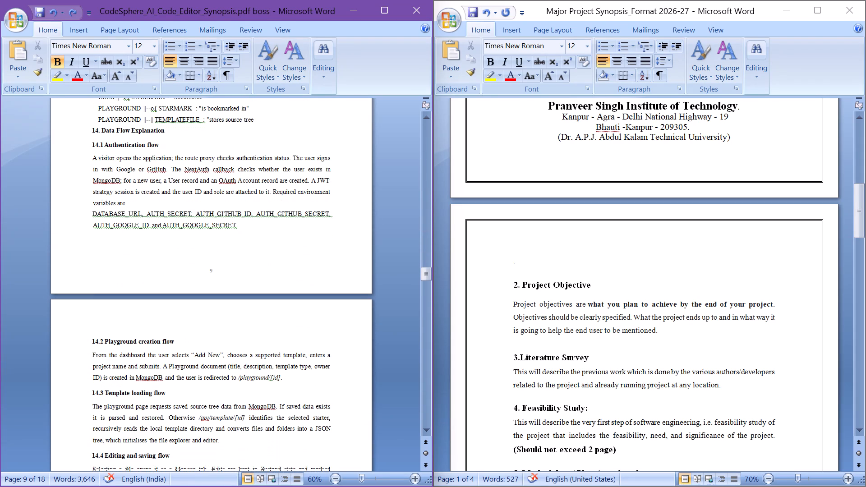
scroll(279, 197, down, 6)
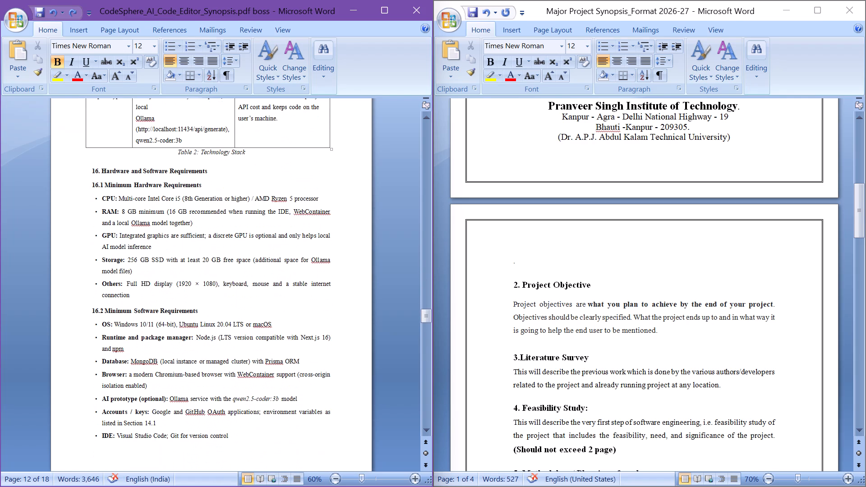
scroll(279, 197, down, 1)
scroll(526, 383, down, 1)
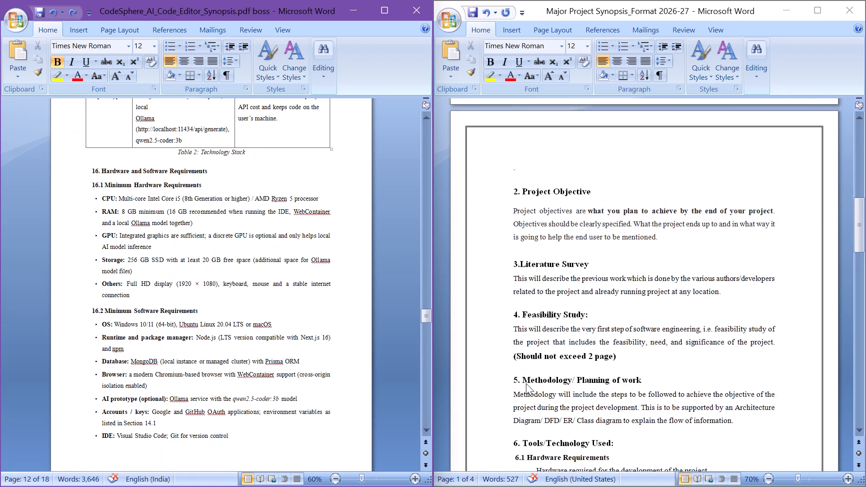
Review the CodeSphere synopsis from 16. Hardware and Software Requirements through 23. References / Bibliography Suggestions against the template's sections 2 to 7.
scroll(526, 383, down, 1)
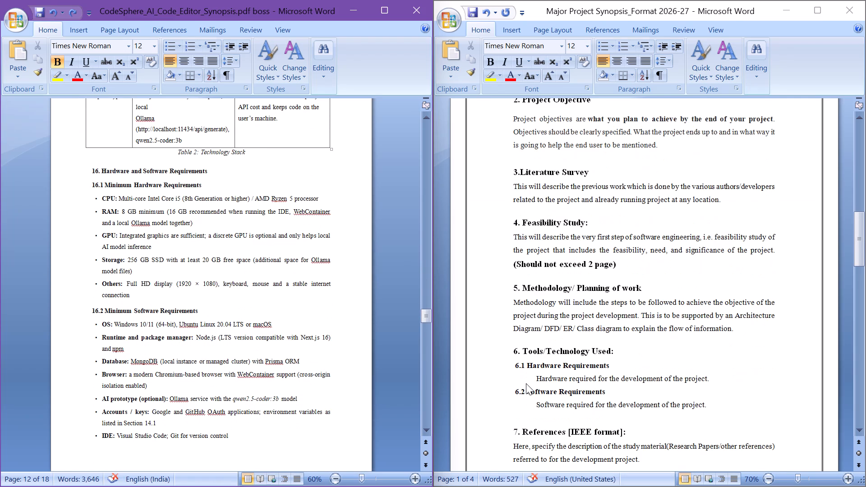
scroll(203, 379, down, 1)
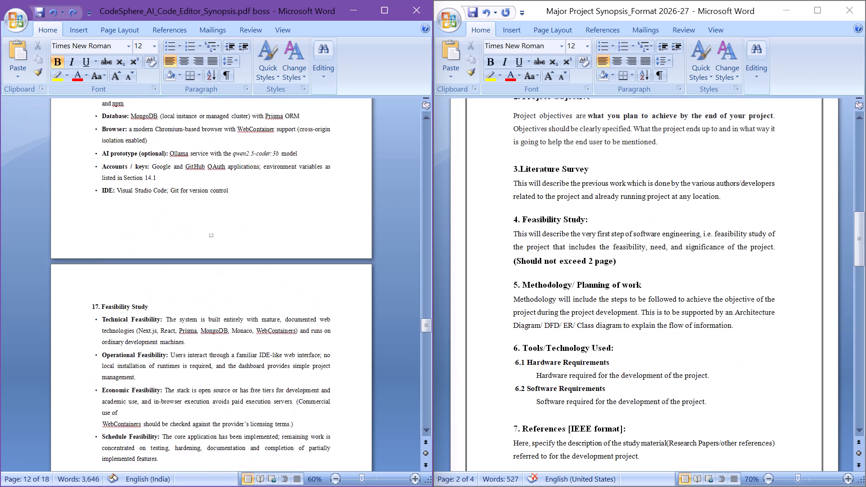
scroll(203, 379, down, 5)
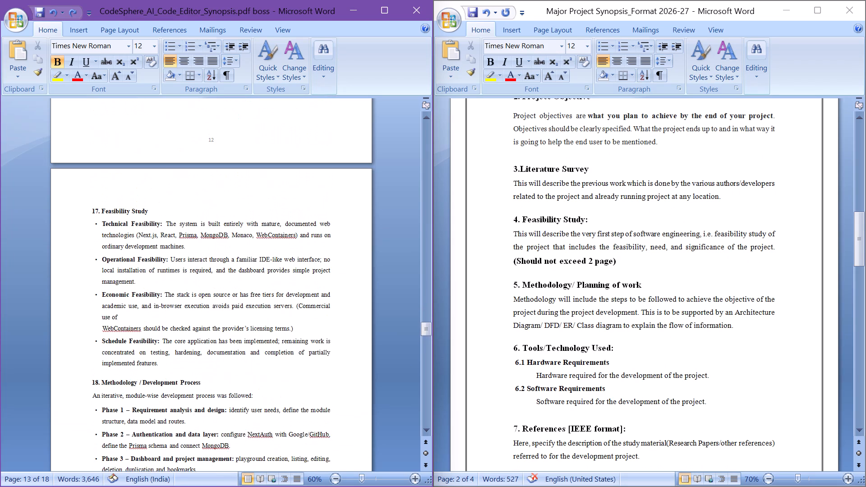
scroll(203, 379, down, 1)
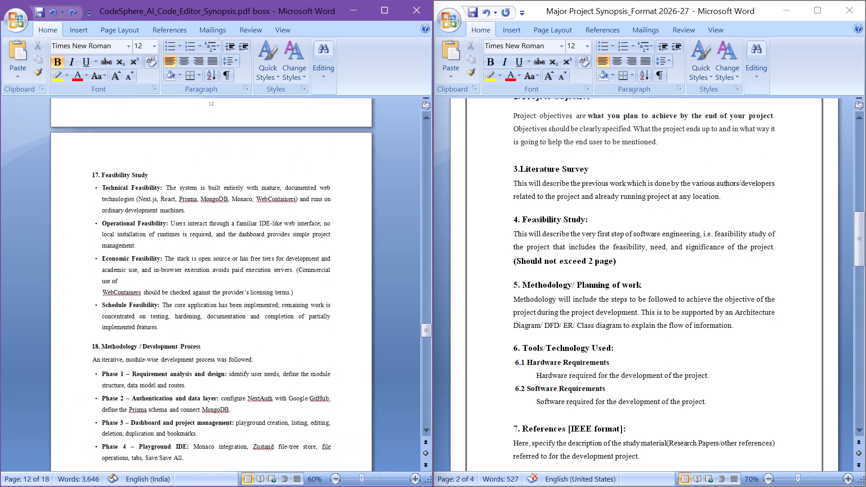
scroll(203, 379, down, 2)
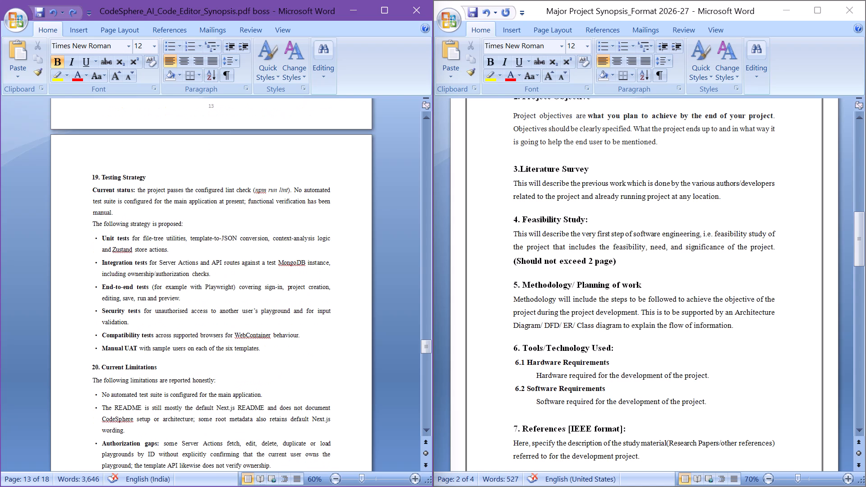
scroll(203, 379, down, 2)
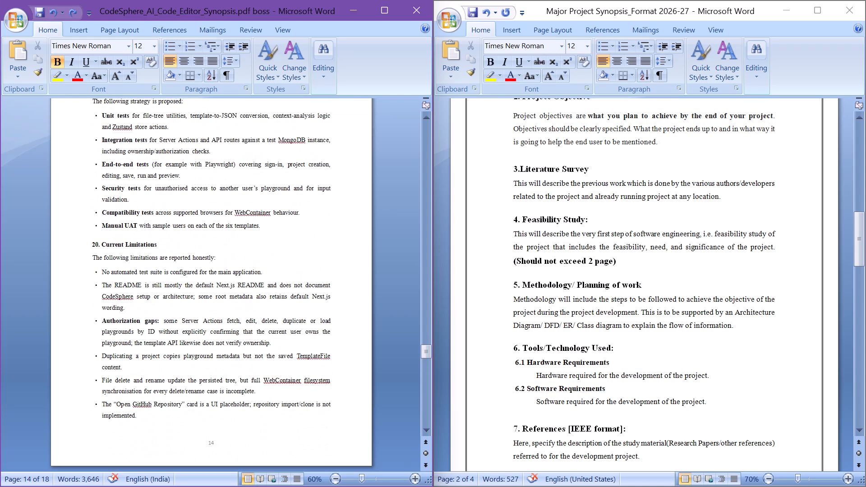
scroll(203, 379, down, 1)
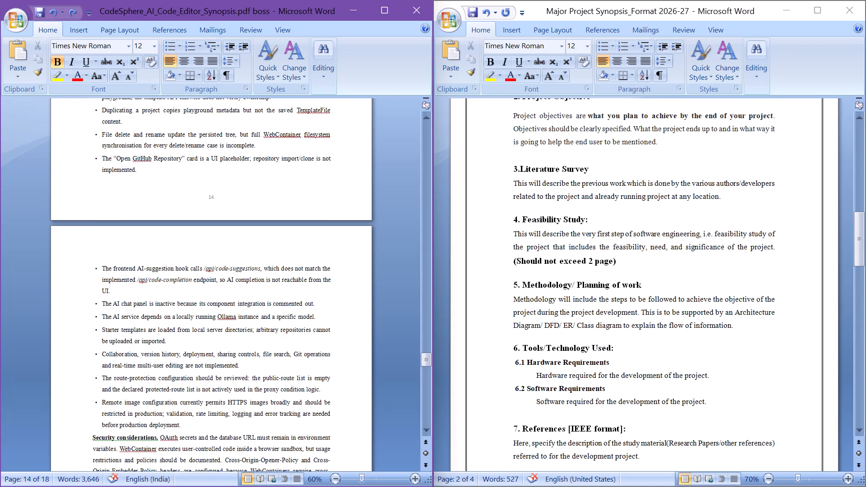
scroll(203, 379, down, 3)
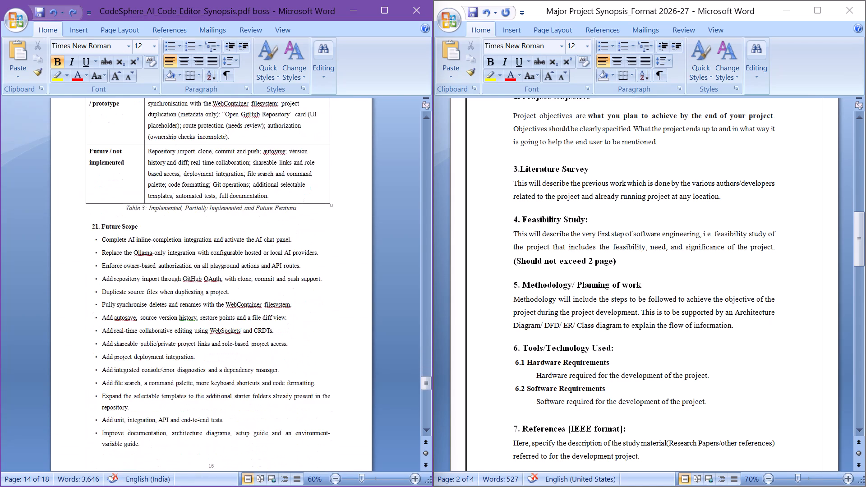
scroll(203, 379, down, 3)
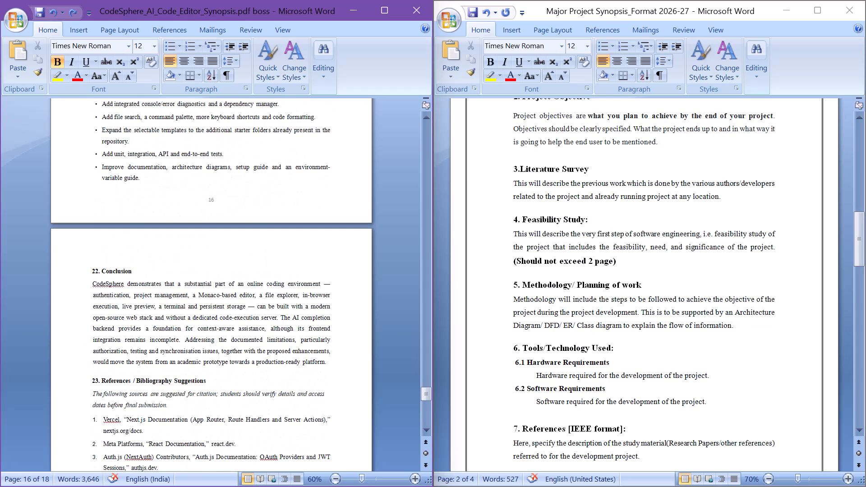
scroll(203, 379, down, 1)
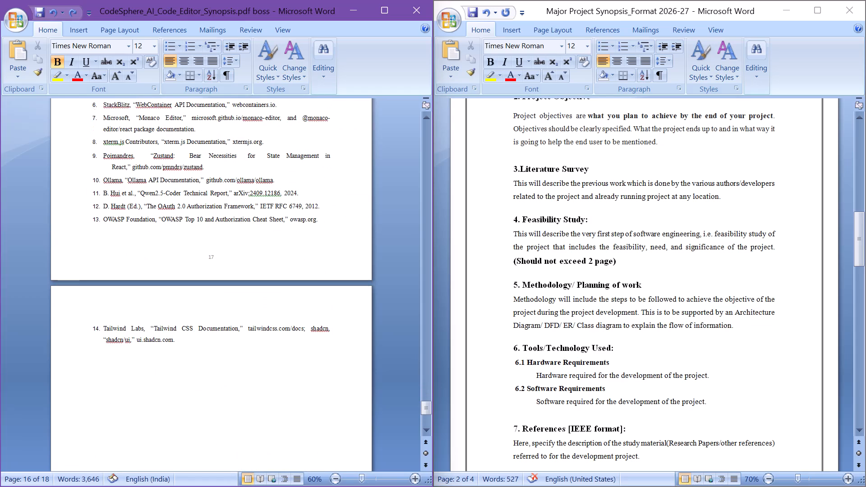
scroll(203, 379, down, 2)
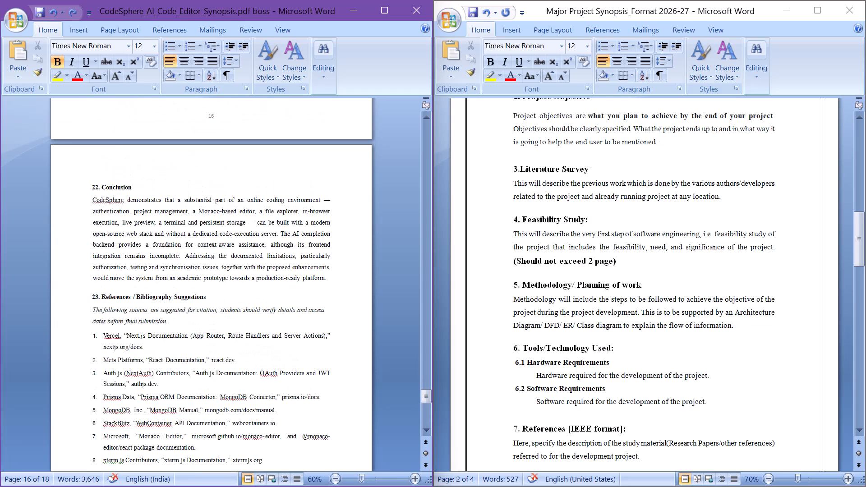
scroll(203, 379, up, 1)
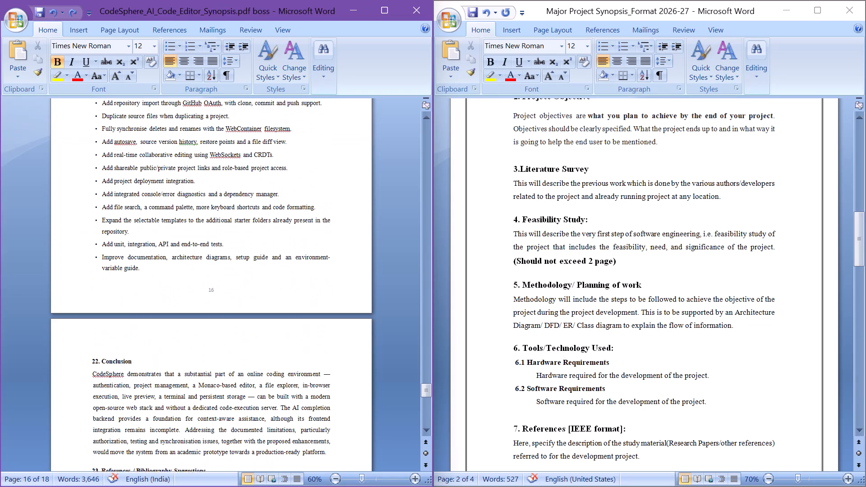
scroll(203, 379, up, 3)
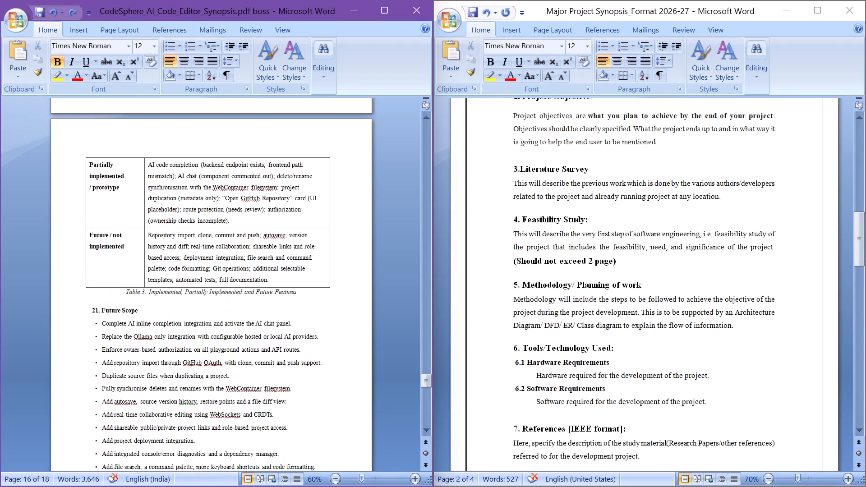
scroll(203, 379, up, 3)
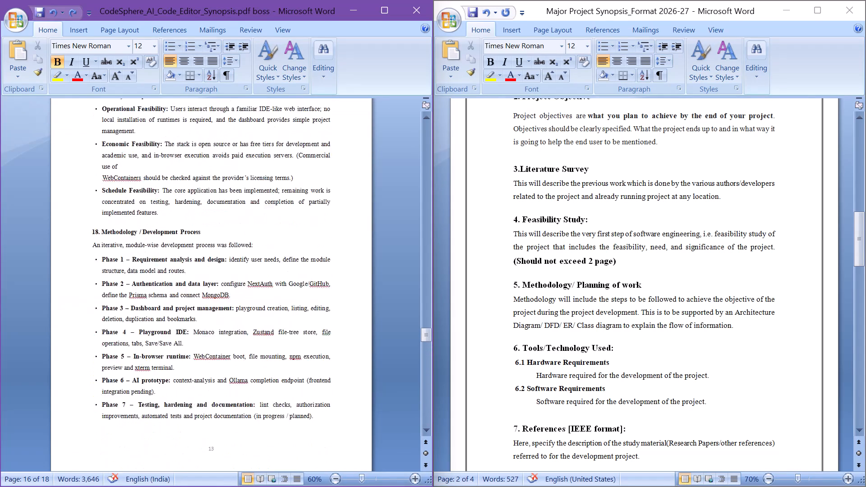
scroll(203, 379, up, 18)
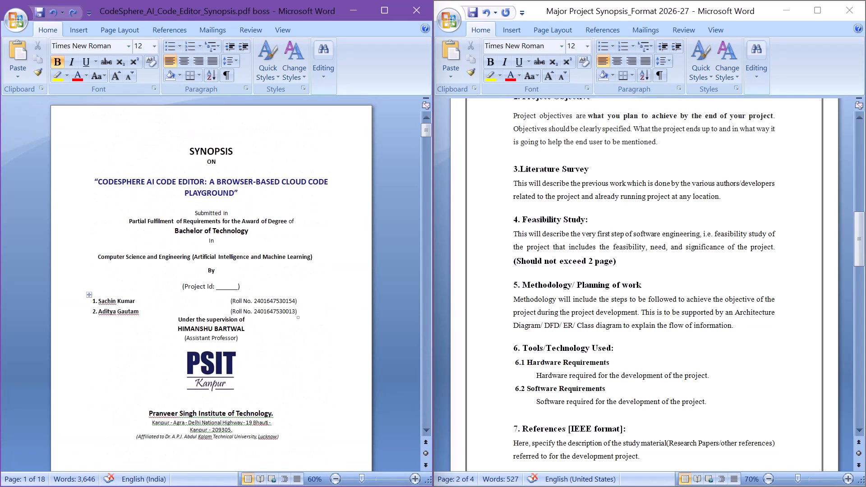
Renumber the Problem Statement heading below the Introduction in the CodeSphere synopsis as 2.
scroll(245, 300, down, 2)
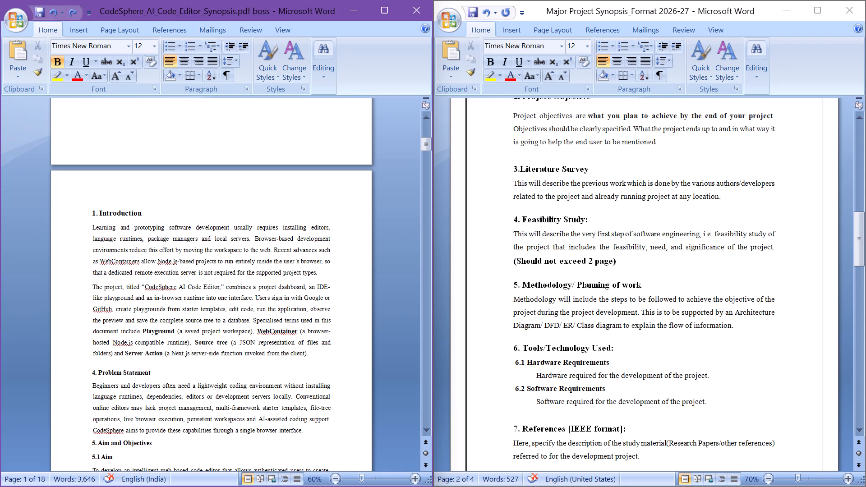
ctrl+scroll(327, 290, up, 3)
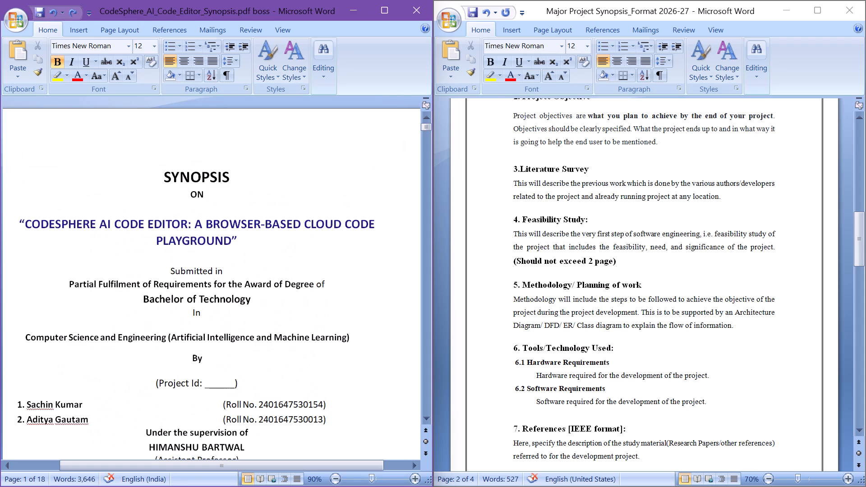
scroll(327, 290, down, 3)
scroll(327, 290, up, 2)
ctrl+scroll(327, 290, down, 1)
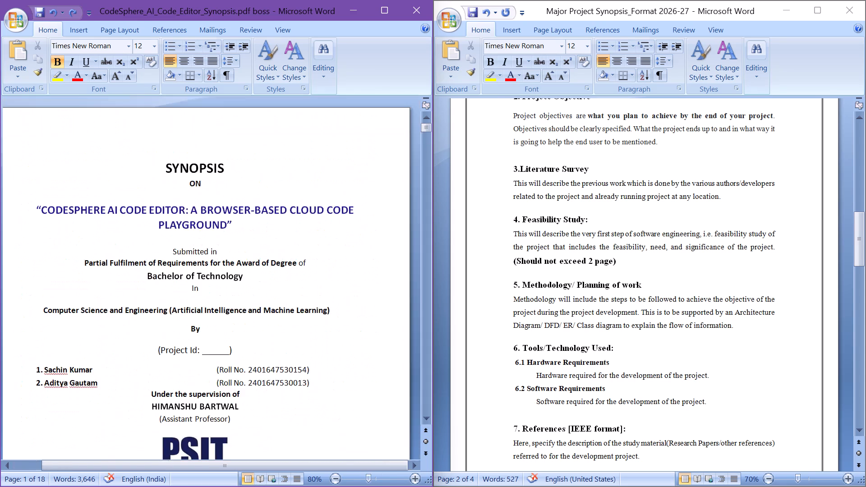
ctrl+scroll(327, 290, down, 1)
scroll(327, 290, down, 2)
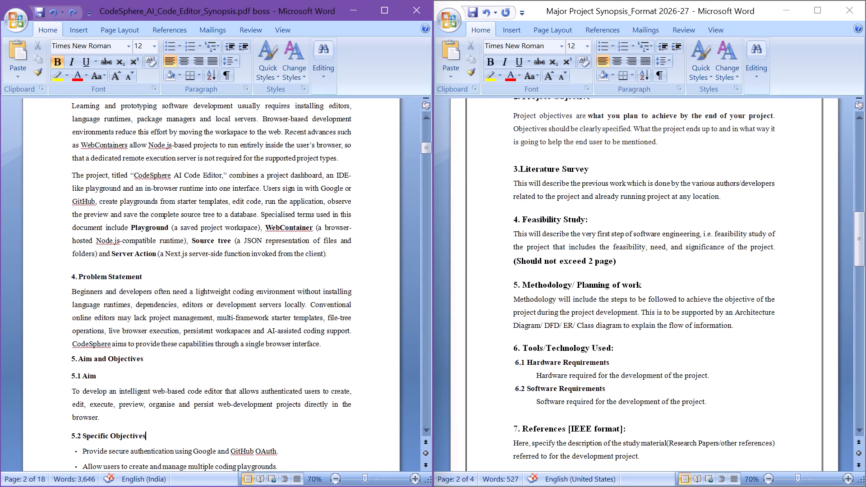
click(78, 276)
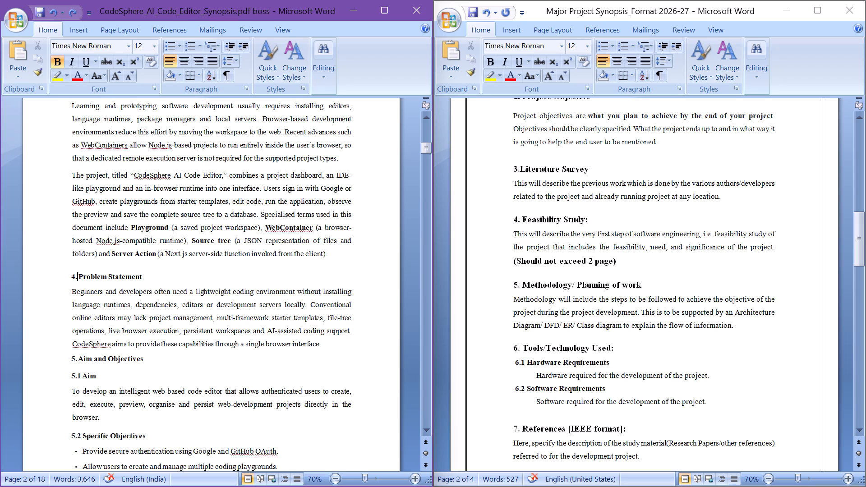
key(Left)
key(BackSpace)
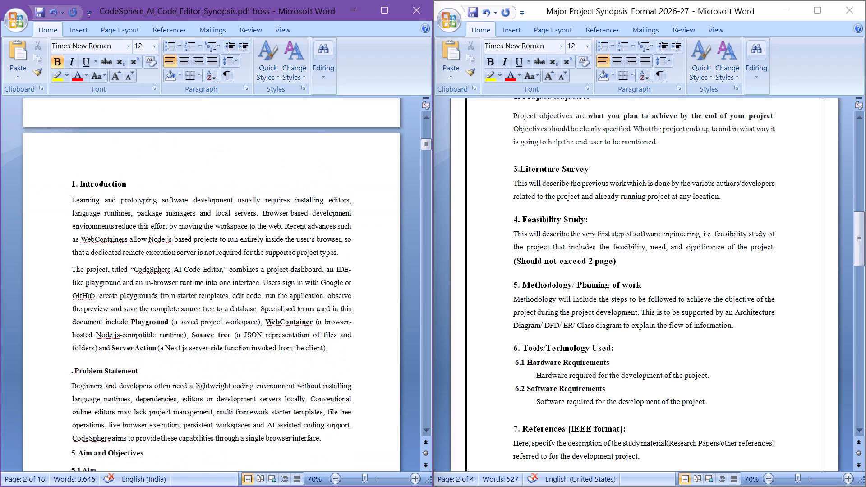
key(2)
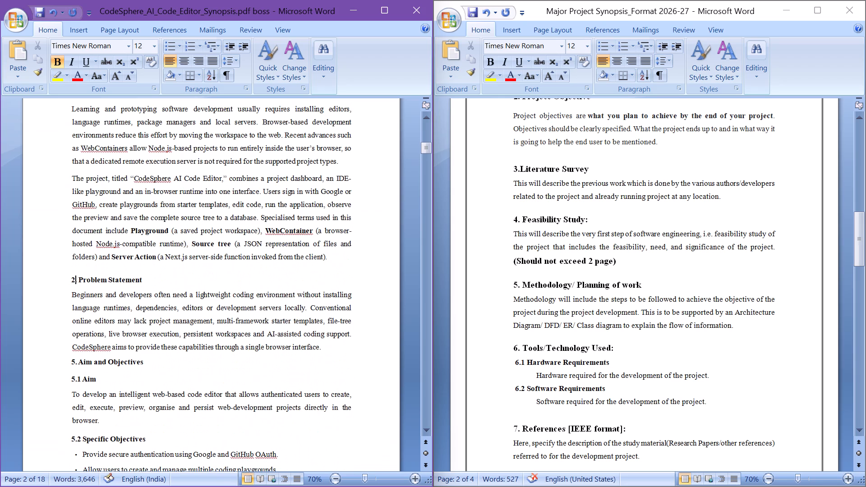
Set the font size of the 2. Problem Statement heading to 14.
drag(149, 280, 123, 273)
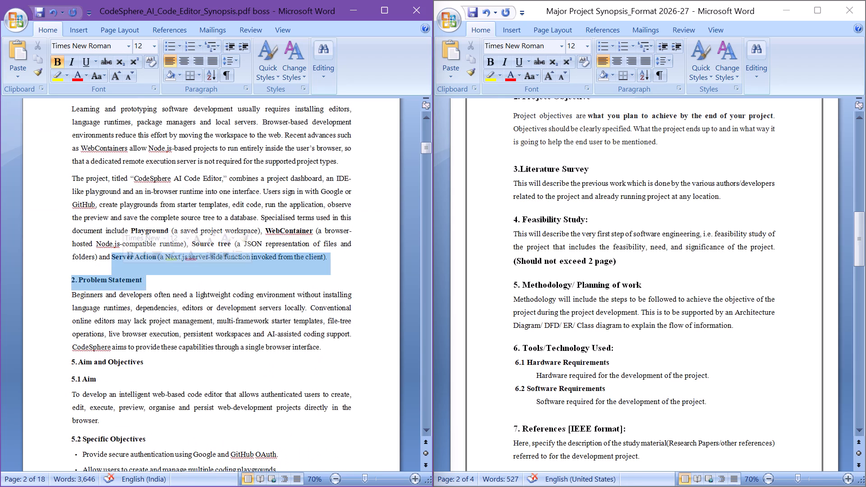
click(70, 282)
click(58, 275)
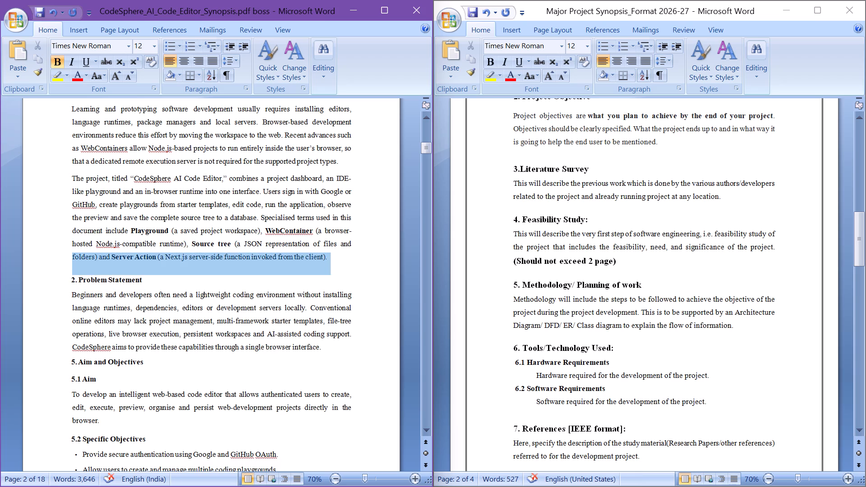
drag(58, 276, 147, 281)
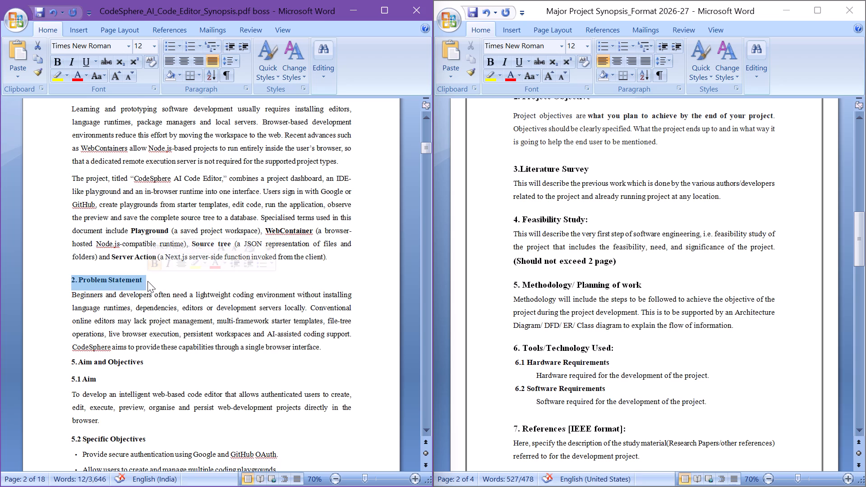
click(213, 249)
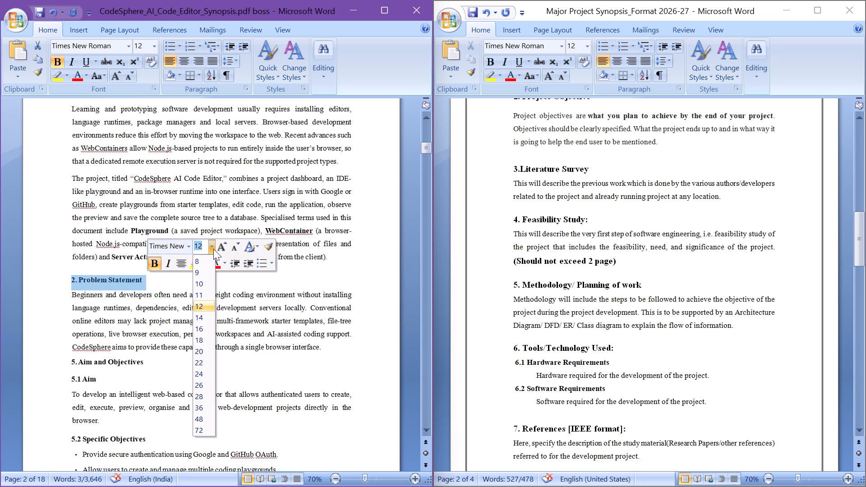
click(202, 317)
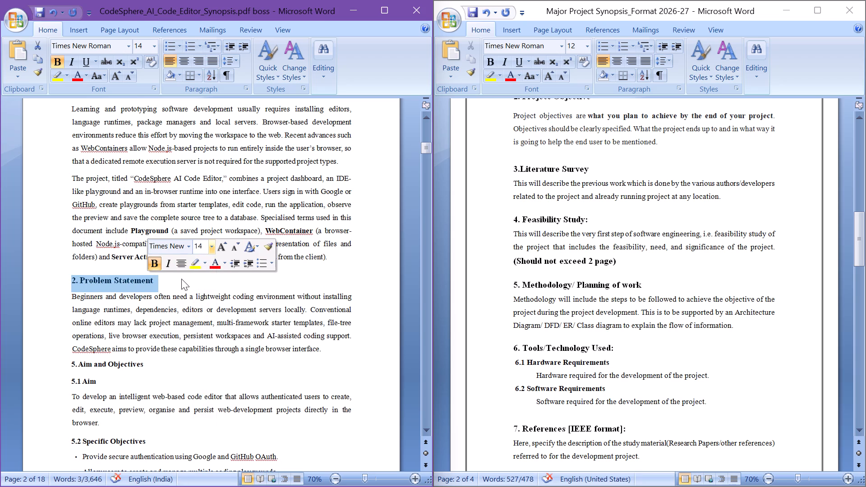
click(181, 279)
Delete the text from the 5. Aim and Objectives heading through "5.2 Specific", leaving only "Objectives" as the heading above the bullets.
scroll(181, 279, down, 1)
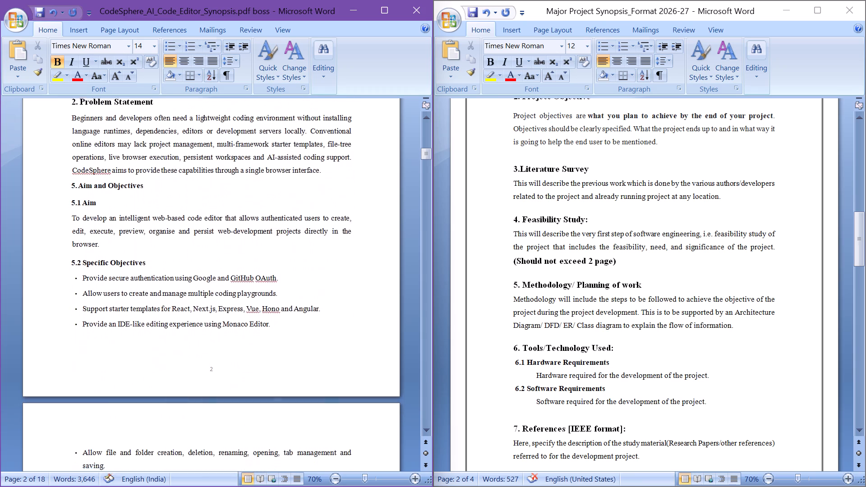
scroll(181, 279, down, 2)
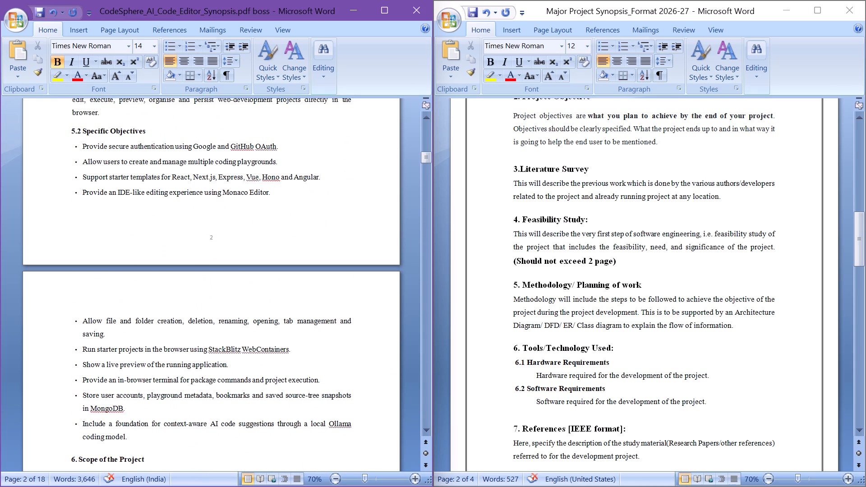
scroll(181, 279, down, 1)
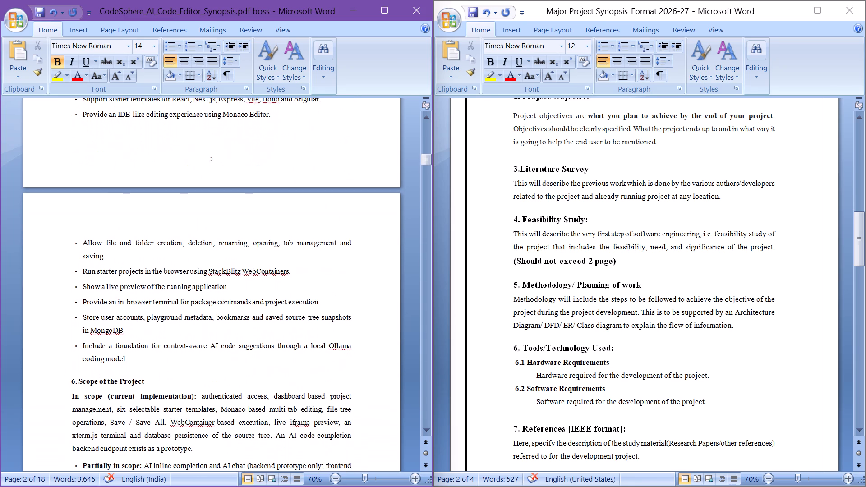
scroll(181, 279, down, 1)
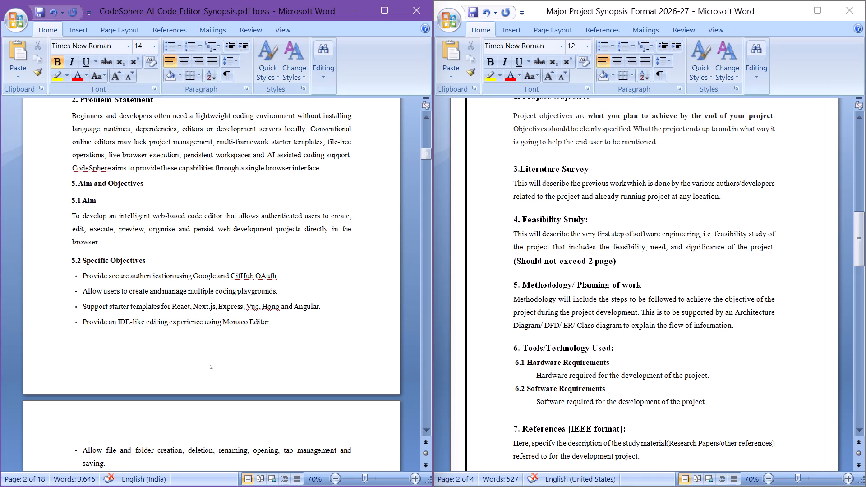
drag(109, 260, 69, 188)
key(BackSpace)
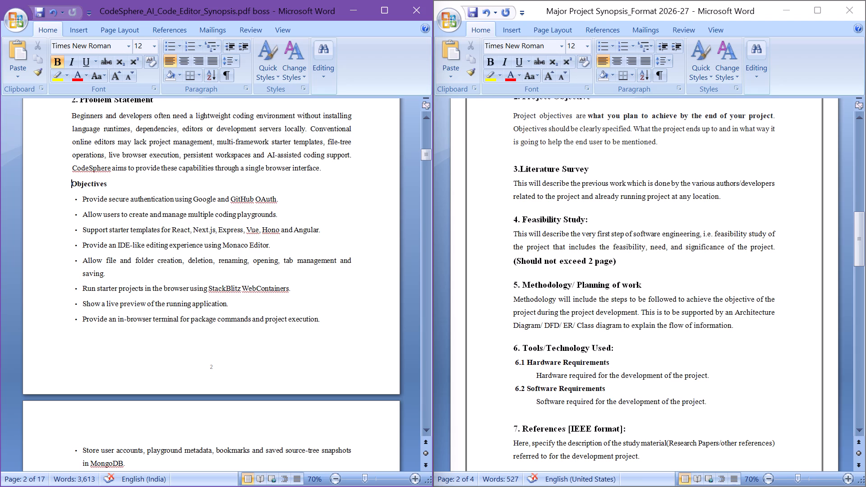
Set the font size of the Objectives heading above the bullets to 14.
drag(111, 184, 67, 180)
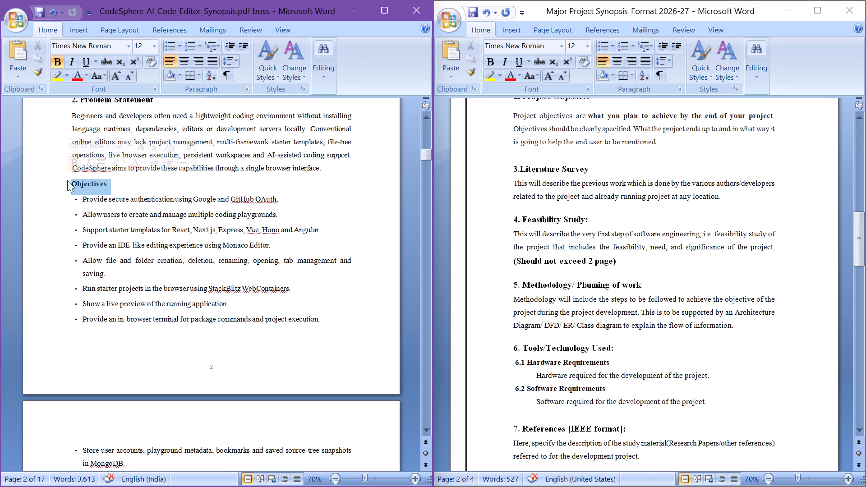
click(129, 147)
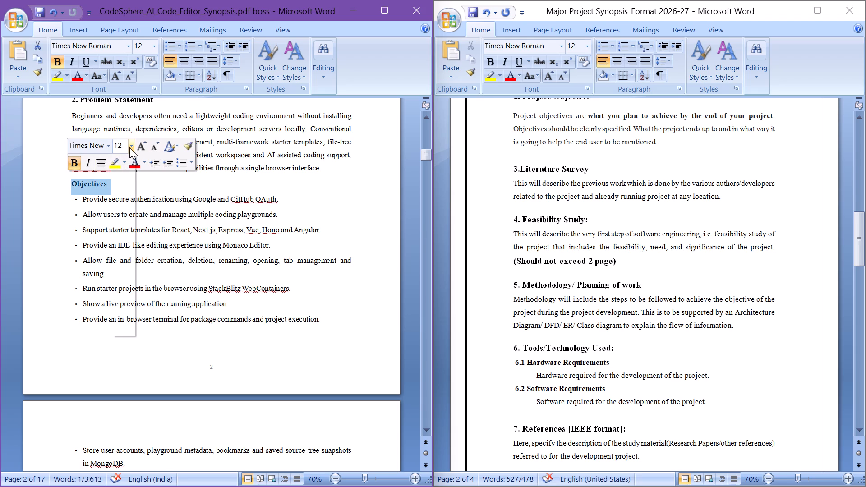
click(124, 217)
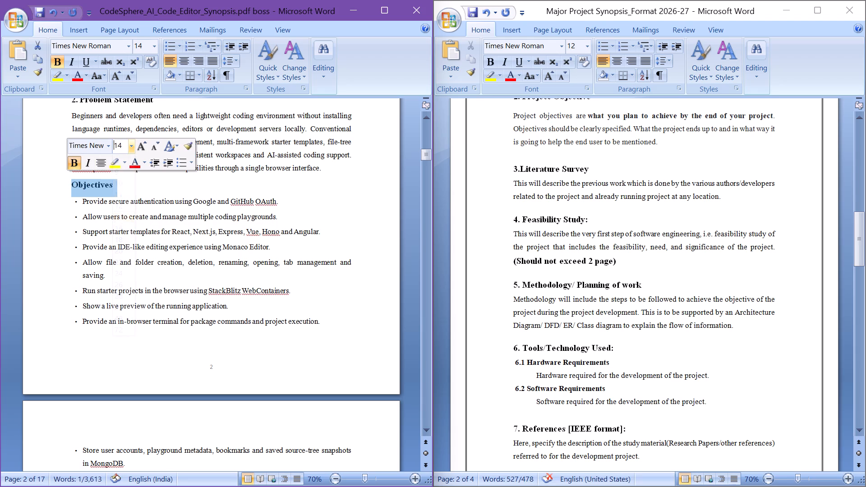
click(147, 187)
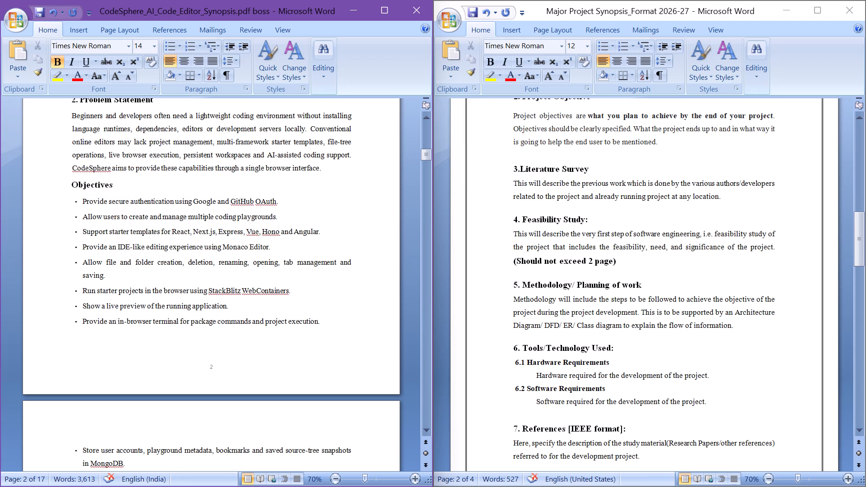
Delete the 7. Literature / Existing System Overview heading with its two paragraphs, and close the blank line left above 8. Proposed System.
scroll(147, 187, up, 1)
scroll(147, 187, down, 1)
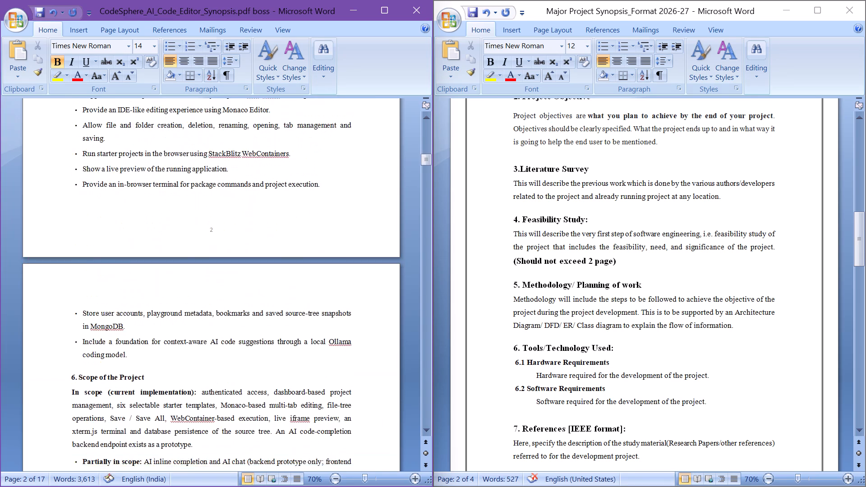
scroll(147, 187, down, 1)
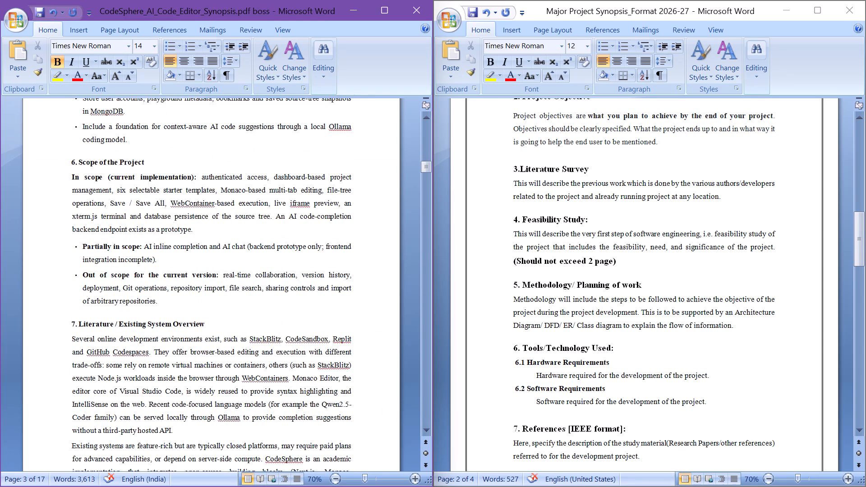
scroll(147, 187, down, 1)
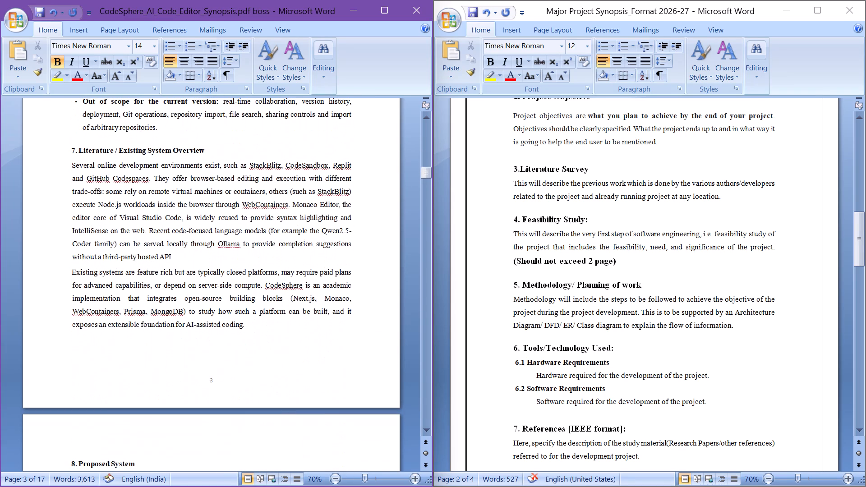
scroll(147, 187, down, 1)
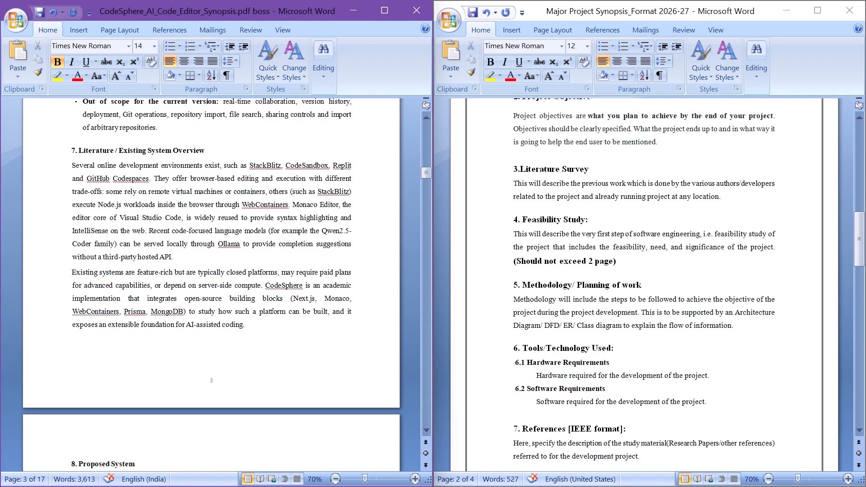
drag(69, 146, 240, 321)
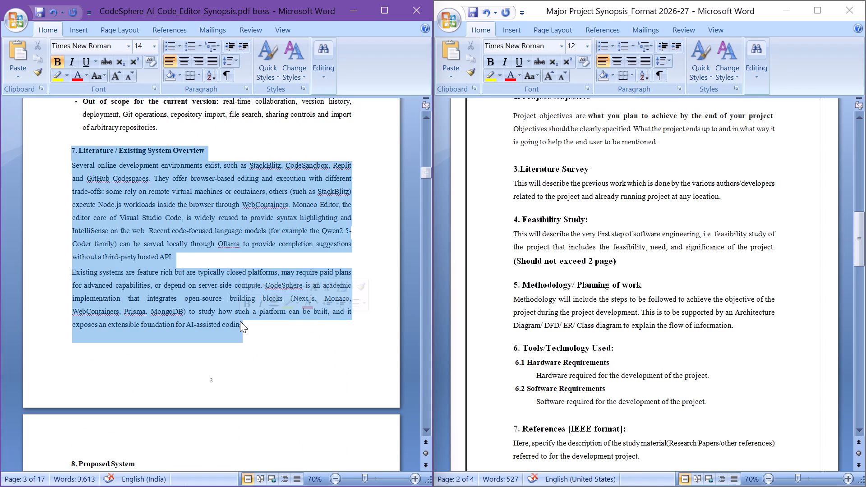
key(BackSpace)
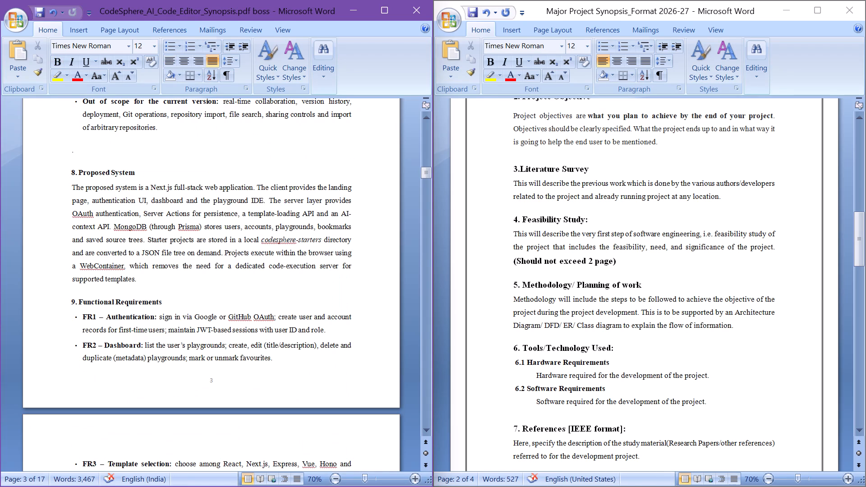
scroll(240, 165, right, 1)
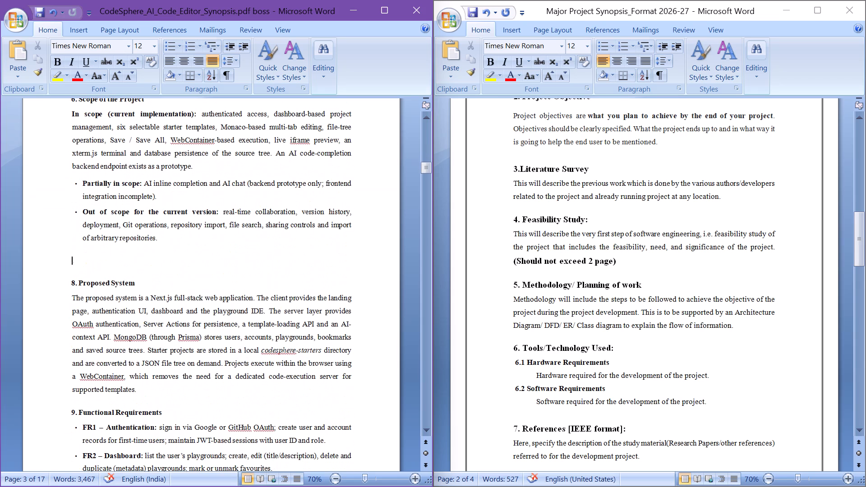
scroll(240, 165, right, 1)
key(BackSpace)
key(BackSpace)
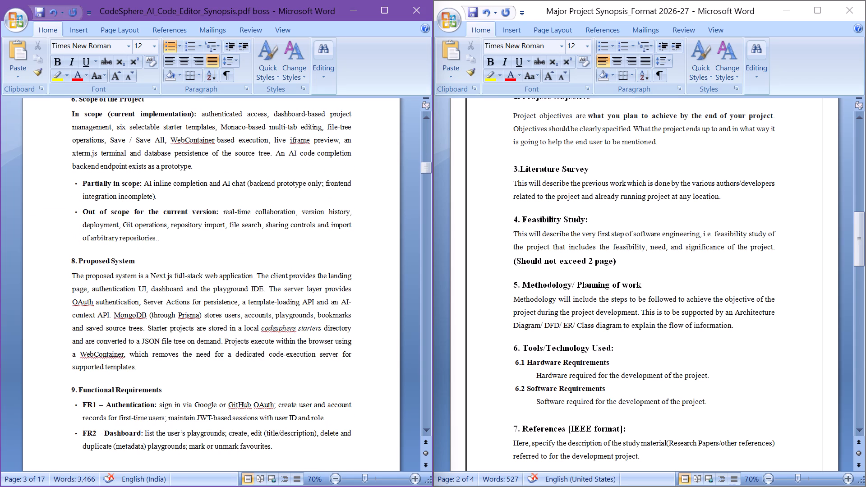
Renumber the Scope of the Project heading in the CodeSphere synopsis as 3.
scroll(187, 190, right, 2)
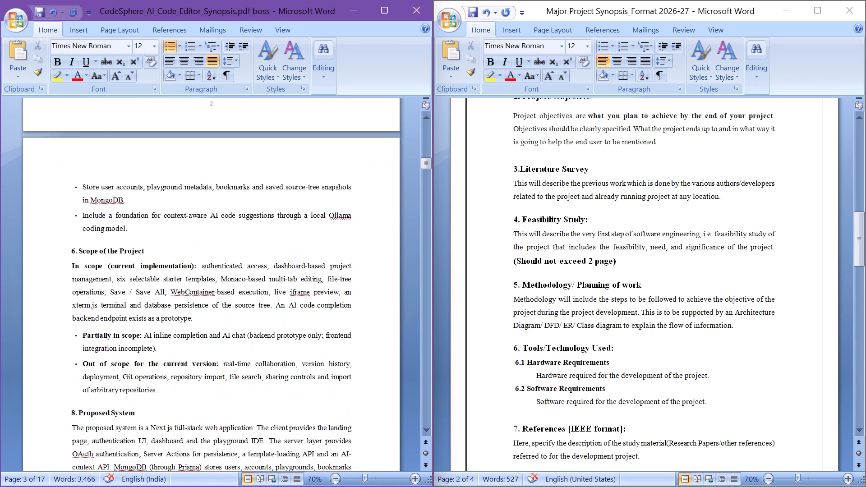
scroll(187, 190, right, 3)
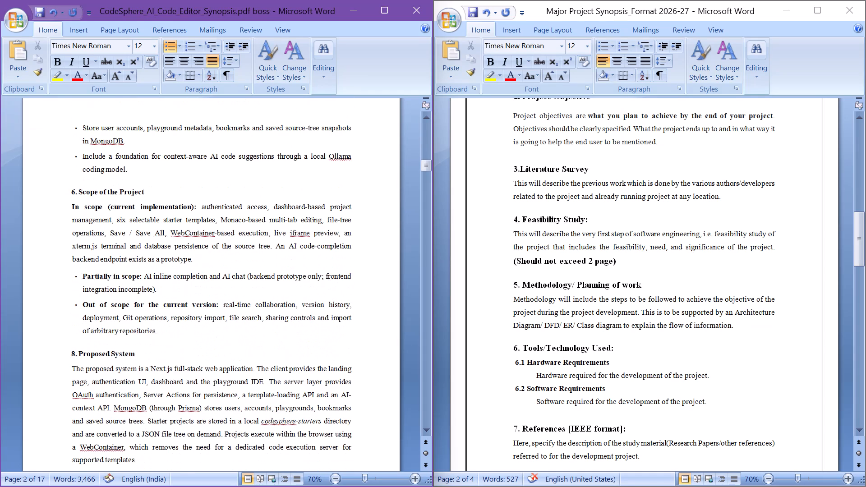
scroll(187, 190, right, 1)
click(150, 192)
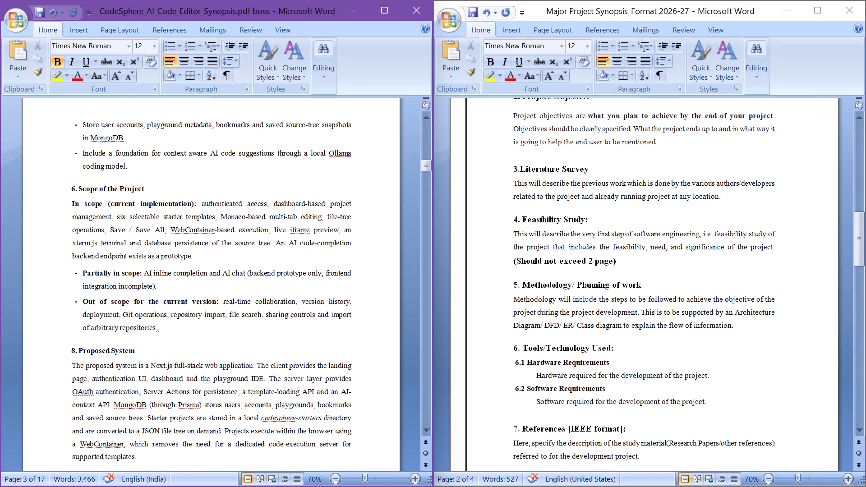
click(75, 188)
key(BackSpace)
key(3)
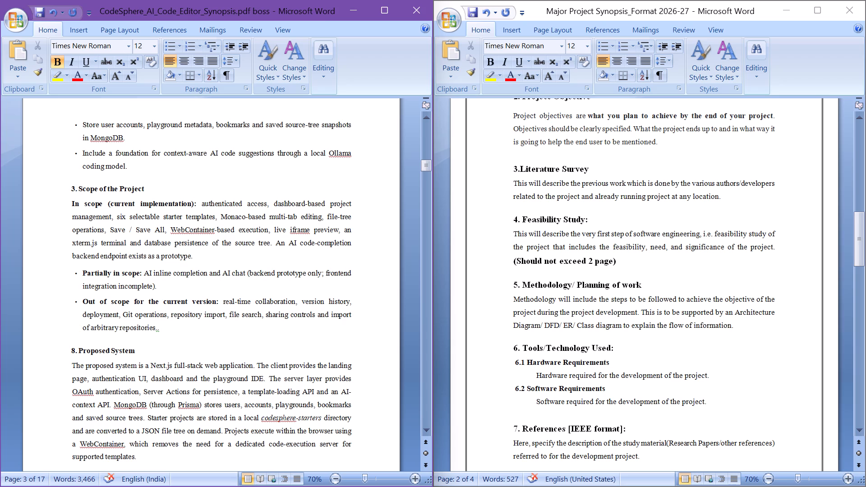
Set the font size of the whole 3. Scope of the Project heading to 14.
click(148, 191)
drag(138, 189, 115, 188)
drag(98, 189, 74, 190)
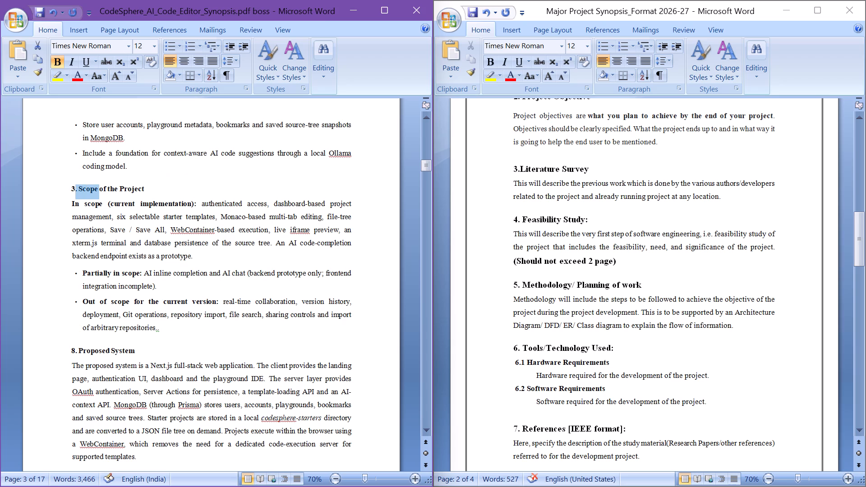
drag(74, 190, 65, 187)
click(65, 187)
drag(146, 188, 64, 188)
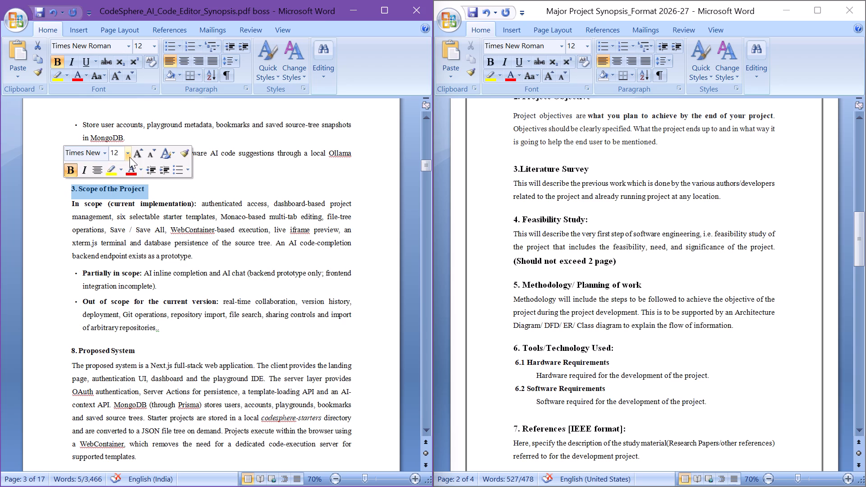
click(129, 157)
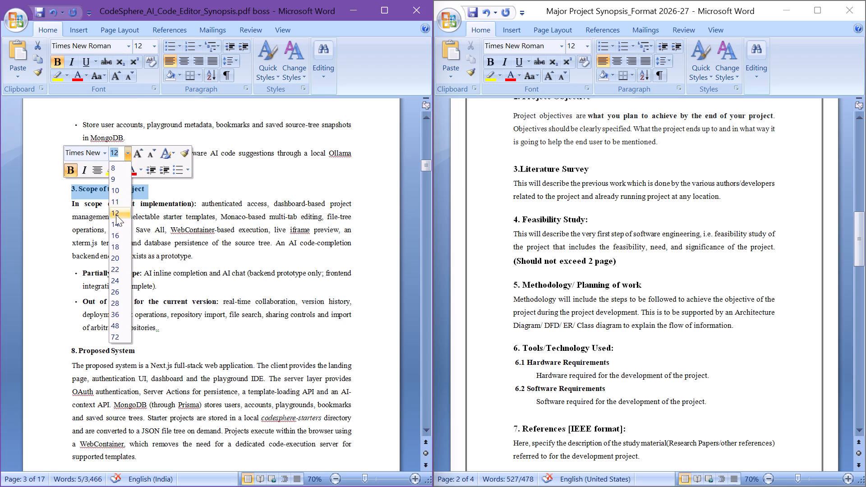
click(116, 221)
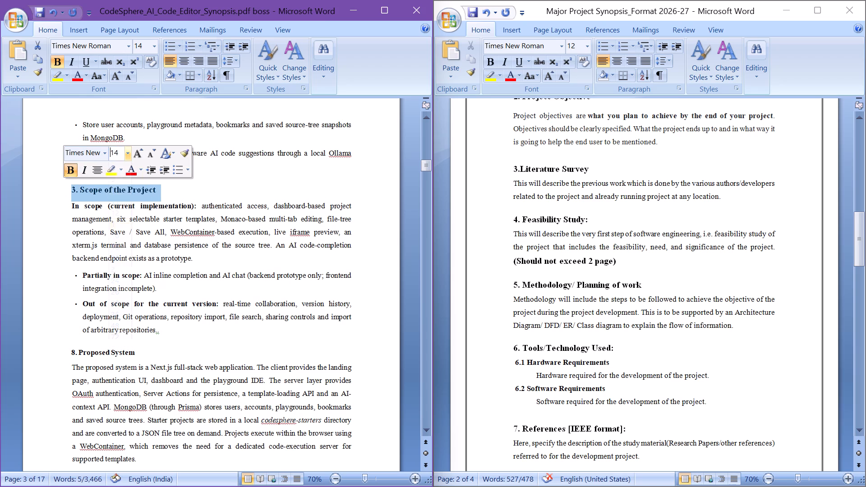
click(214, 187)
Review the CodeSphere synopsis from 8. Proposed System through 14.4 Editing and saving flow against the template's sections.
scroll(214, 187, down, 1)
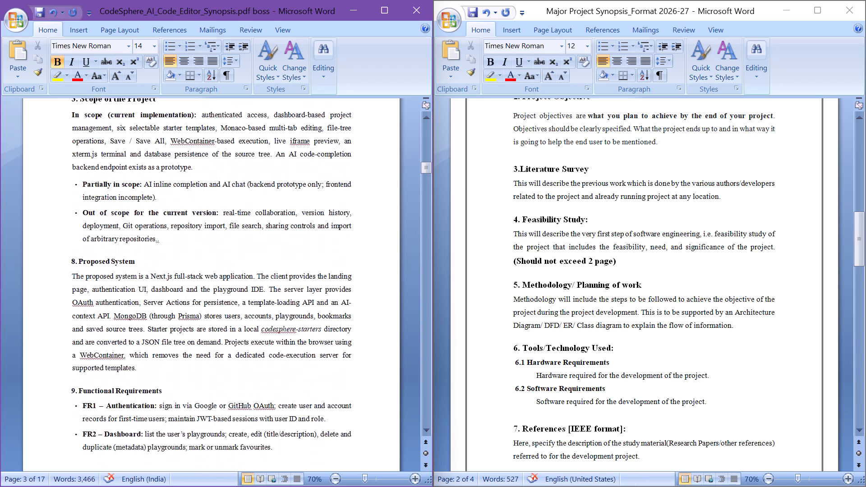
scroll(214, 187, down, 1)
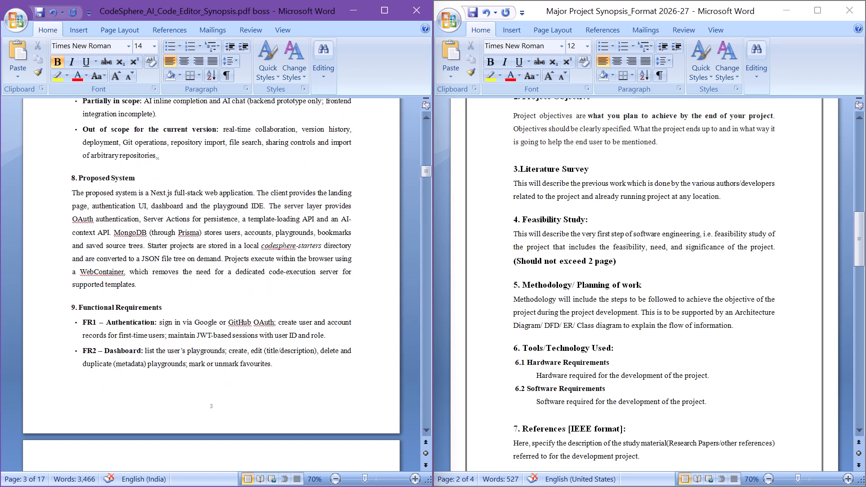
scroll(214, 187, down, 1)
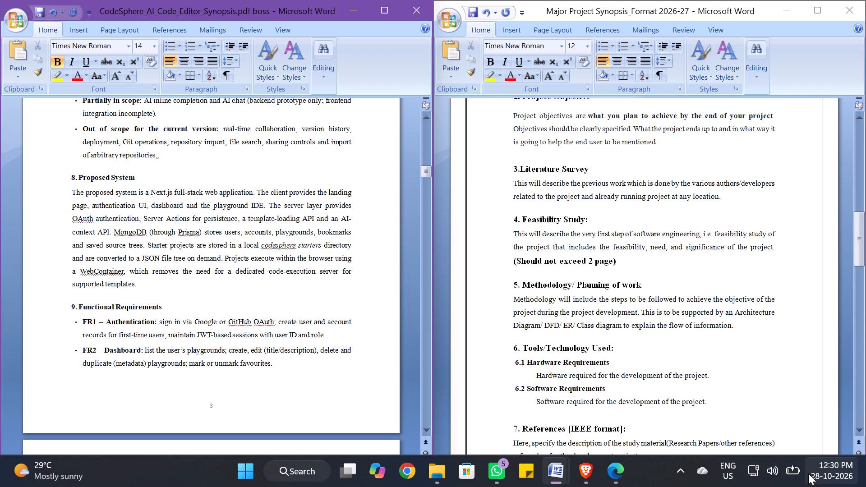
click(779, 480)
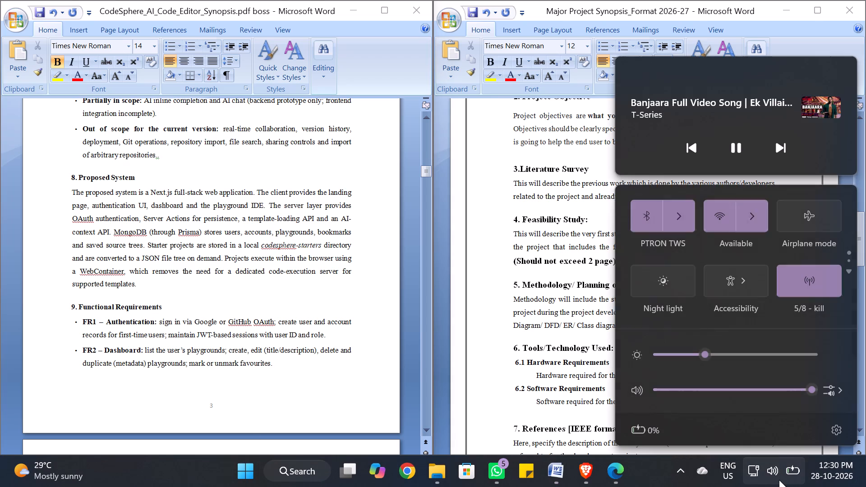
click(503, 287)
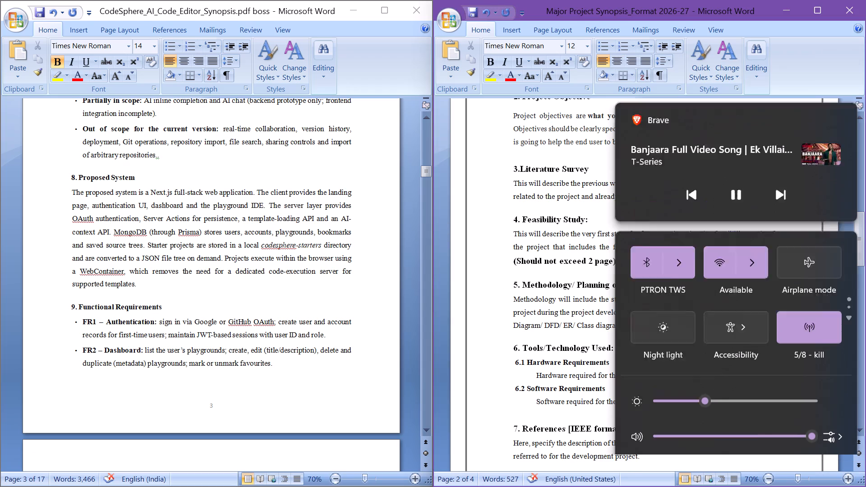
scroll(196, 315, down, 2)
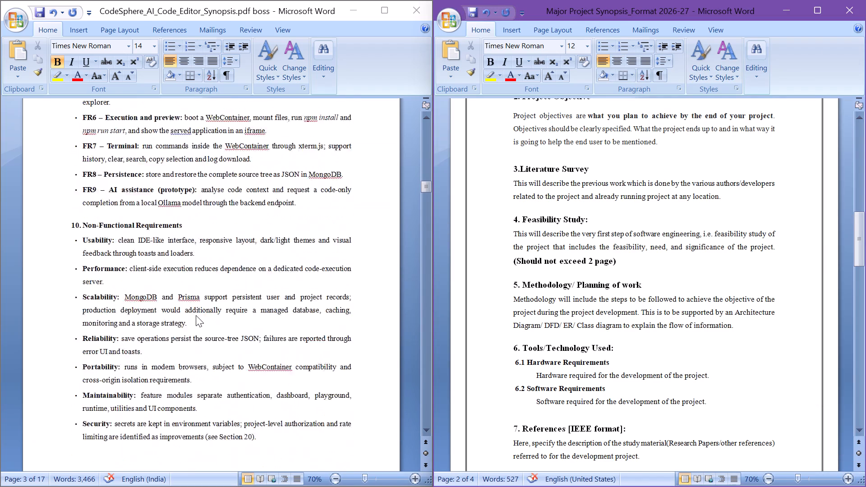
scroll(196, 315, down, 2)
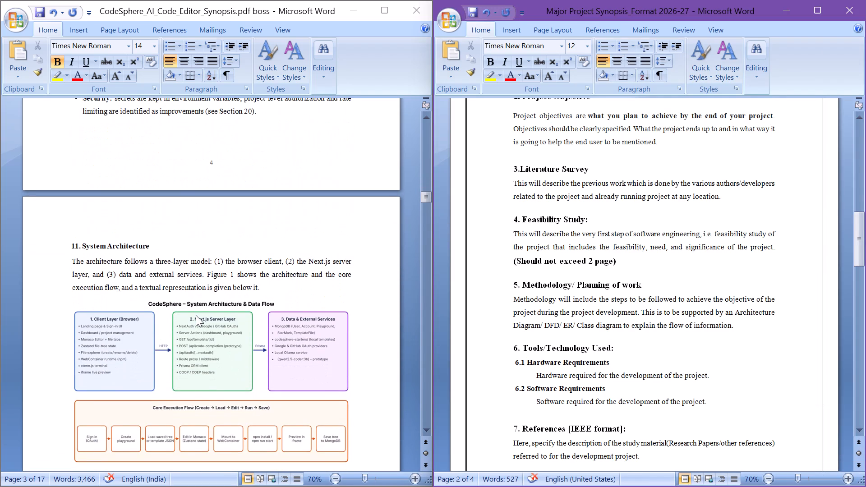
scroll(196, 315, down, 2)
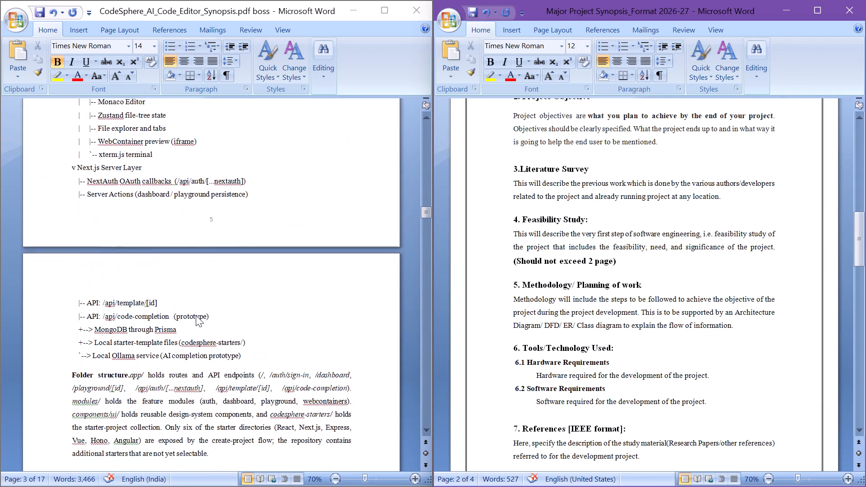
scroll(196, 315, down, 2)
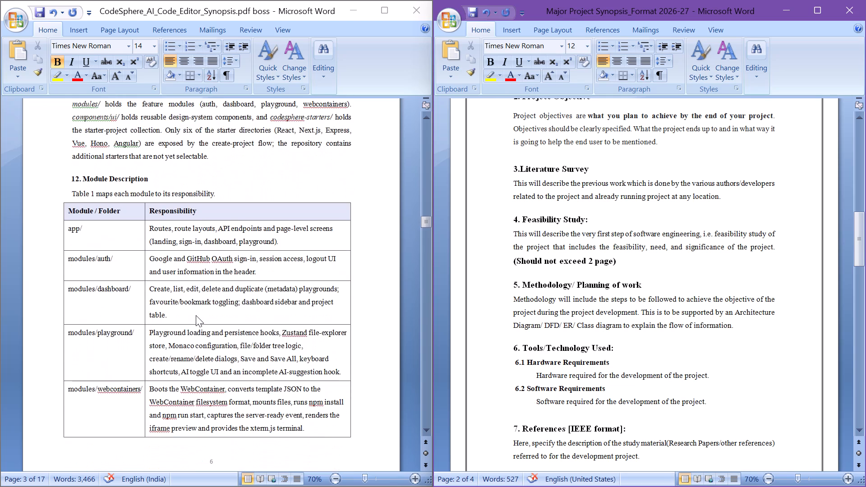
scroll(196, 315, down, 4)
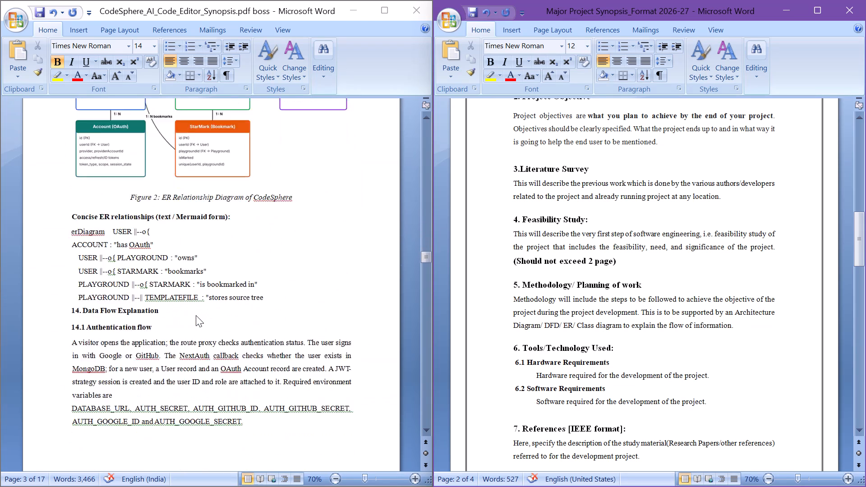
scroll(196, 315, down, 1)
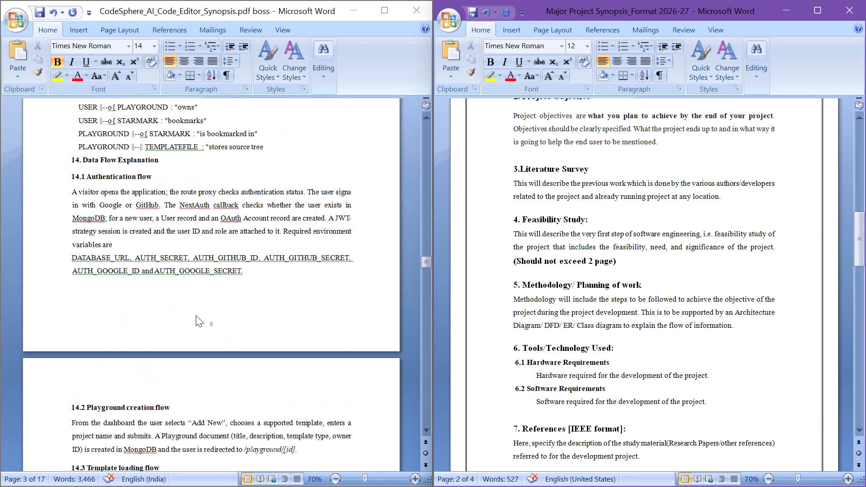
scroll(196, 315, down, 1)
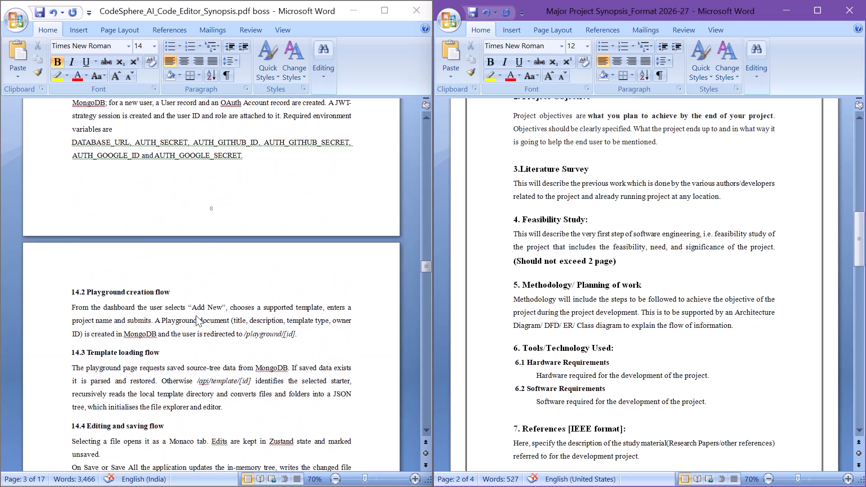
Review the CodeSphere synopsis from 14.2 Playground creation flow through 21. Future Scope, and recheck its cover page, Introduction, Problem Statement and Objectives.
scroll(196, 315, down, 2)
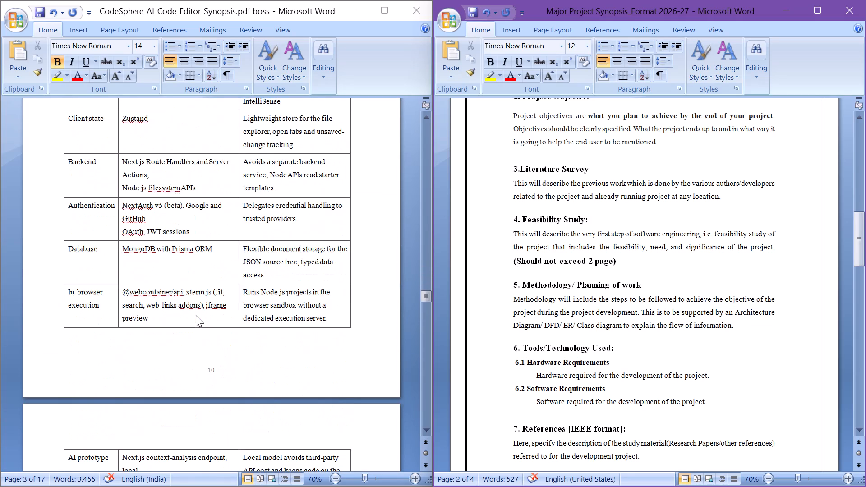
scroll(196, 315, down, 5)
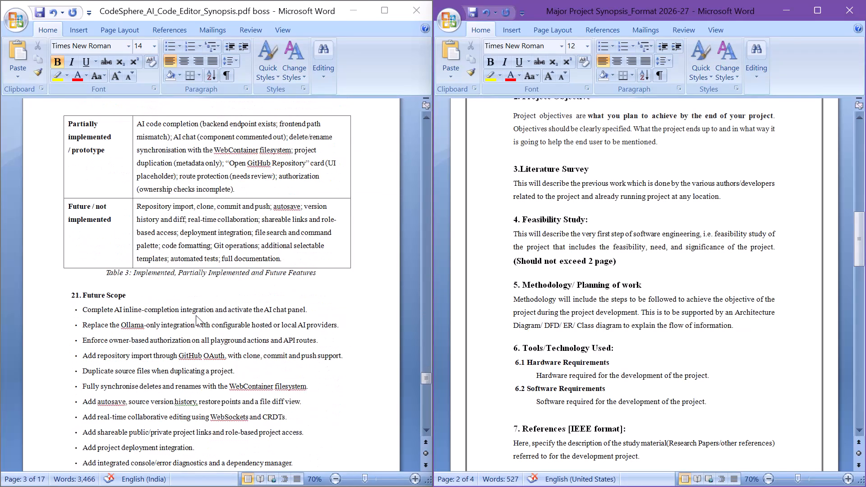
scroll(196, 315, down, 3)
scroll(196, 315, up, 9)
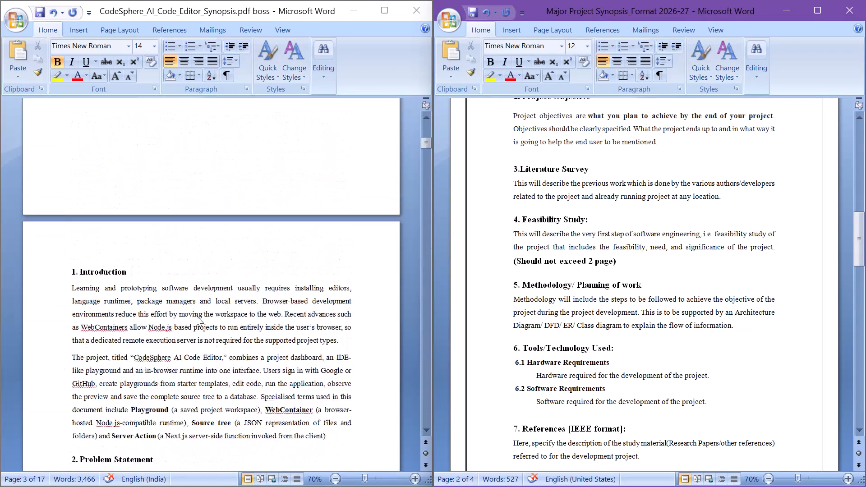
scroll(196, 315, up, 10)
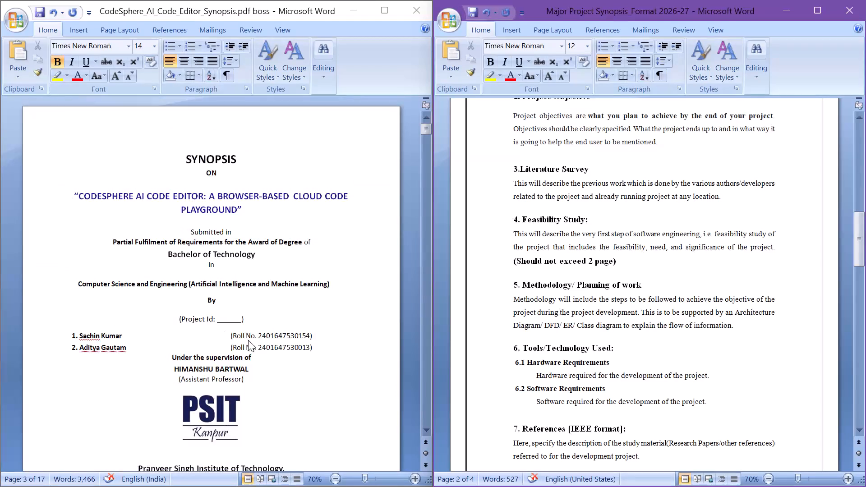
scroll(205, 322, down, 3)
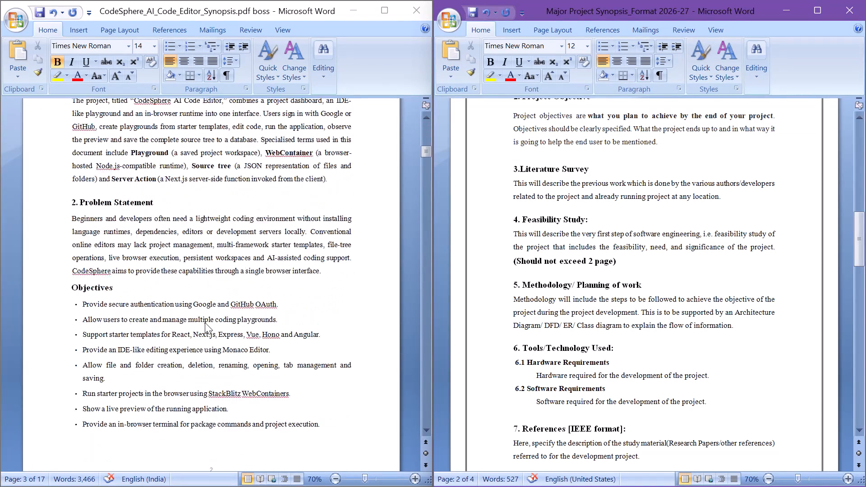
scroll(205, 322, down, 1)
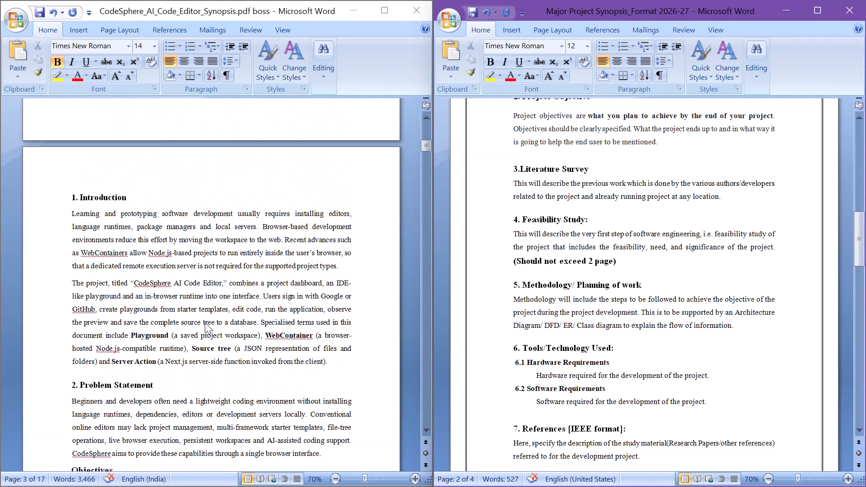
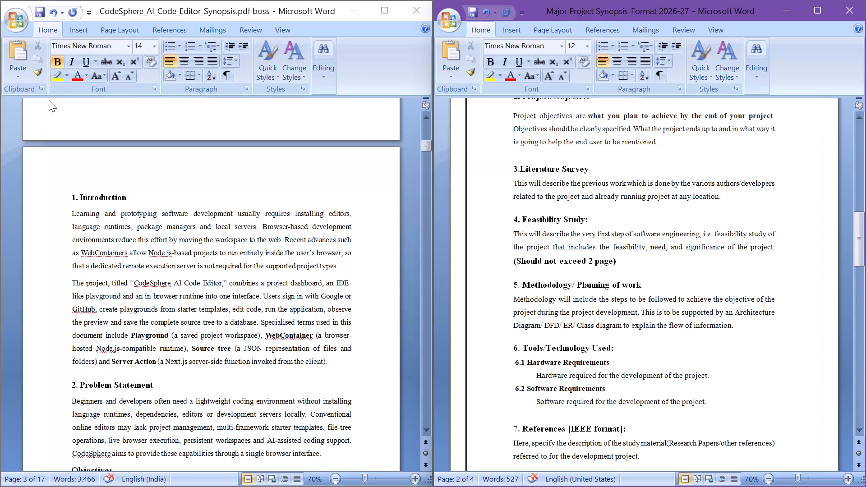
Close the CodeSphere_AI_Code_Editor_Synopsis.pdf boss document without saving its changes.
click(409, 11)
click(410, 271)
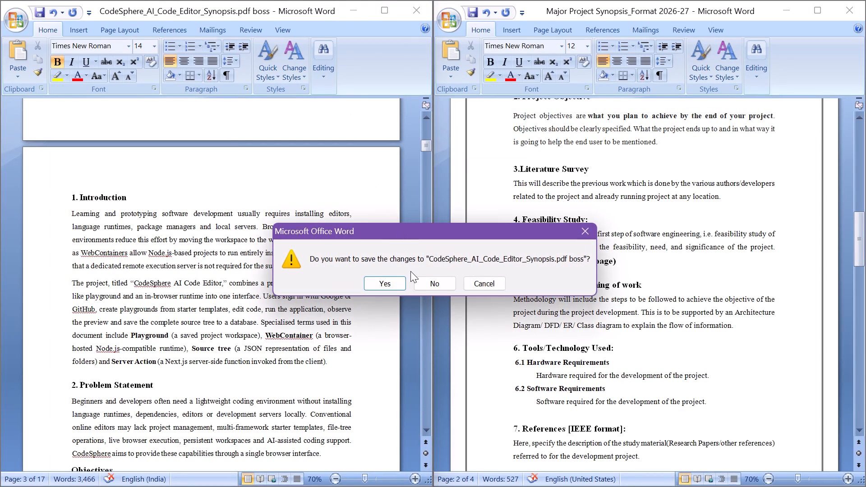
click(426, 289)
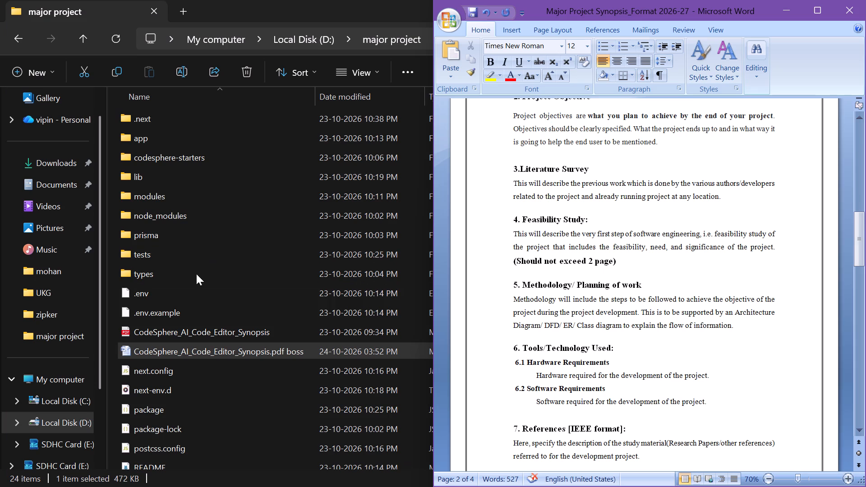
Reopen the CodeSphere_AI_Code_Editor_Synopsis.pdf boss document, check its cover page and Abstract layout, and minimise it.
double_click(212, 352)
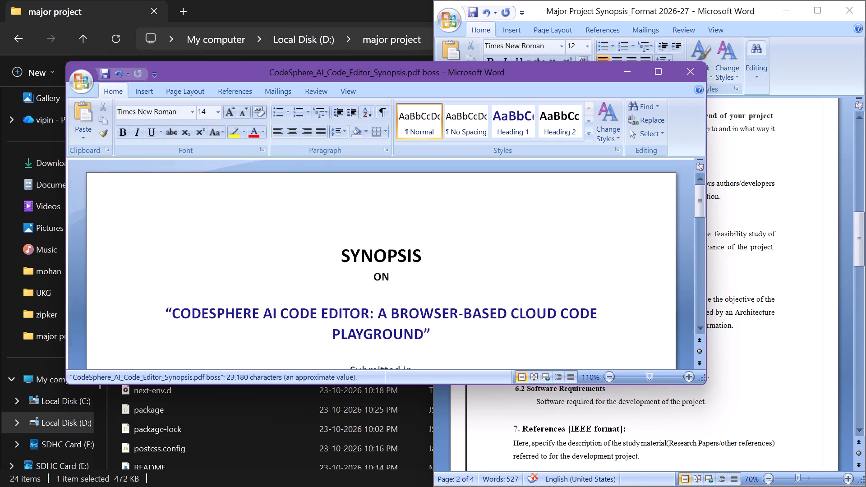
click(653, 74)
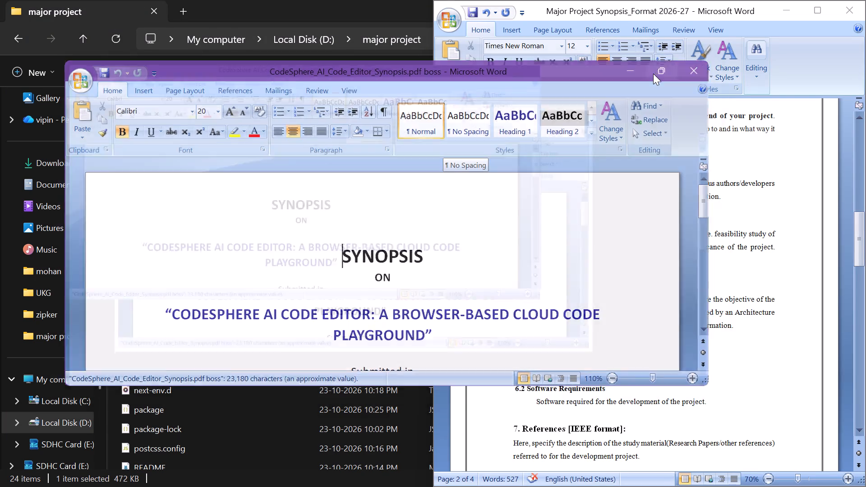
scroll(278, 192, down, 1)
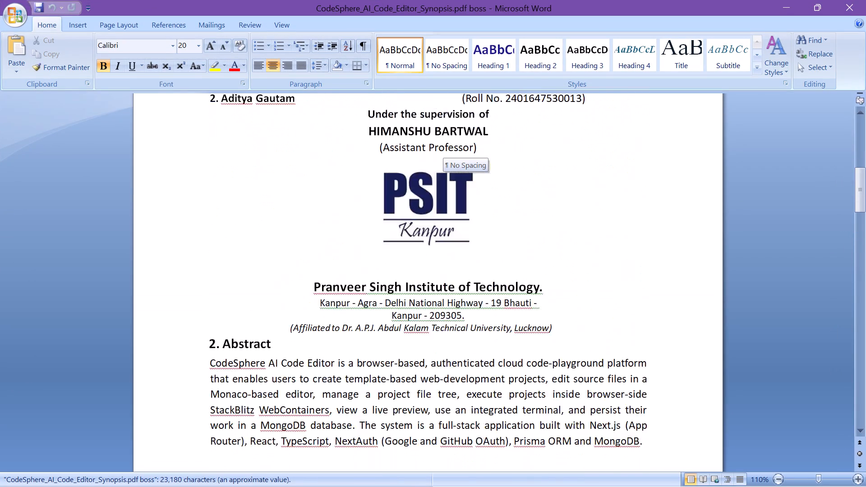
scroll(278, 192, down, 1)
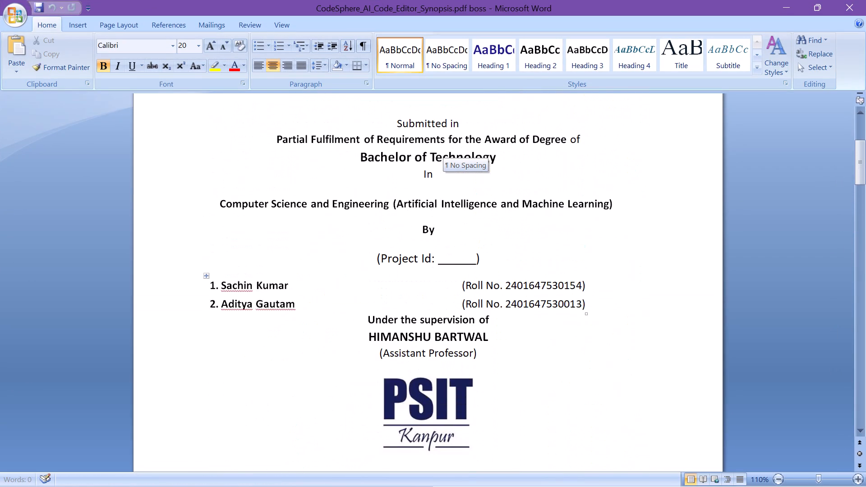
scroll(263, 192, right, 1)
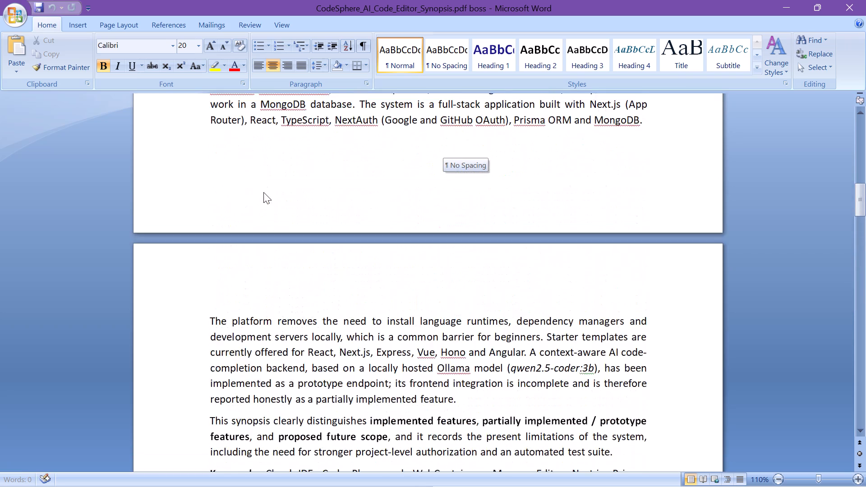
scroll(263, 192, right, 2)
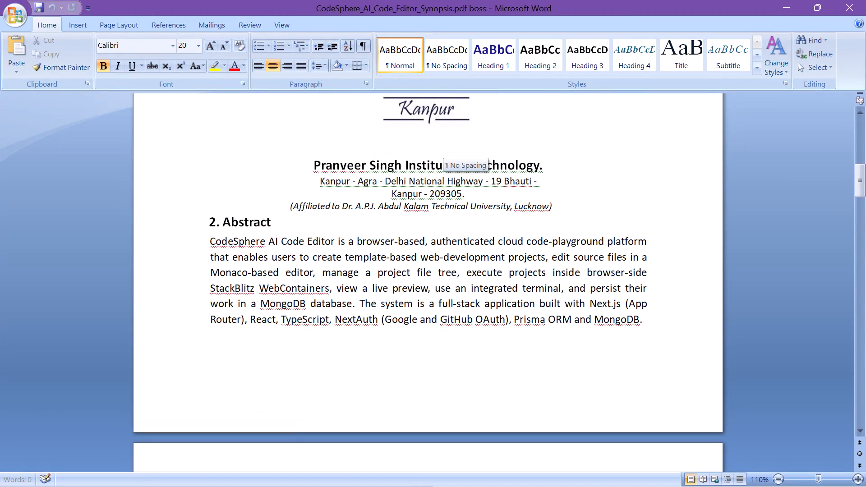
drag(200, 208, 282, 299)
drag(186, 168, 205, 216)
click(208, 180)
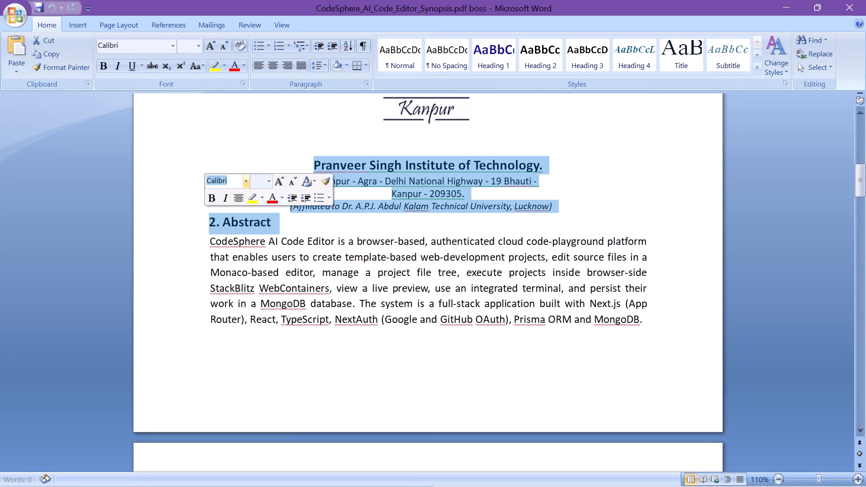
click(788, 176)
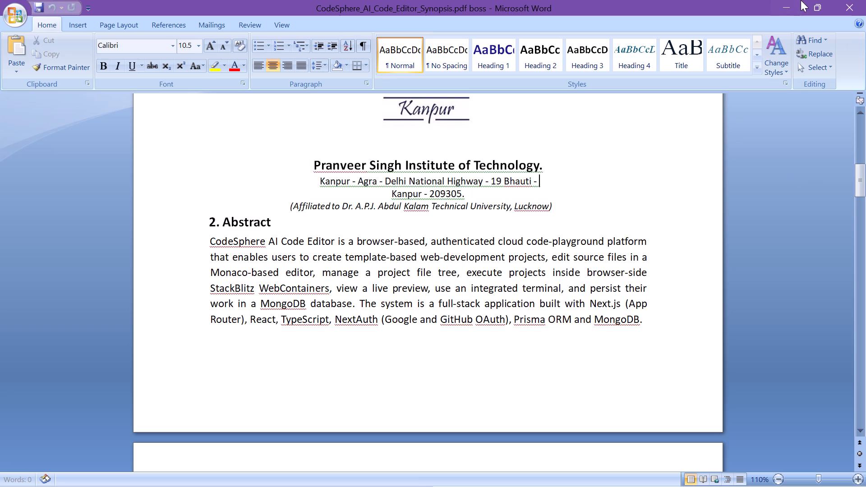
click(785, 2)
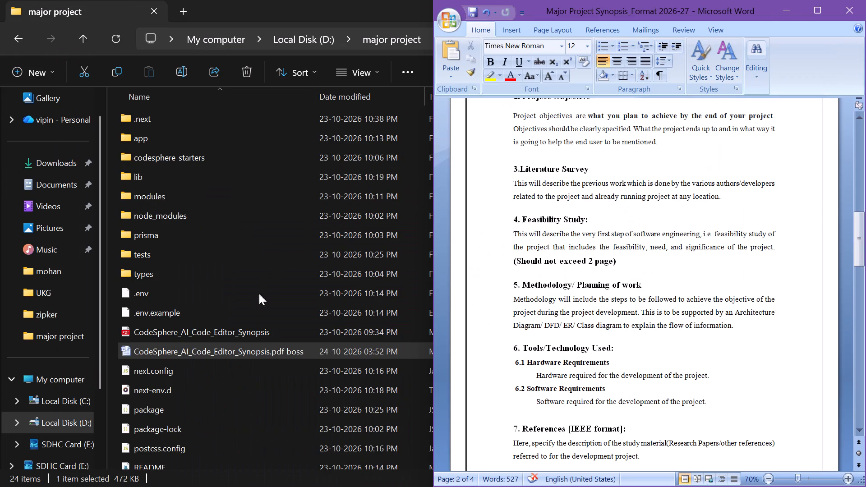
Copy the CodeSphere_AI_Code_Editor_Synopsis PDF file in the major project folder.
click(258, 328)
key(ctrl+c)
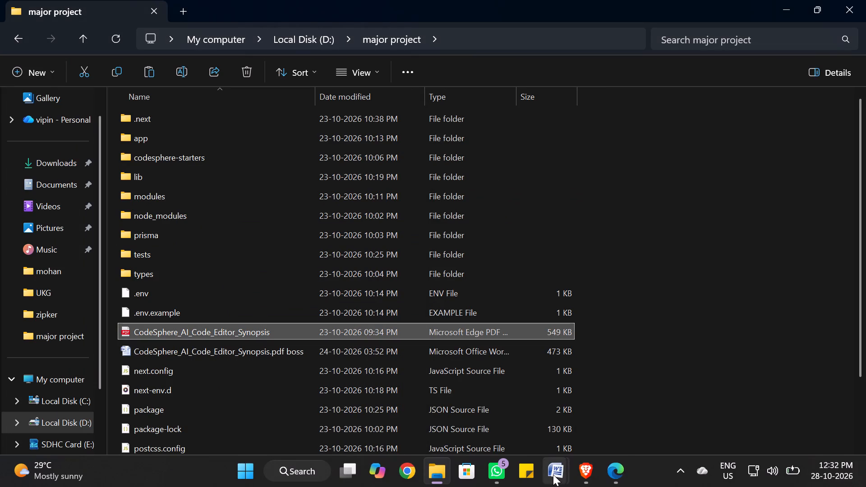
Close the synopsis PDF that is open in Edge and minimise the major project folder.
click(625, 485)
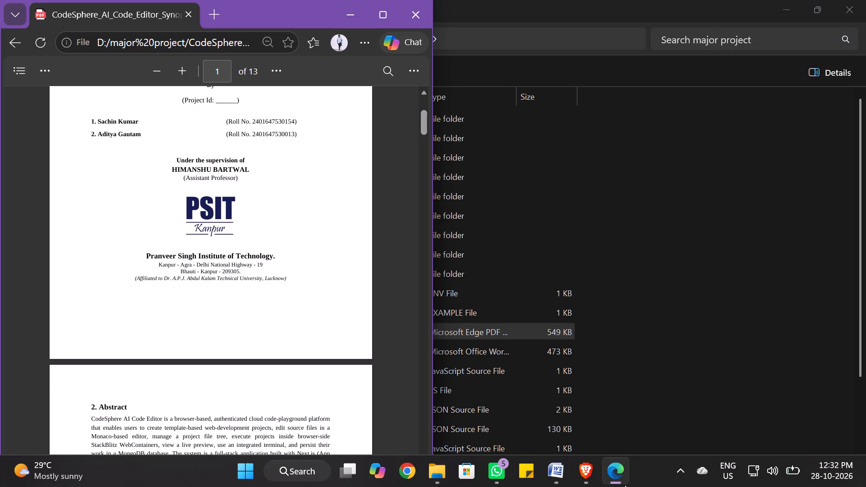
click(415, 13)
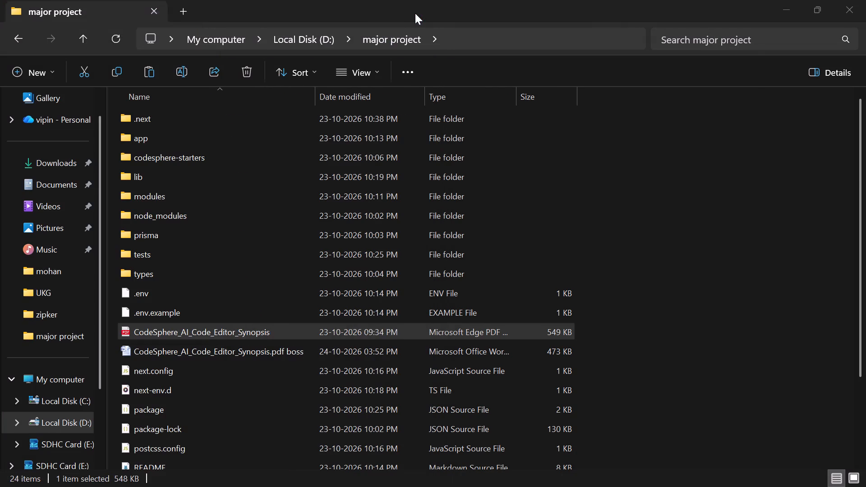
click(793, 5)
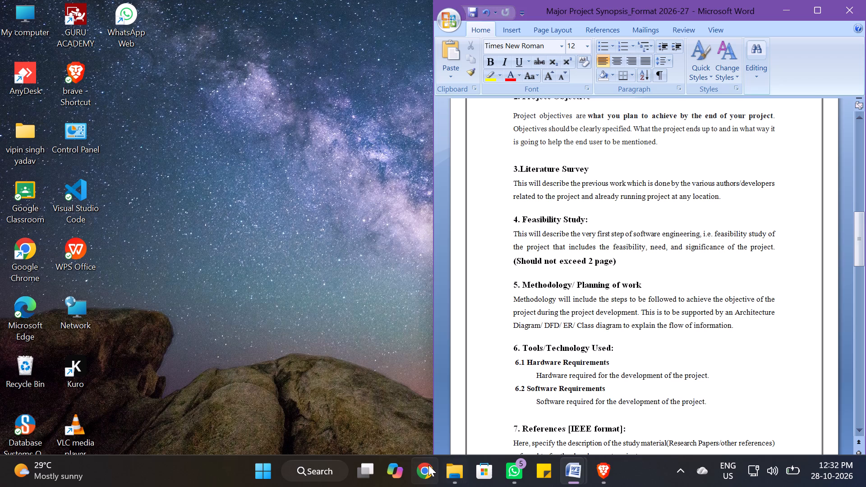
click(428, 465)
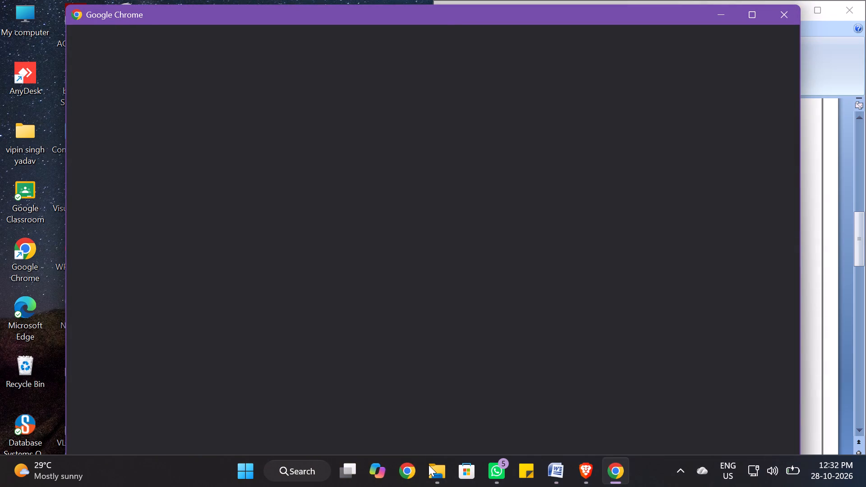
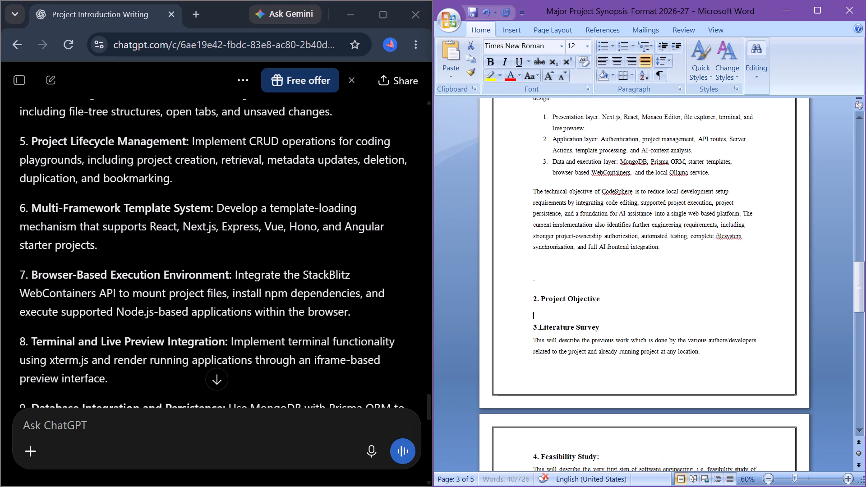
key(ctrl+v)
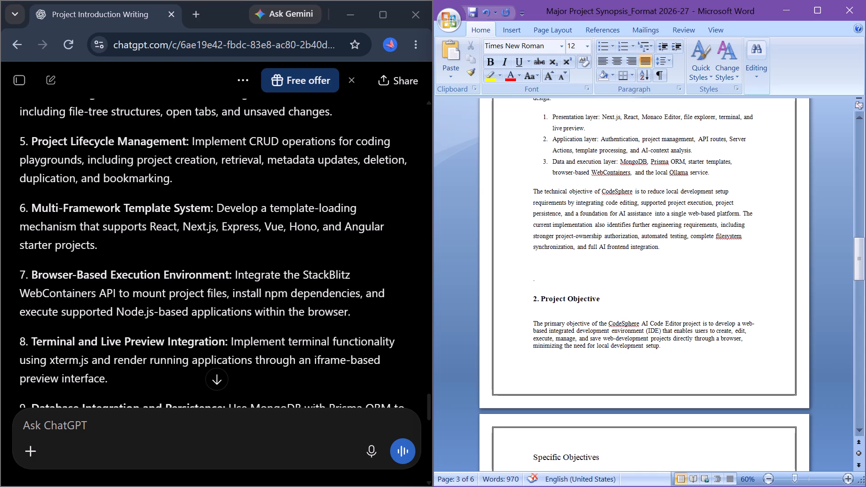
Delete the stray period and the empty lines between the Introduction's last paragraph and the "2. Project Objective" heading.
click(534, 276)
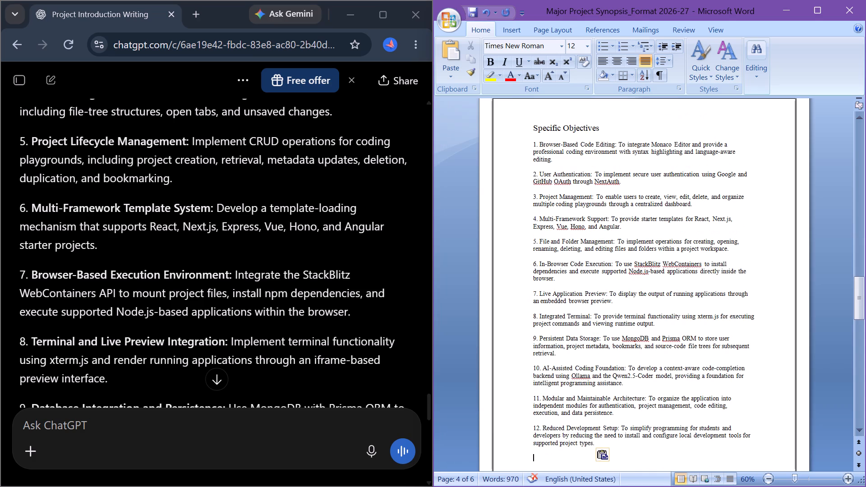
scroll(562, 378, down, 1)
scroll(543, 380, up, 1)
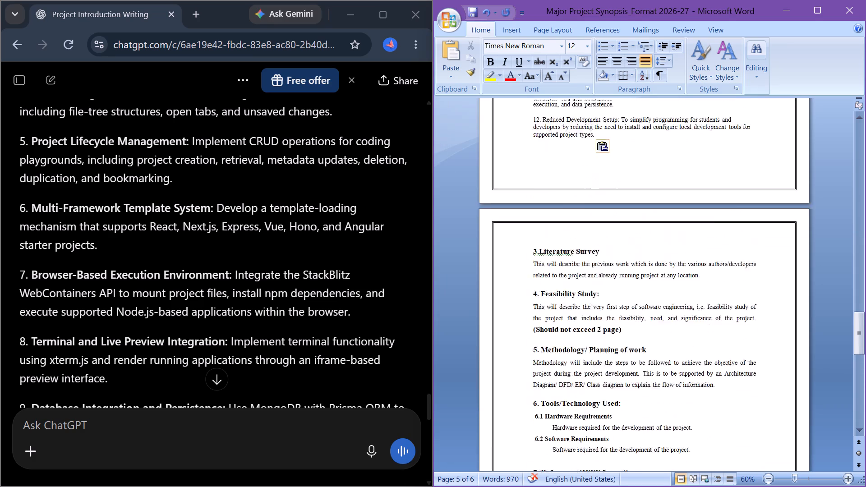
scroll(543, 380, up, 1)
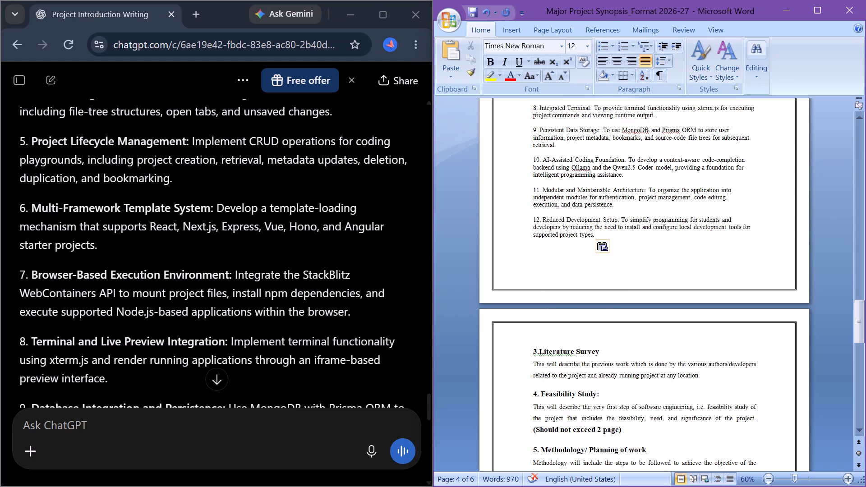
scroll(540, 262, up, 2)
click(536, 250)
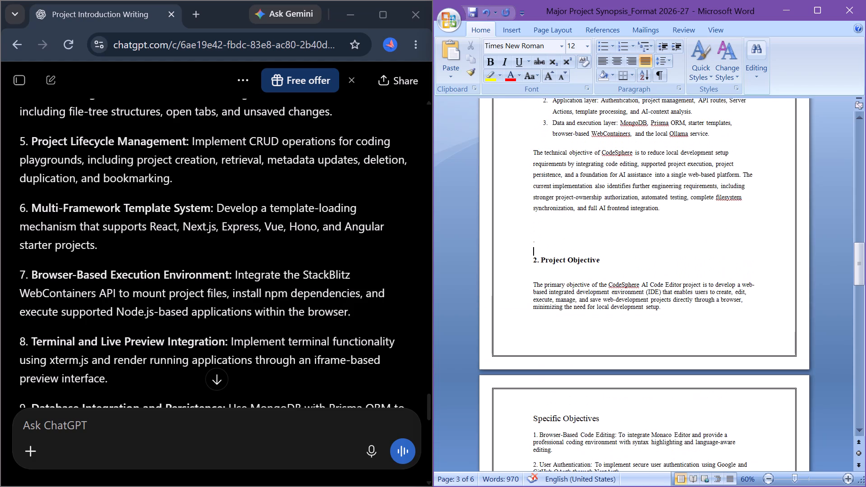
key(BackSpace)
key(BackSpace)
key(BackSpace)
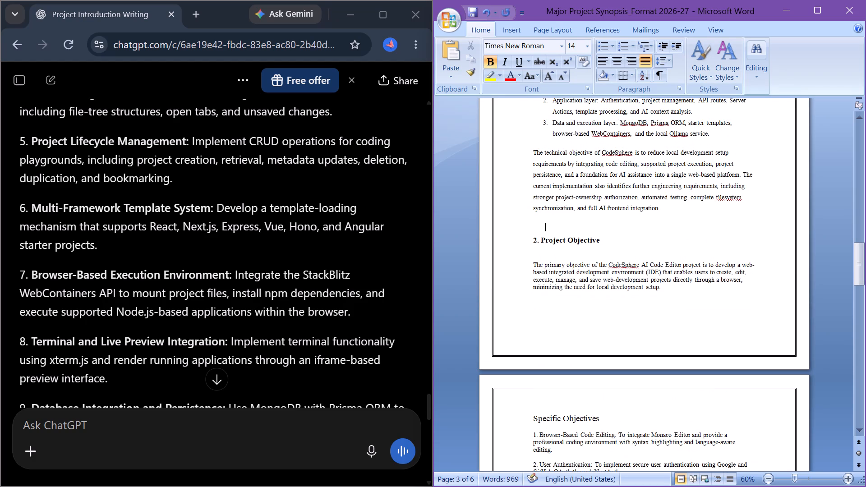
key(BackSpace)
key(BackSpace)
key(BackSpace)
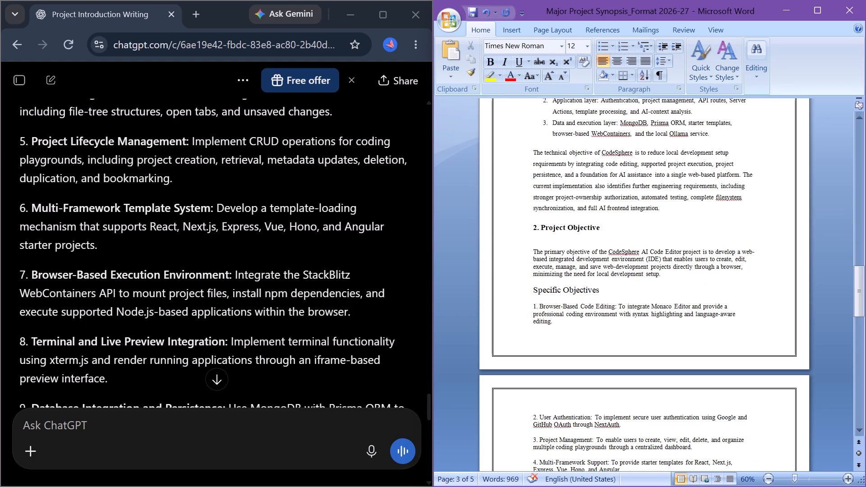
Set the pasted Project Objective text, from its opening paragraph through objective 12, to font size 12 with 1.5 line spacing.
click(537, 245)
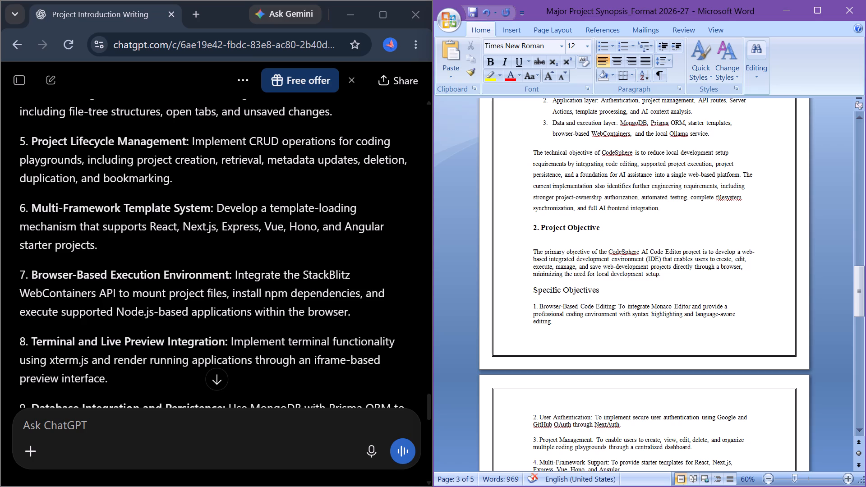
click(537, 240)
drag(528, 223, 599, 340)
scroll(599, 340, down, 1)
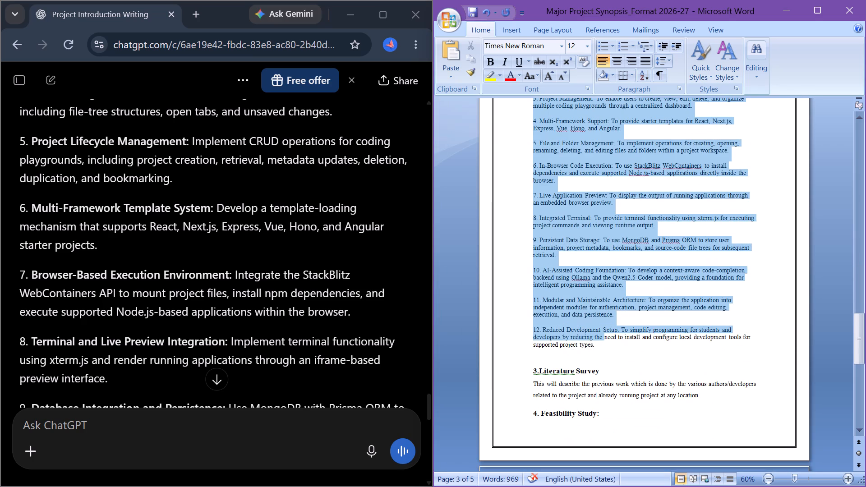
drag(599, 340, 602, 348)
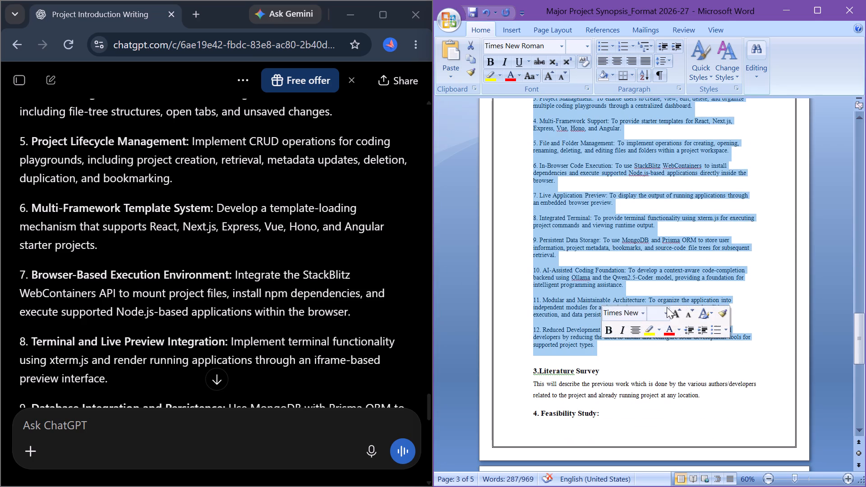
click(667, 312)
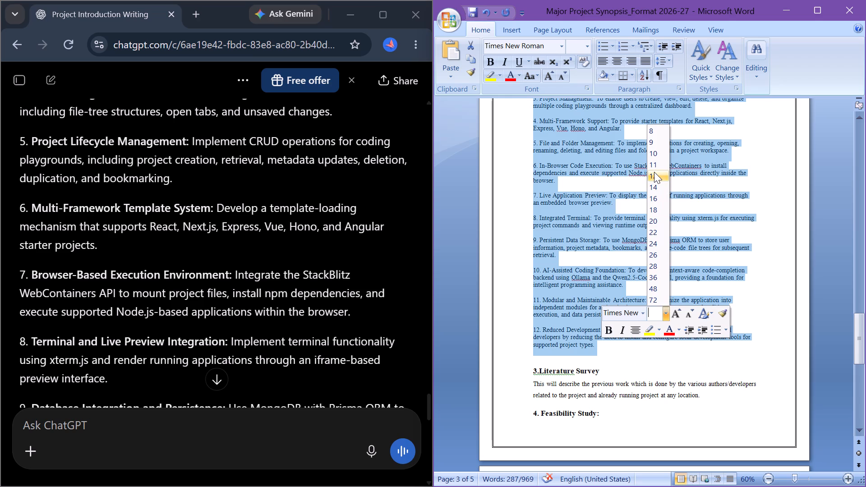
click(654, 172)
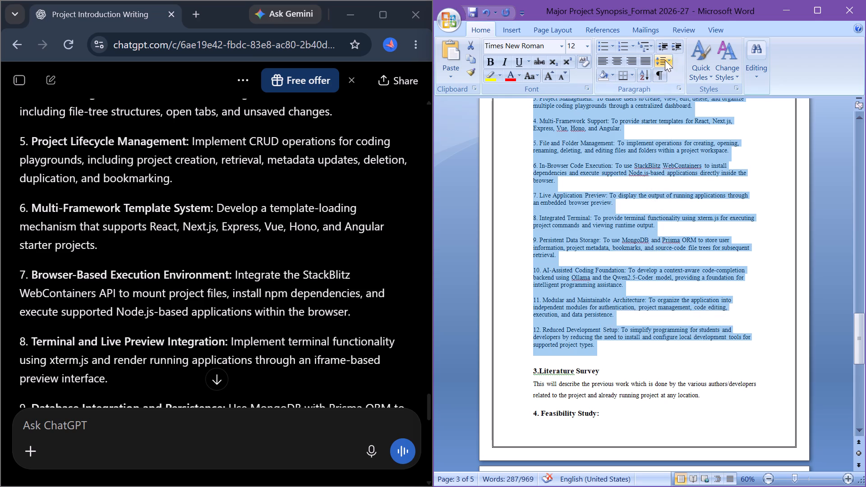
click(669, 57)
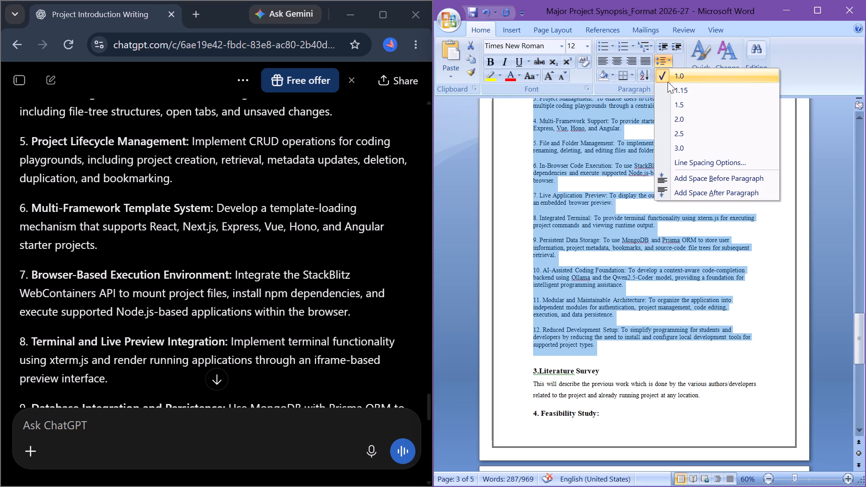
click(678, 101)
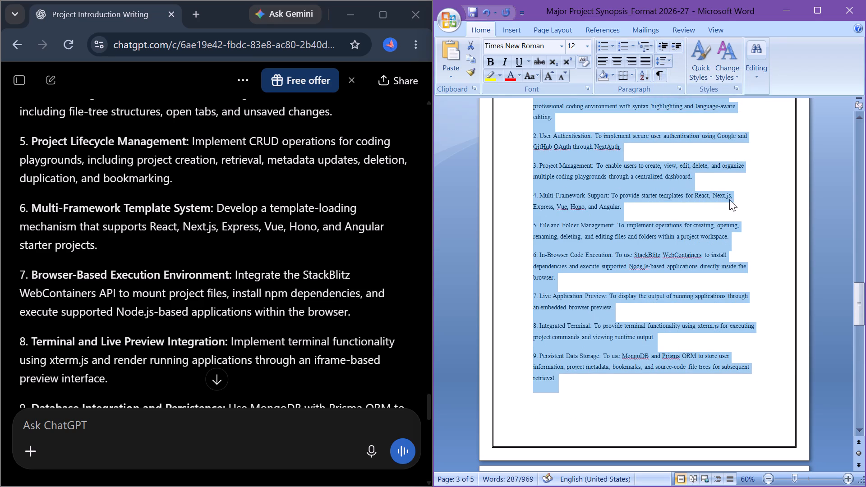
click(745, 207)
Delete the empty line between the "2. Project Objective" heading and the paragraph beginning "The primary objective".
scroll(656, 215, up, 1)
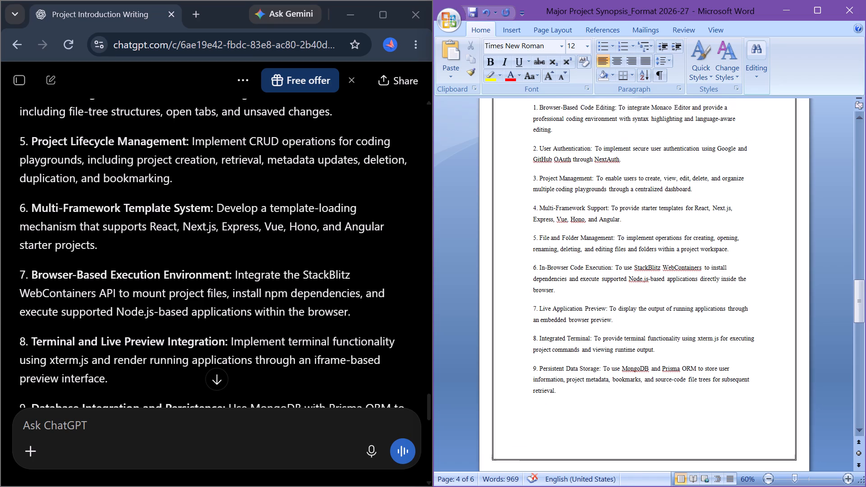
scroll(656, 215, up, 2)
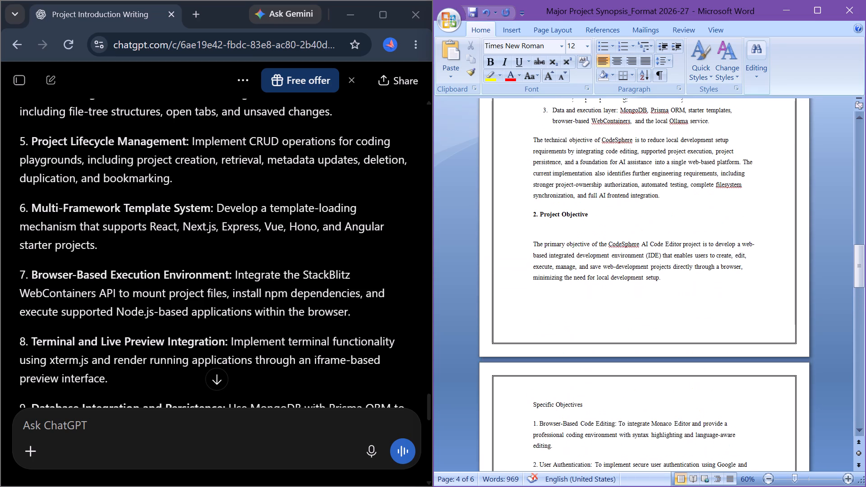
scroll(656, 215, up, 1)
click(553, 239)
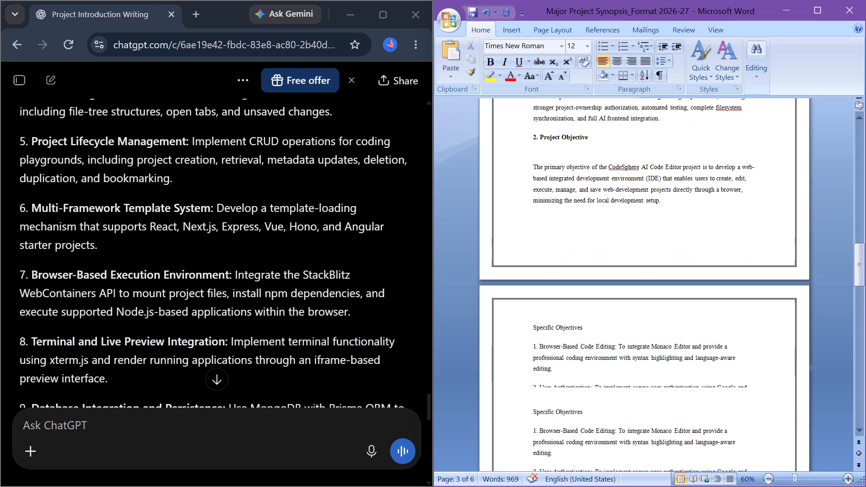
scroll(554, 238, up, 1)
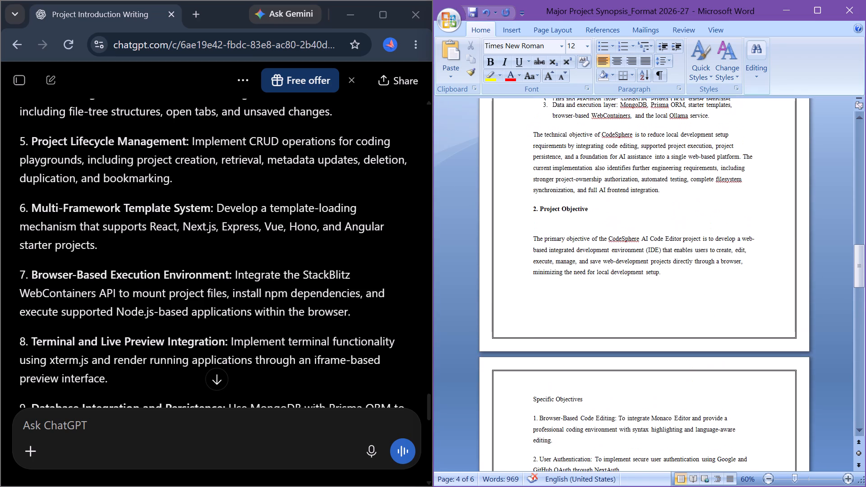
click(540, 231)
click(540, 231)
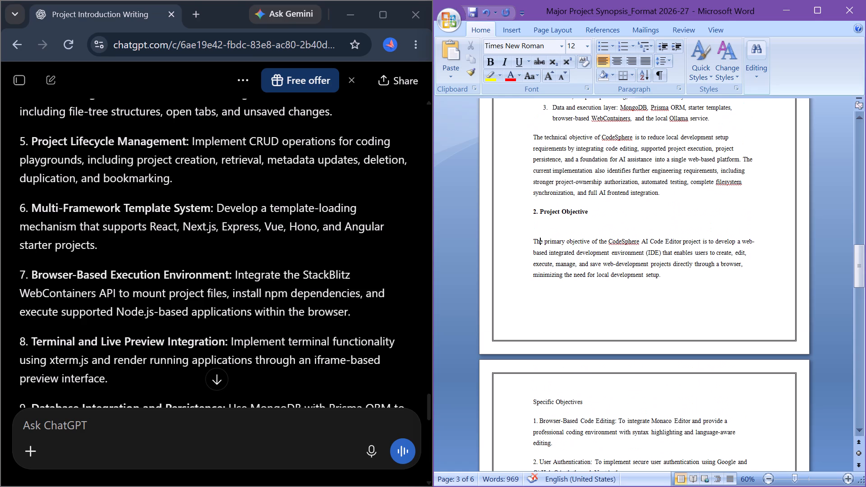
click(533, 239)
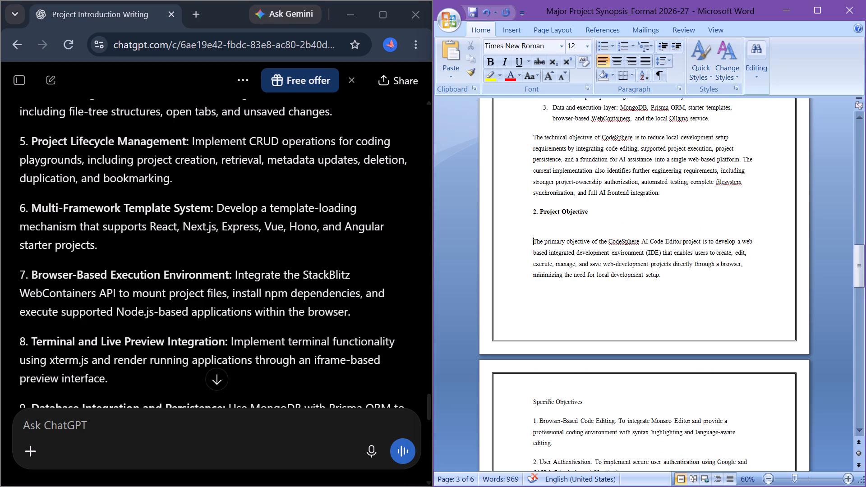
key(BackSpace)
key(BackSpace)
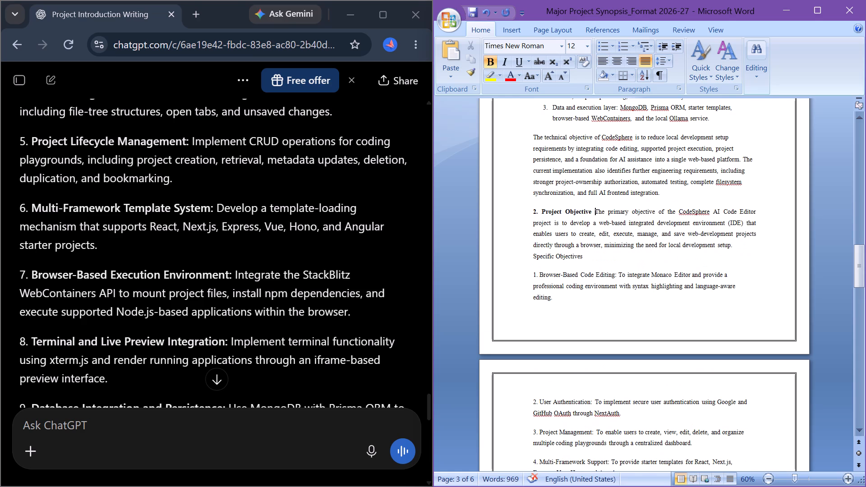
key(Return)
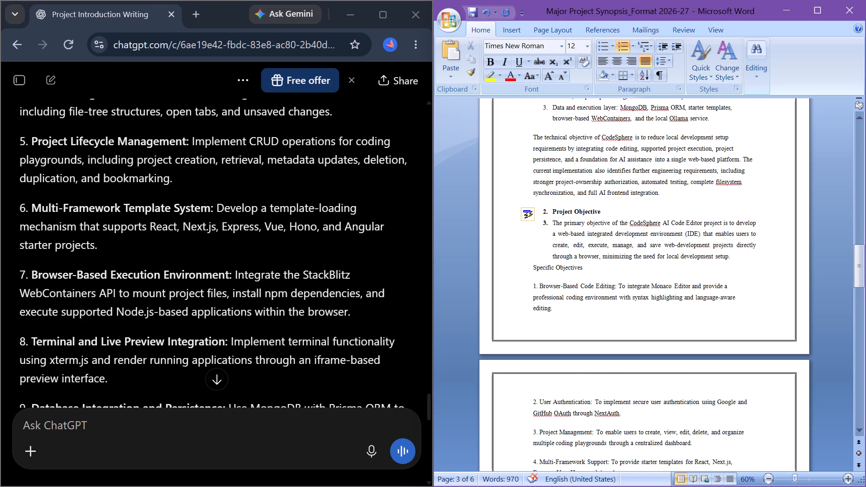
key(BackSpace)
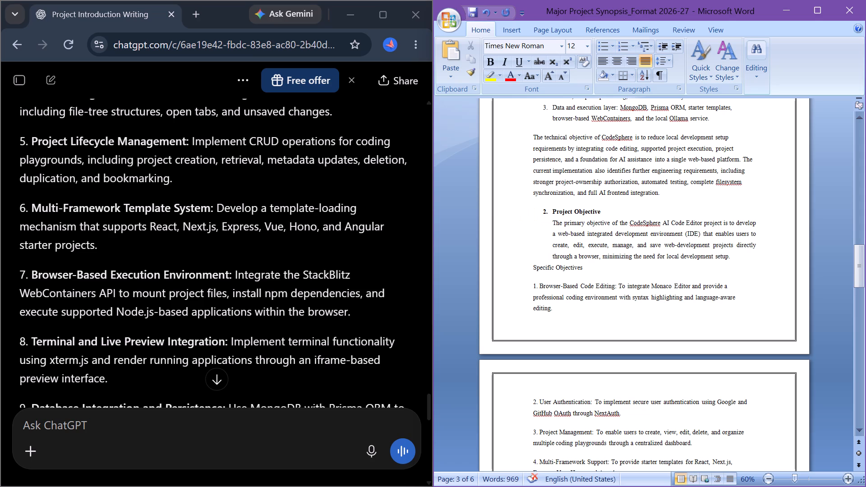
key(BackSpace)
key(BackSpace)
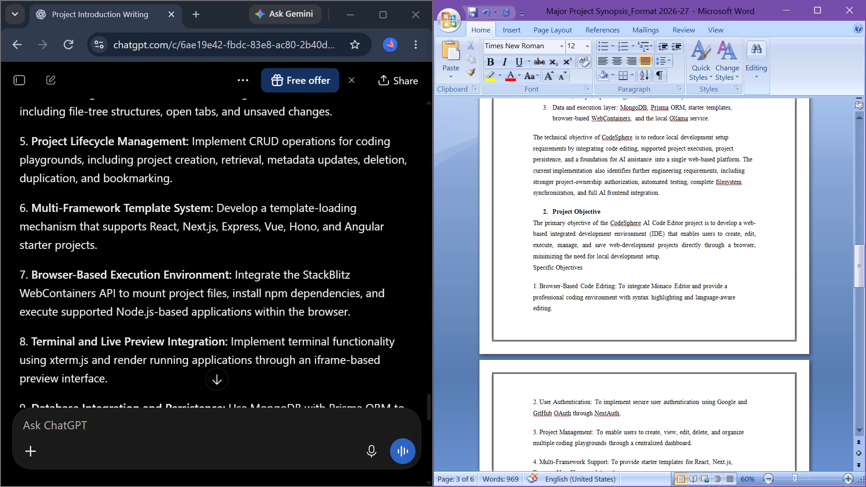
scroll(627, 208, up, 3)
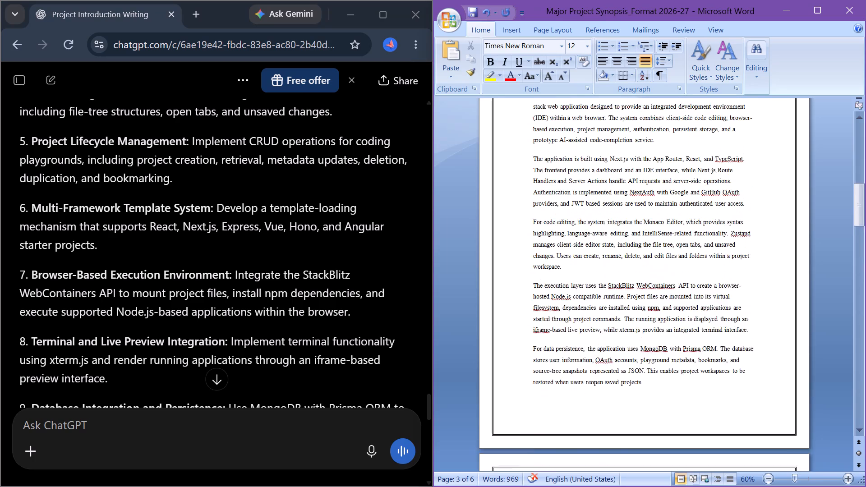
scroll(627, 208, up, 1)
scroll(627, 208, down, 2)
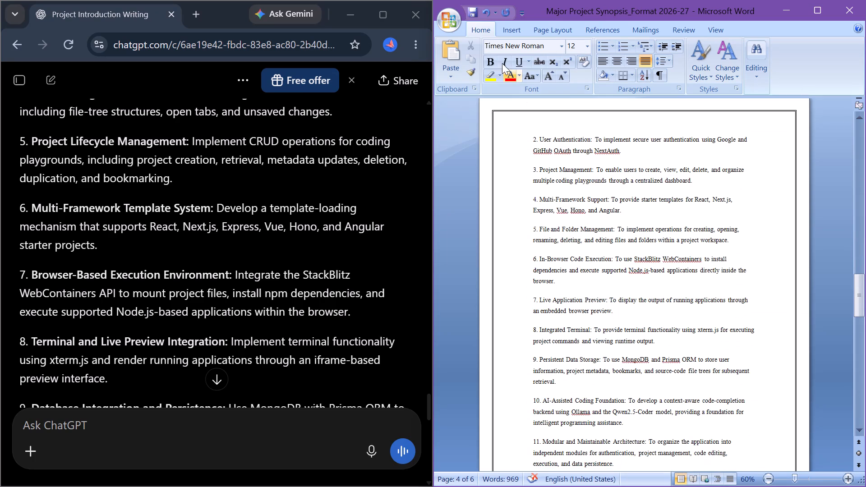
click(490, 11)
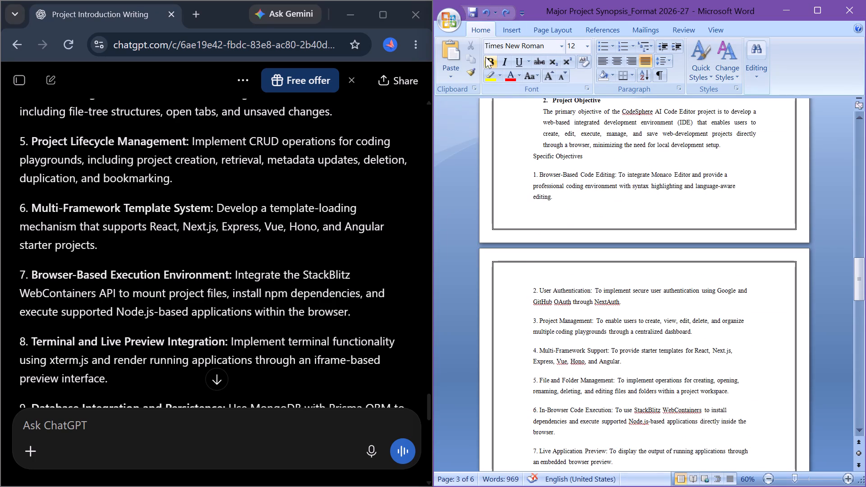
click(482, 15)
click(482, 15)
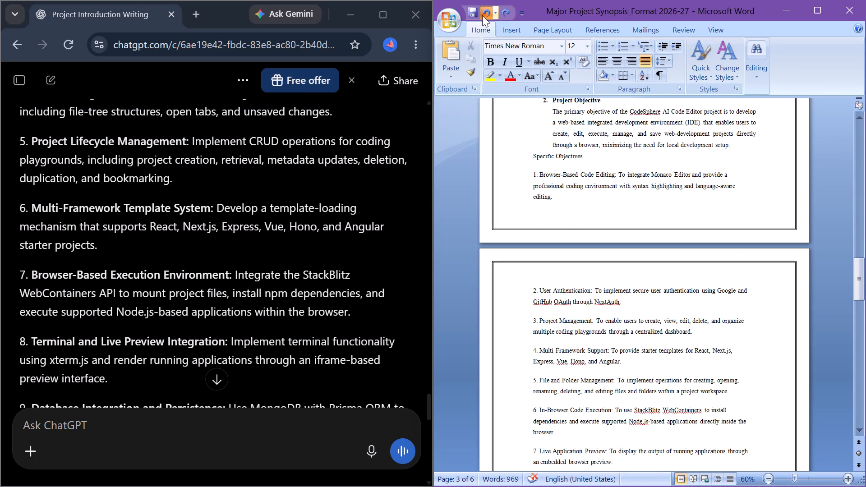